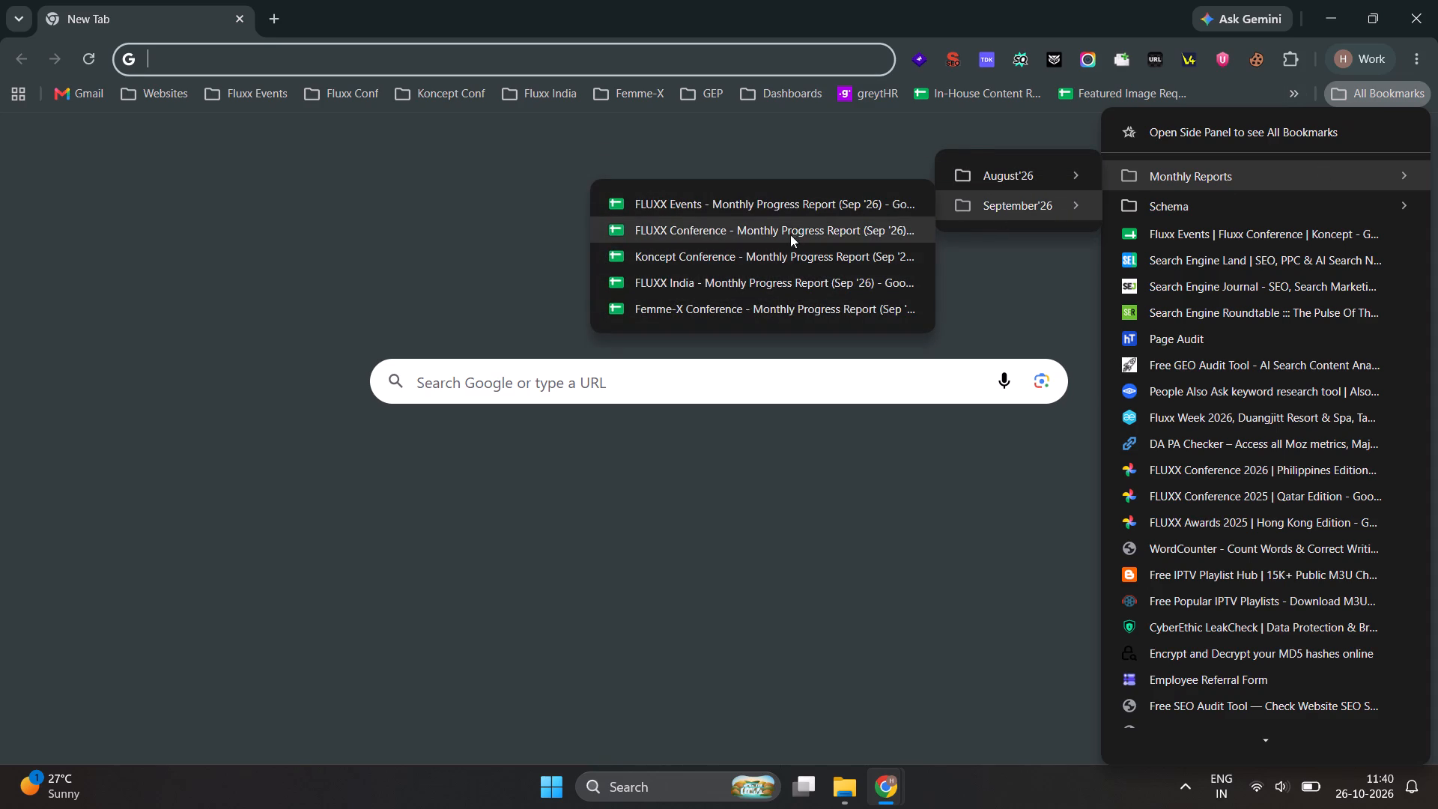
Open the September'26 FLUXX India and FLUXX Conference monthly progress reports in separate tabs and close the blank tab.
middle_click(780, 284)
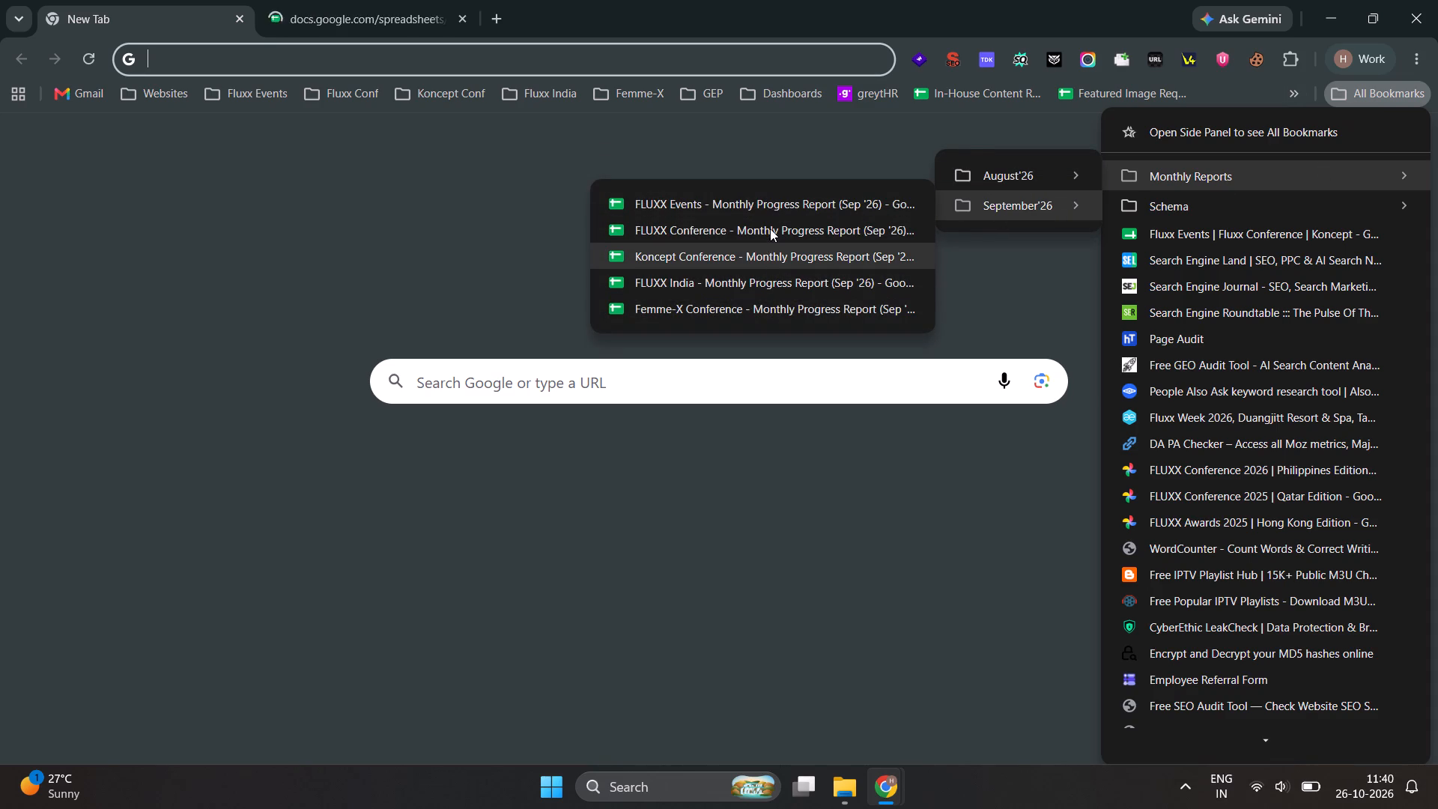
middle_click(772, 223)
click(380, 175)
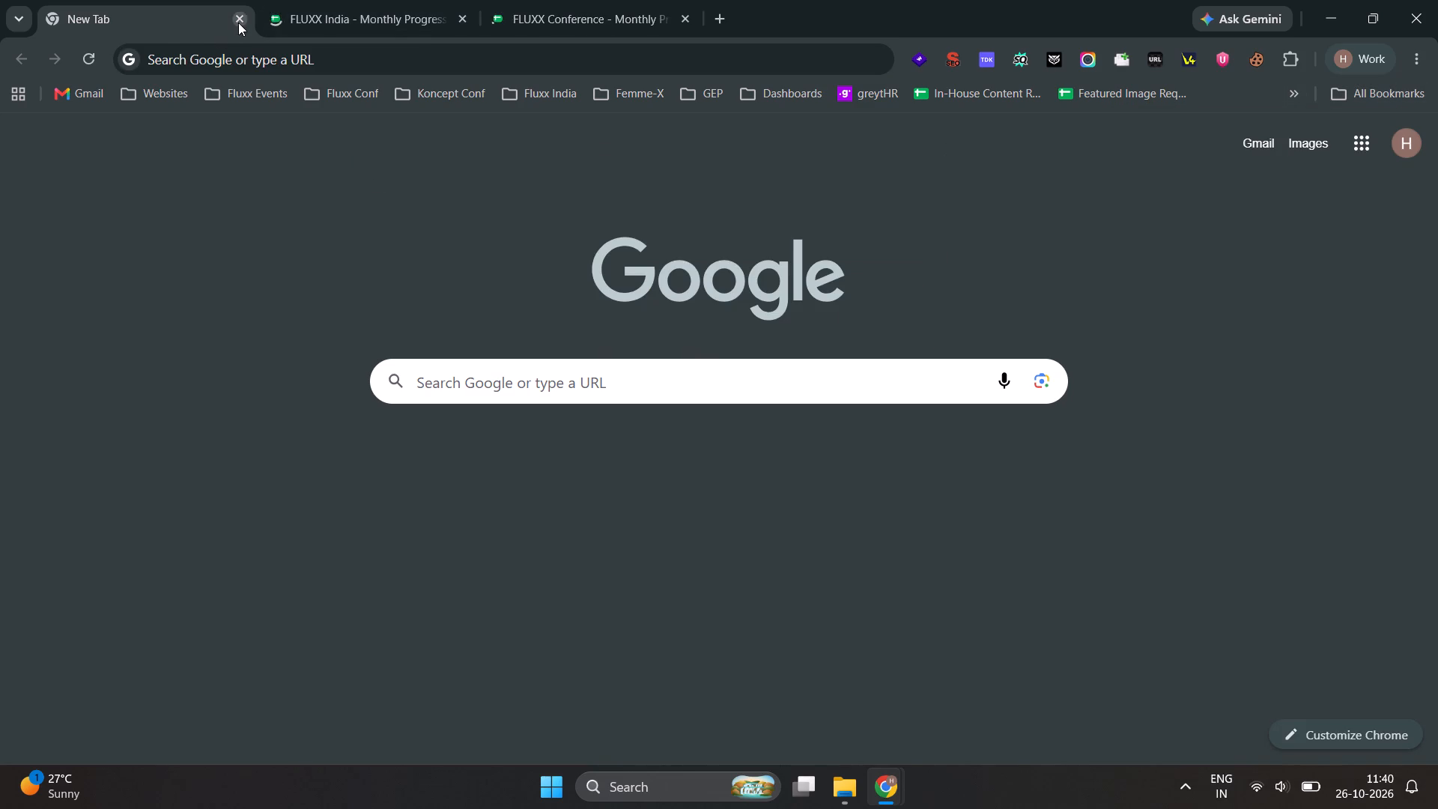
click(238, 22)
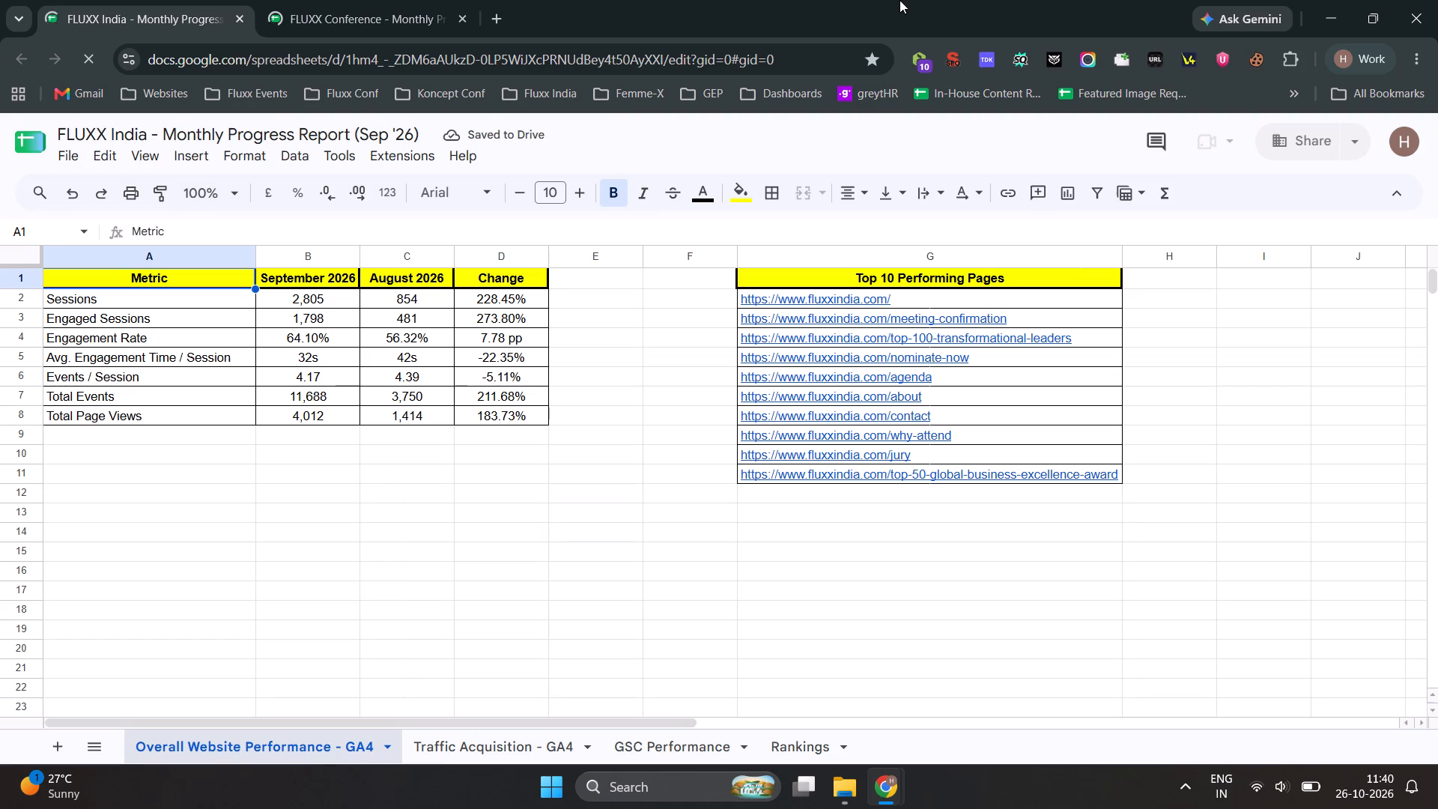
Examine the keyword list on the Rankings sheet of the FLUXX India report down to its last row.
click(783, 743)
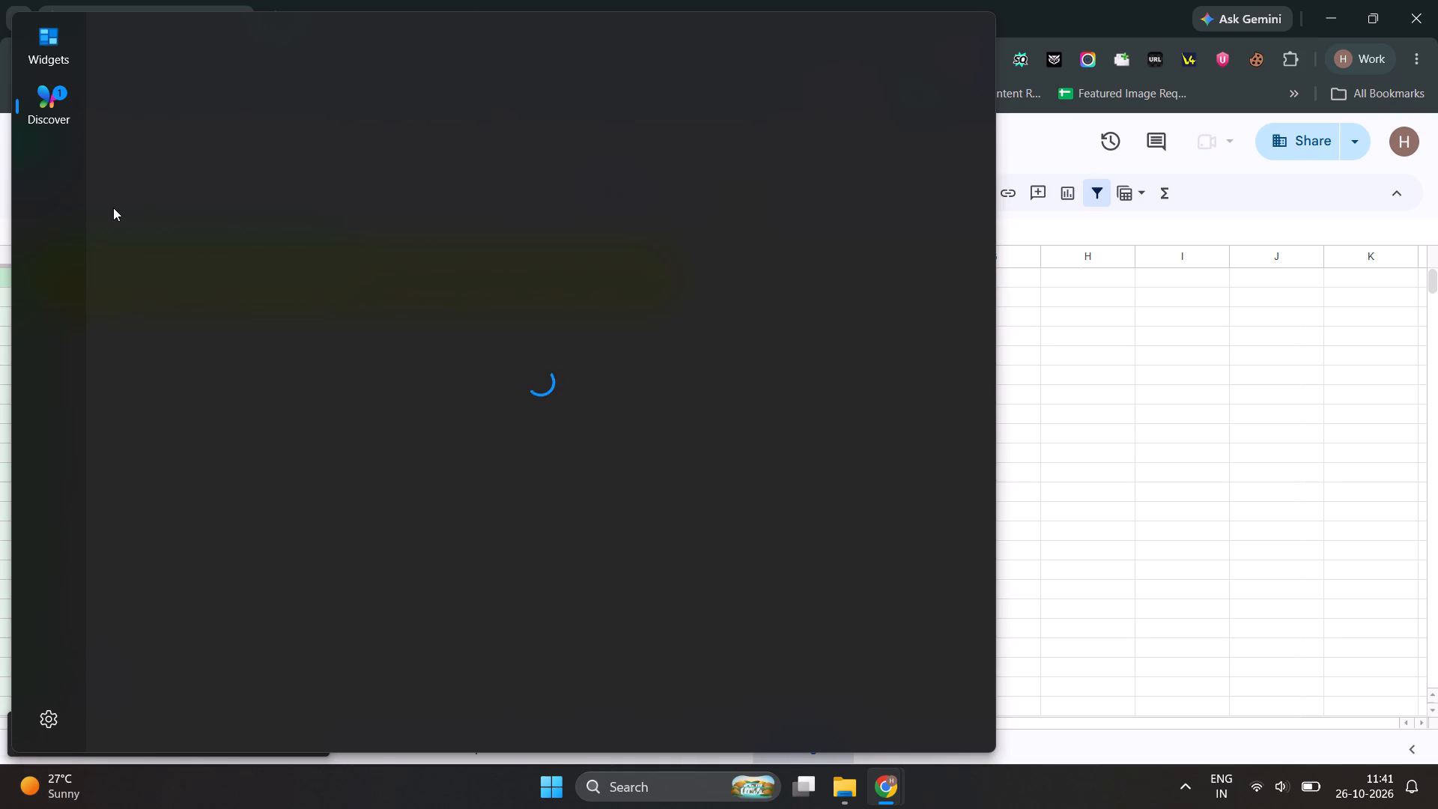
click(1031, 0)
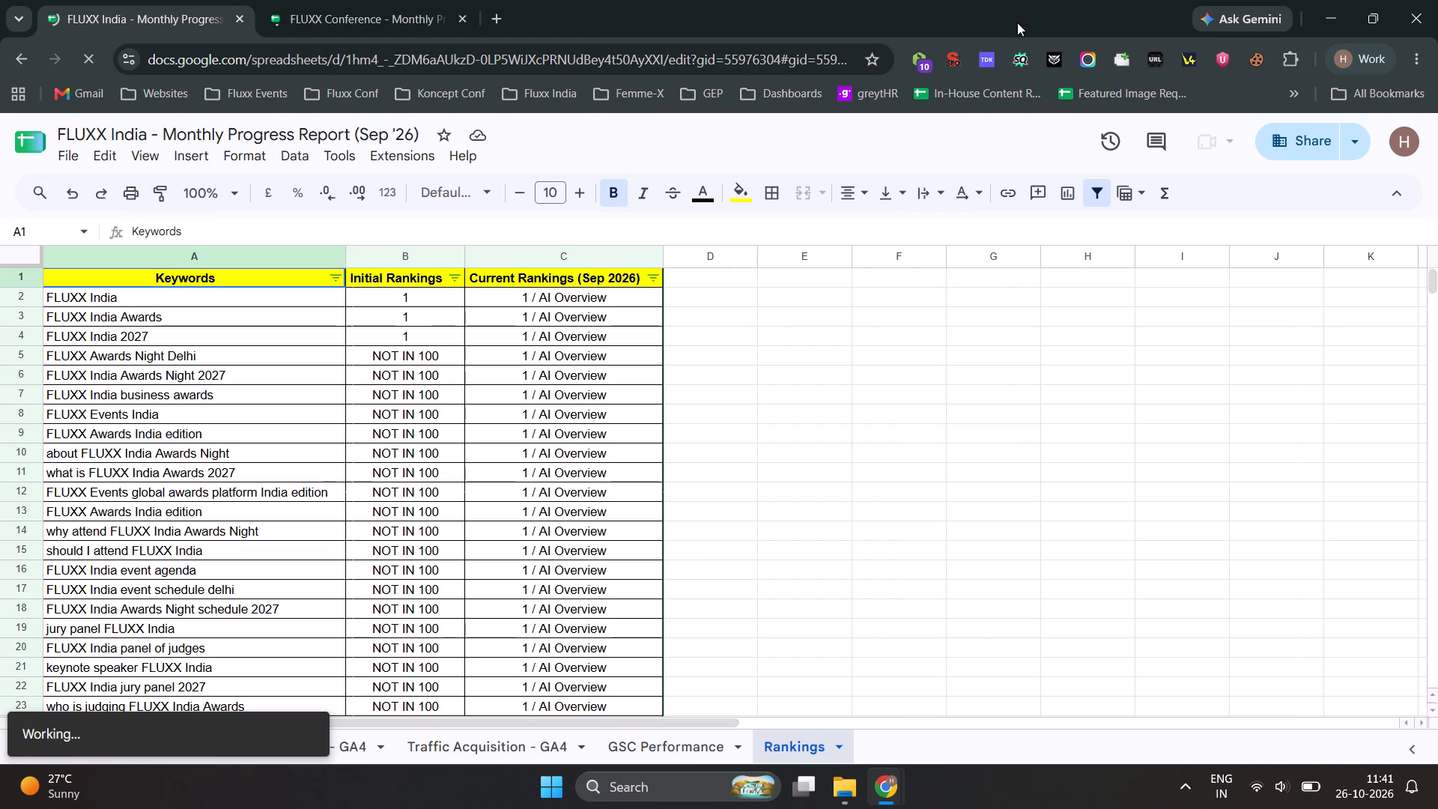
scroll(476, 540, down, 11)
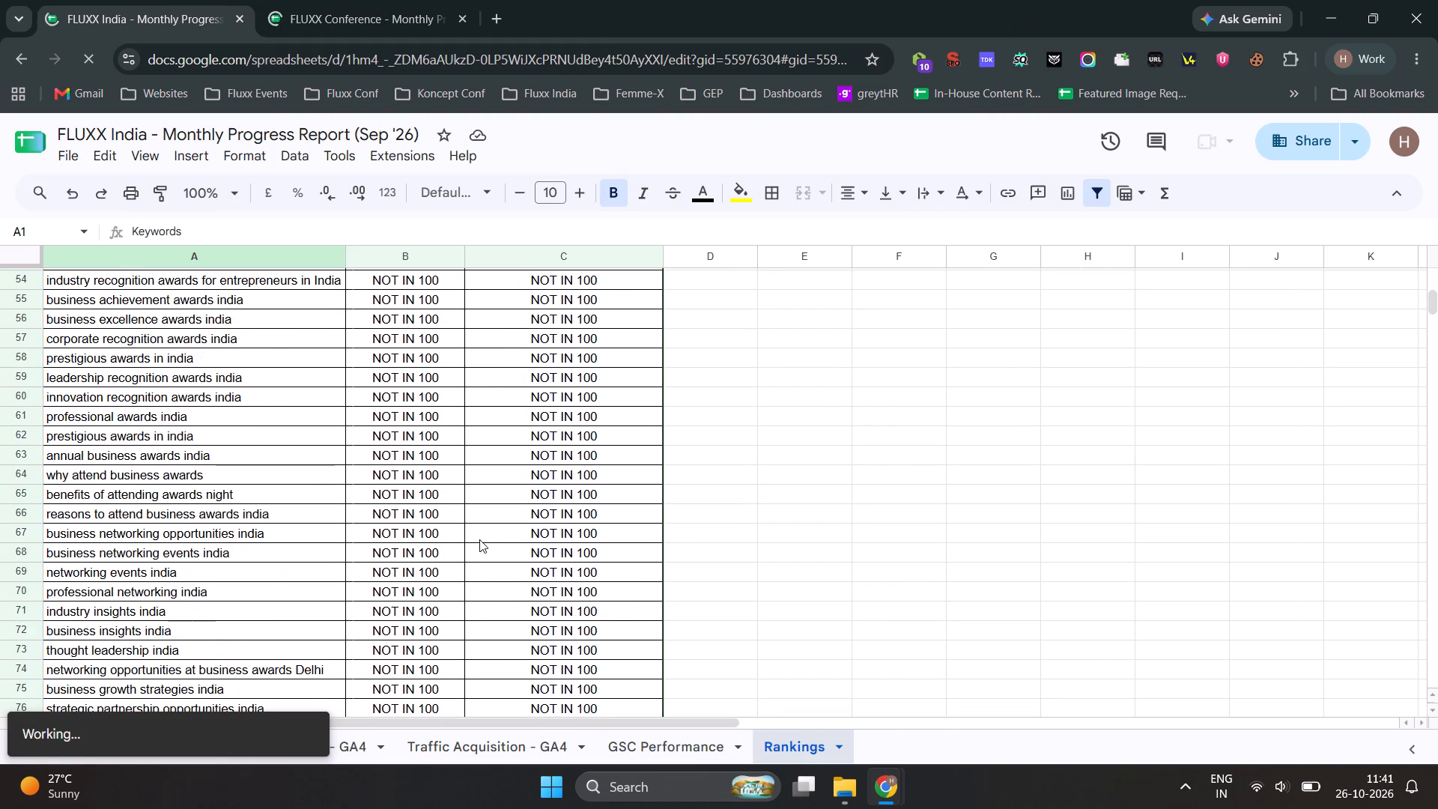
scroll(479, 539, down, 6)
scroll(479, 539, up, 1)
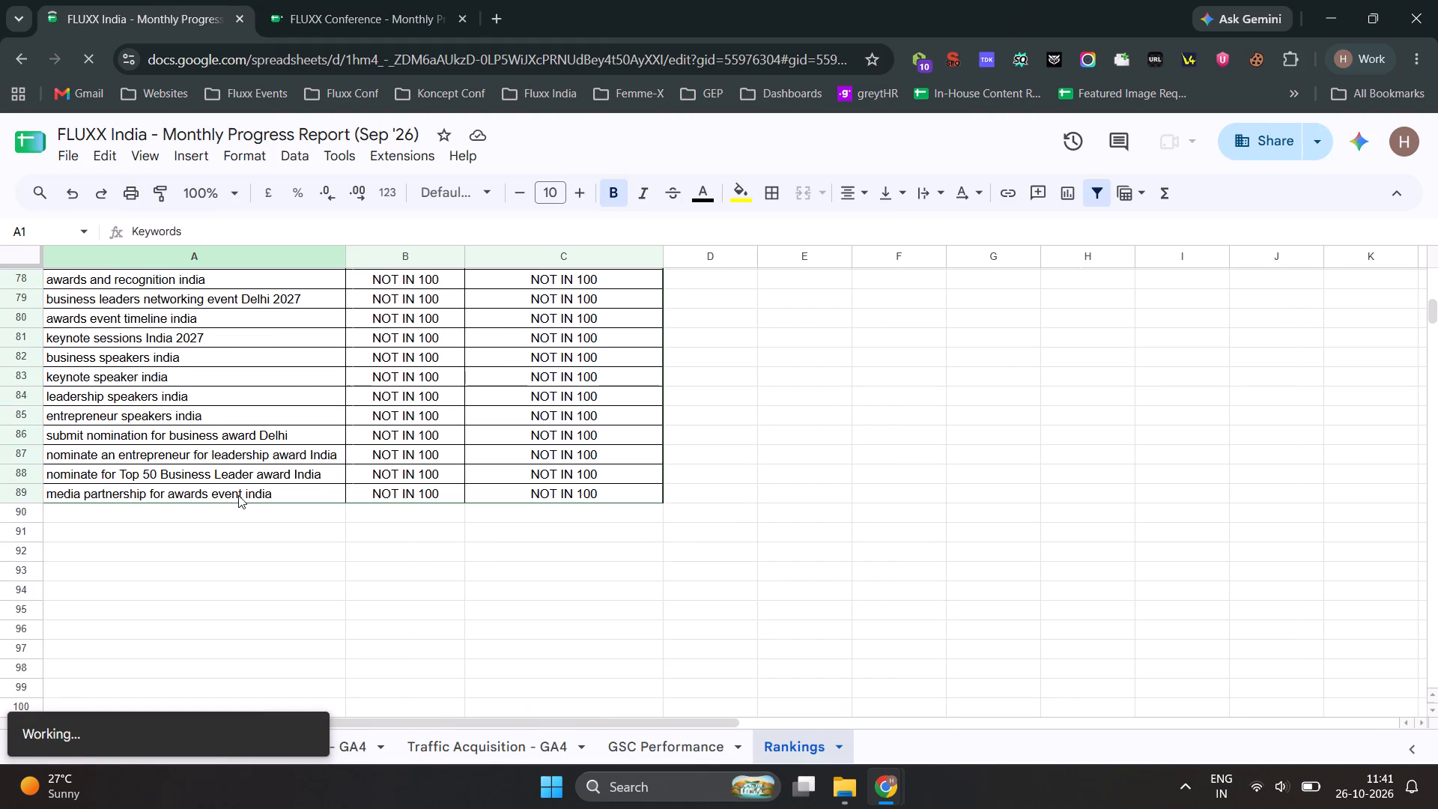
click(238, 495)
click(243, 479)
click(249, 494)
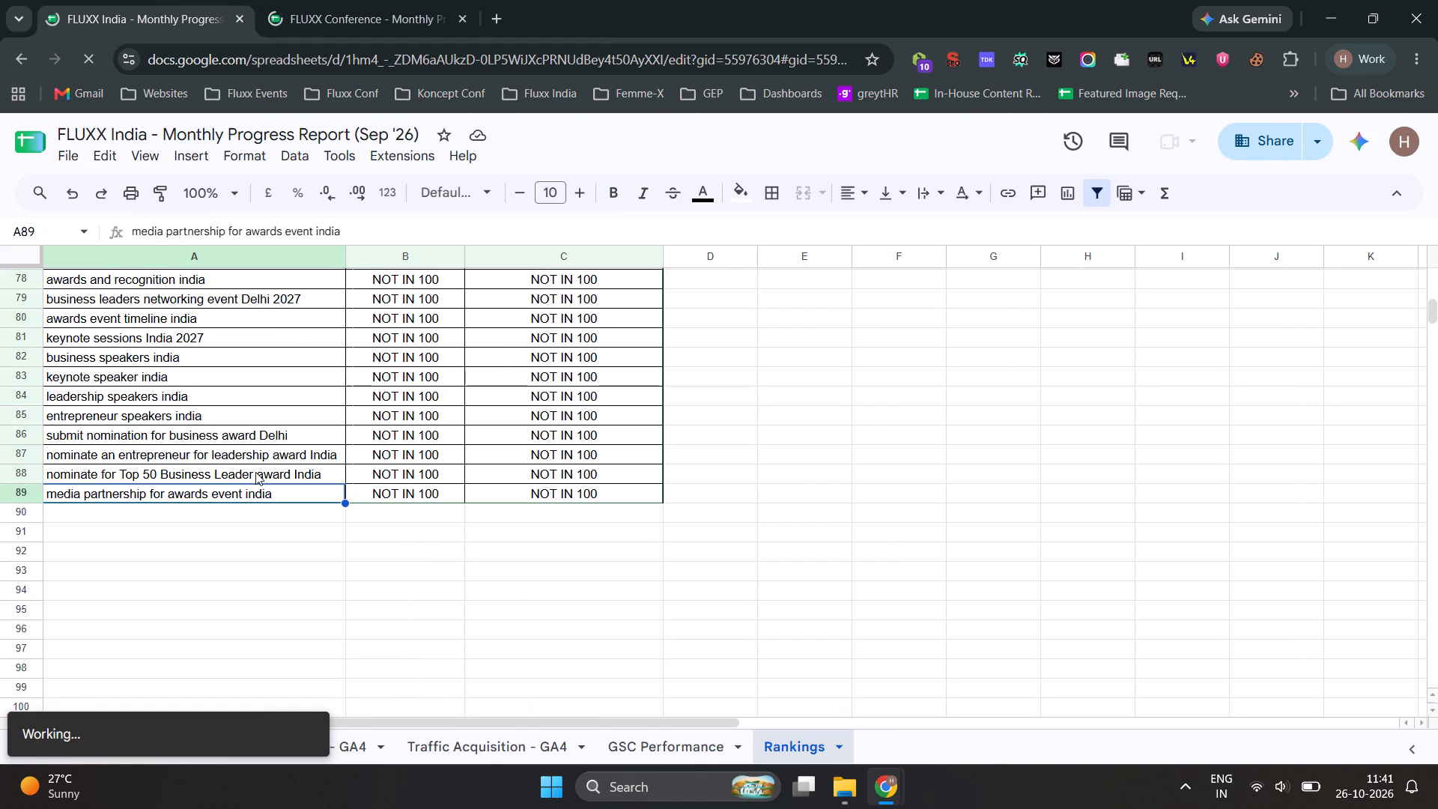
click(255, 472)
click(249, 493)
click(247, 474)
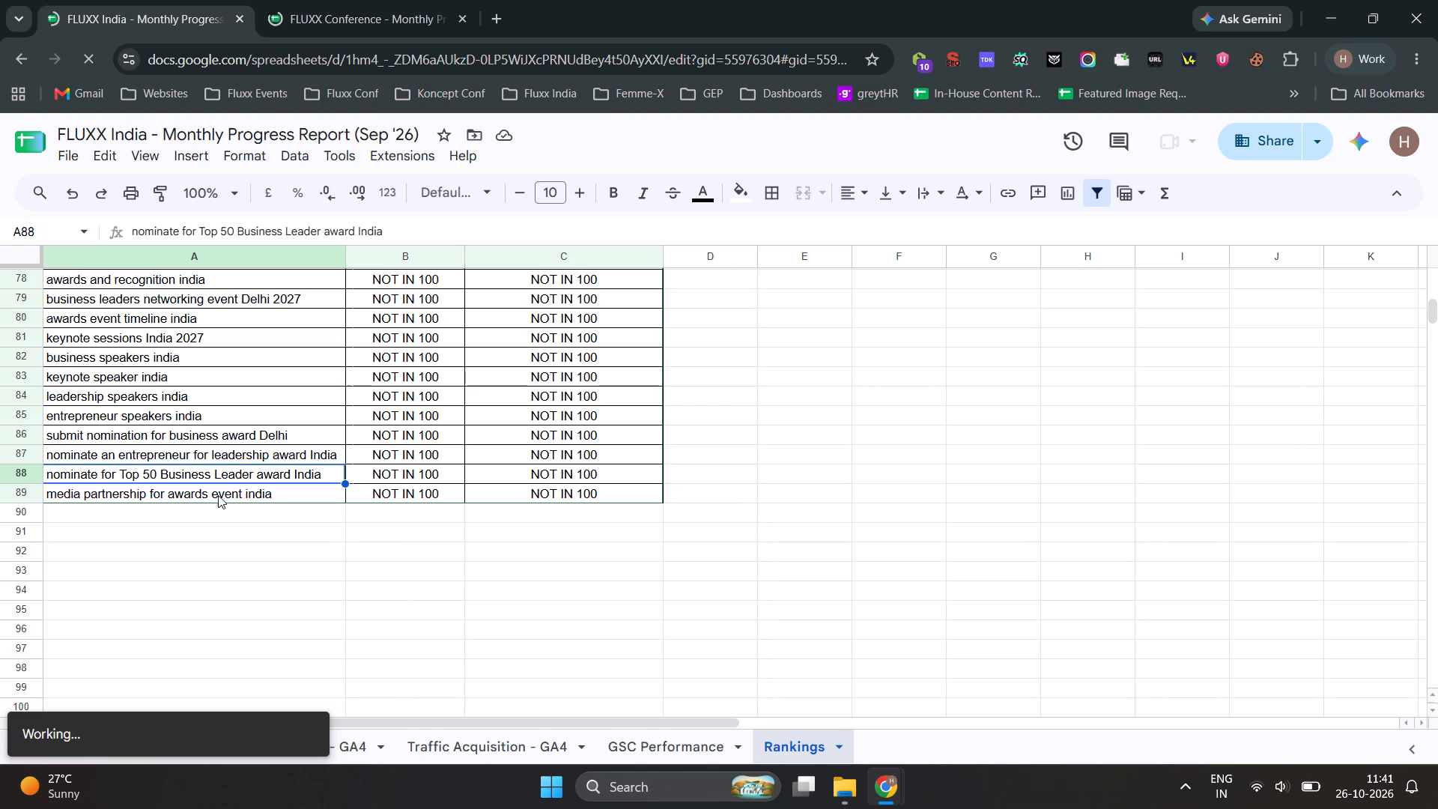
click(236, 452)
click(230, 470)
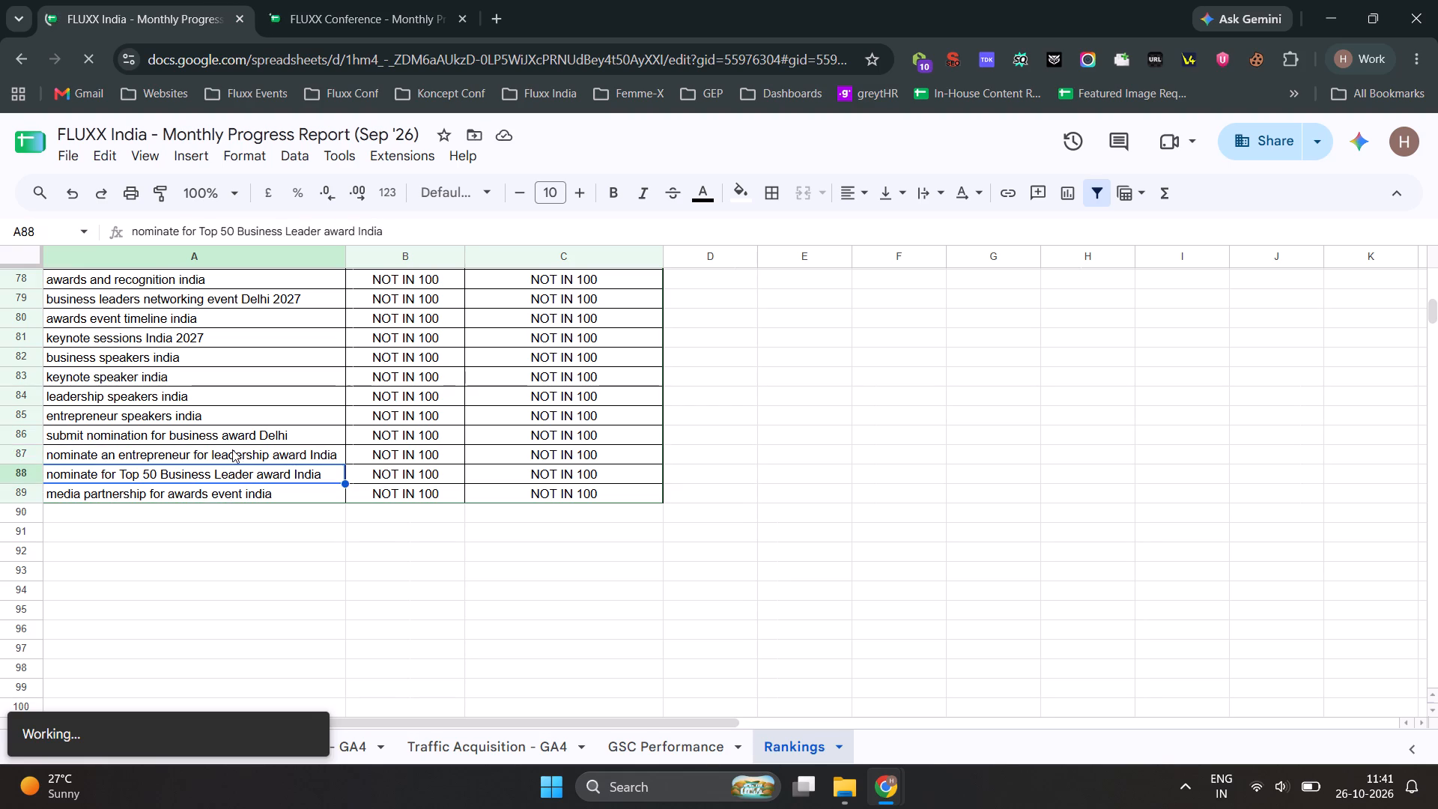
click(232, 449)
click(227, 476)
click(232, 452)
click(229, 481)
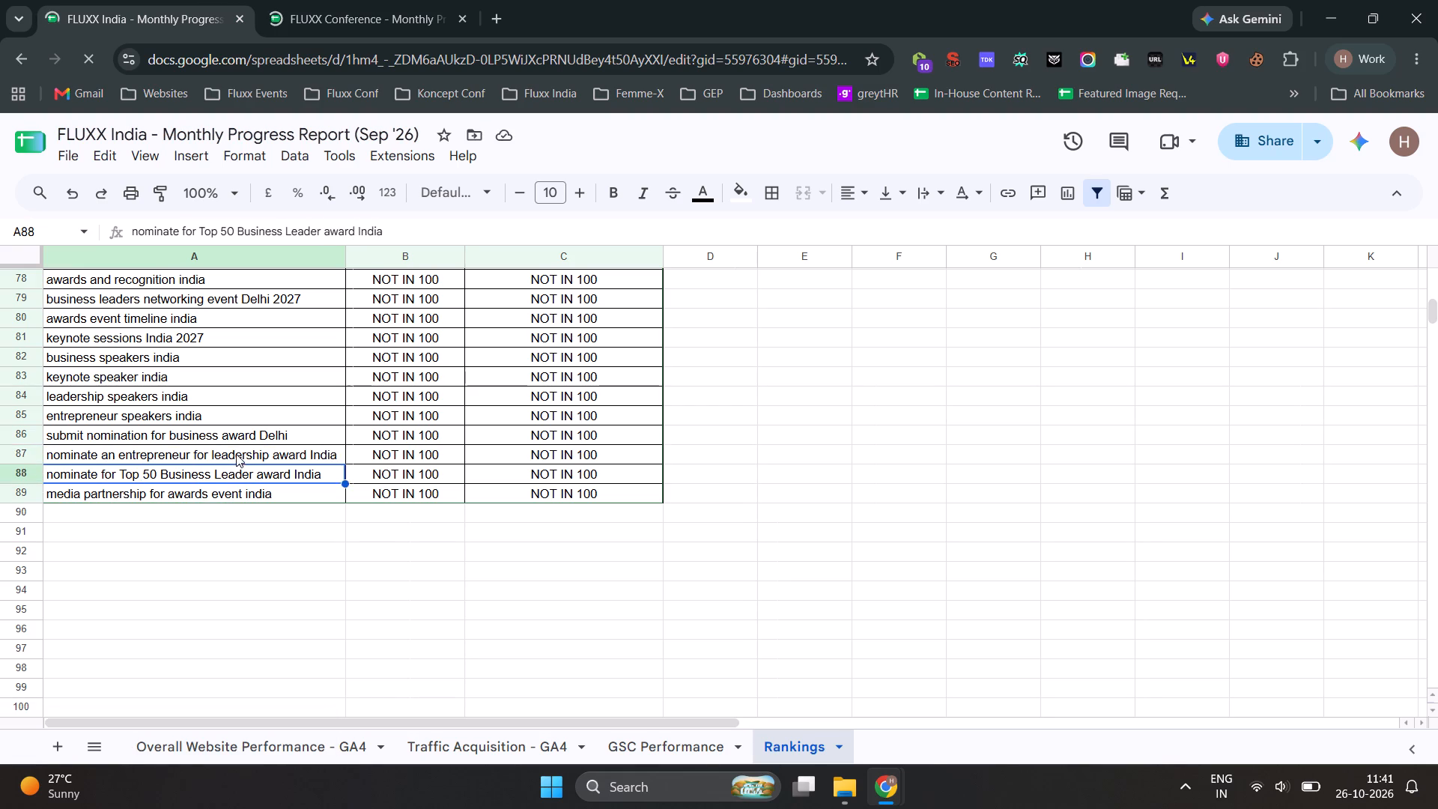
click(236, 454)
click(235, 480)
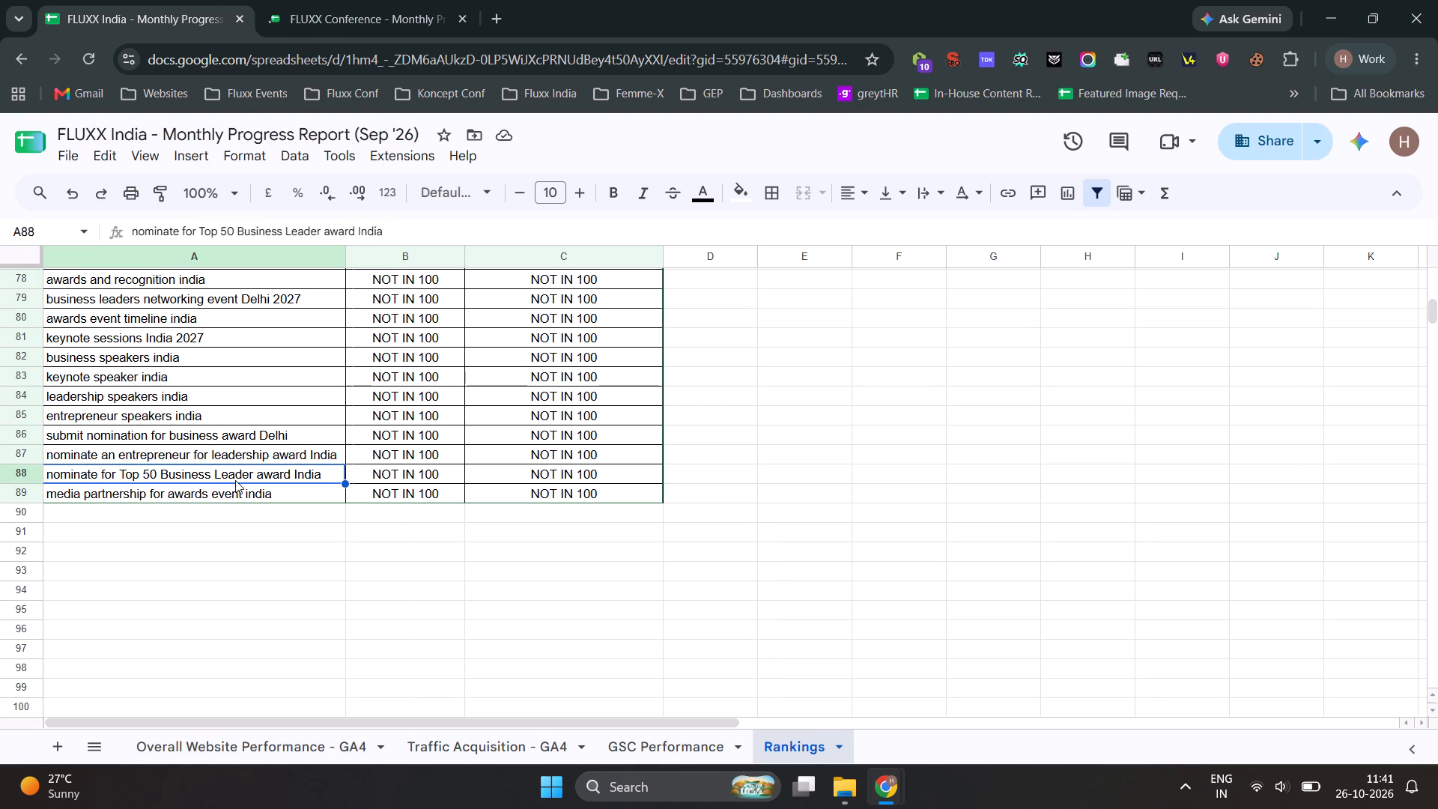
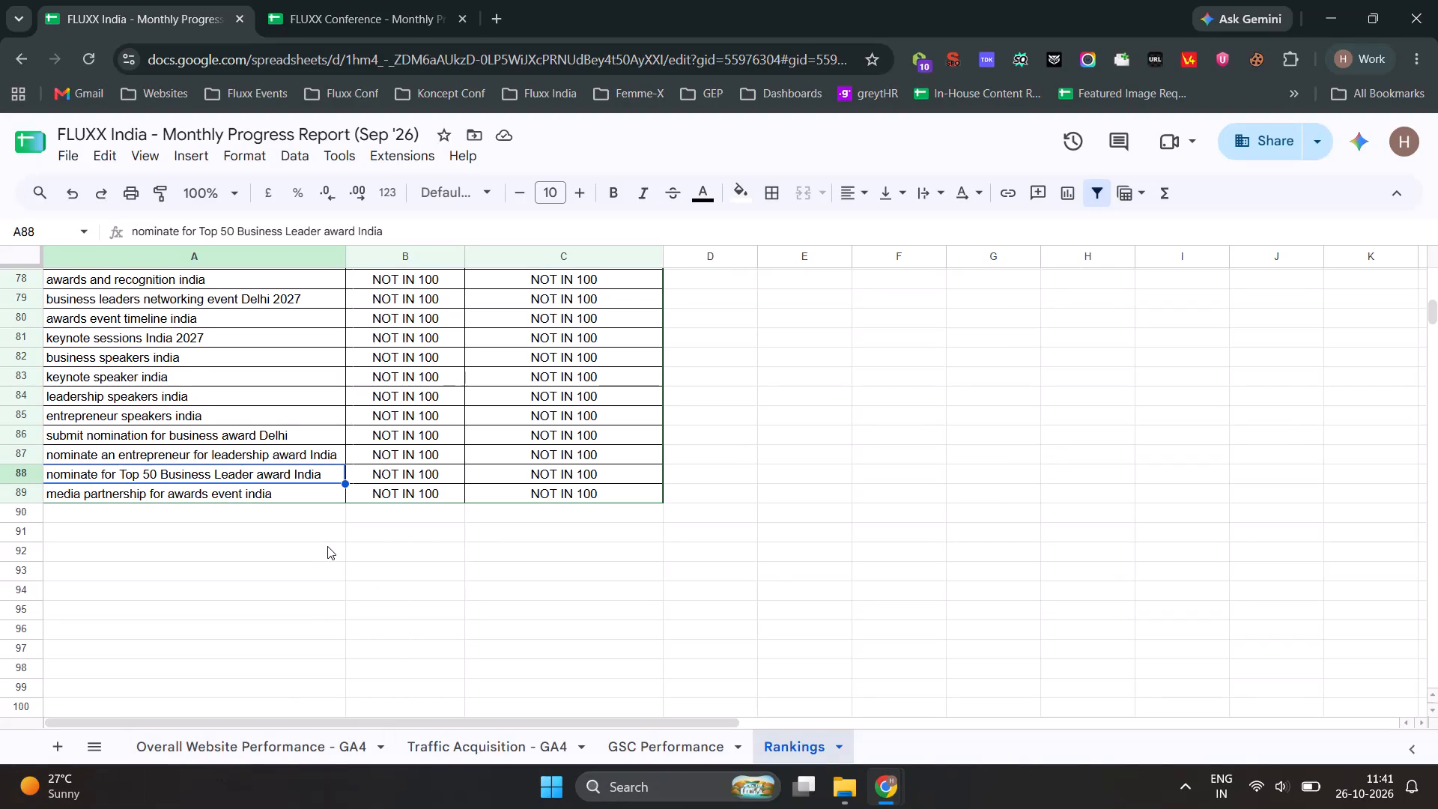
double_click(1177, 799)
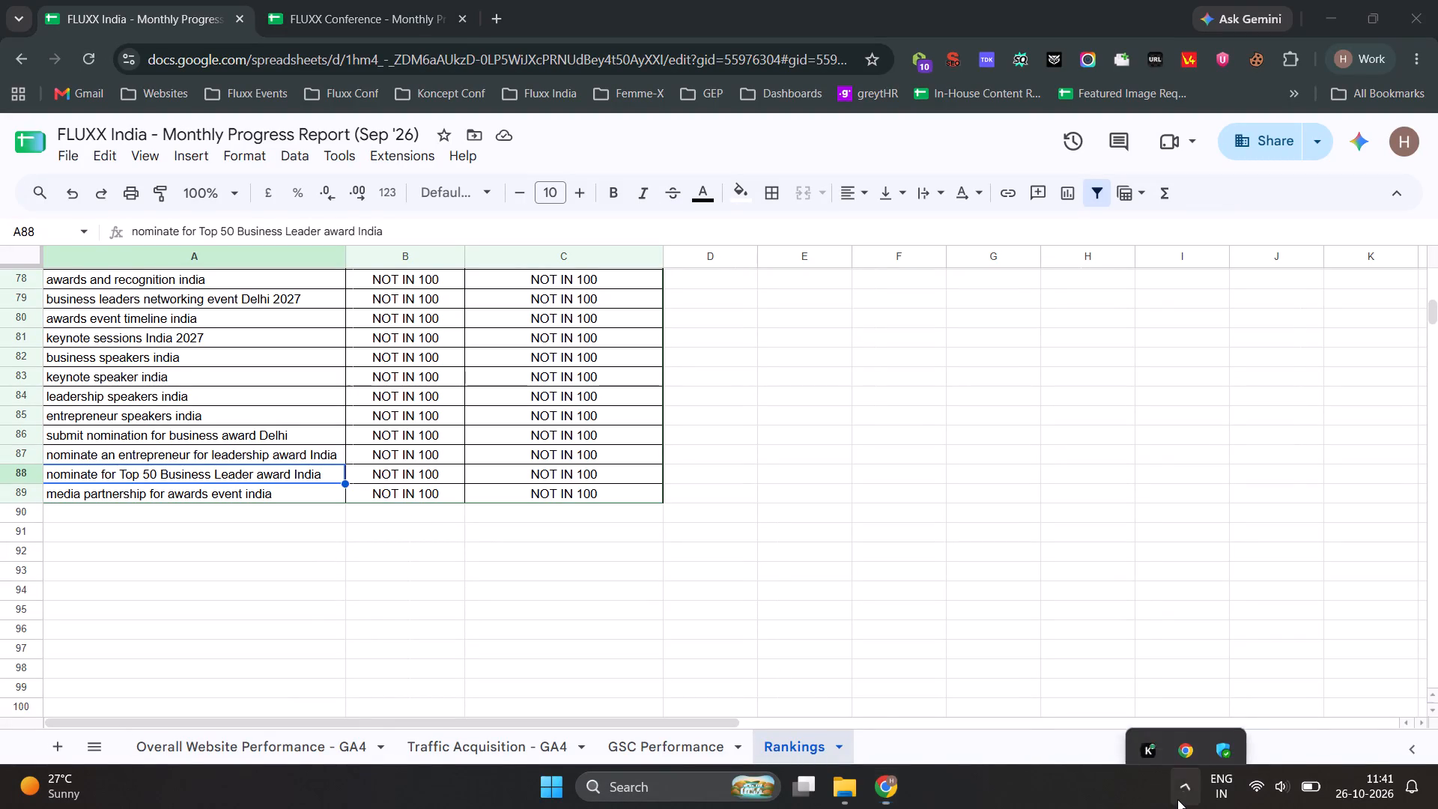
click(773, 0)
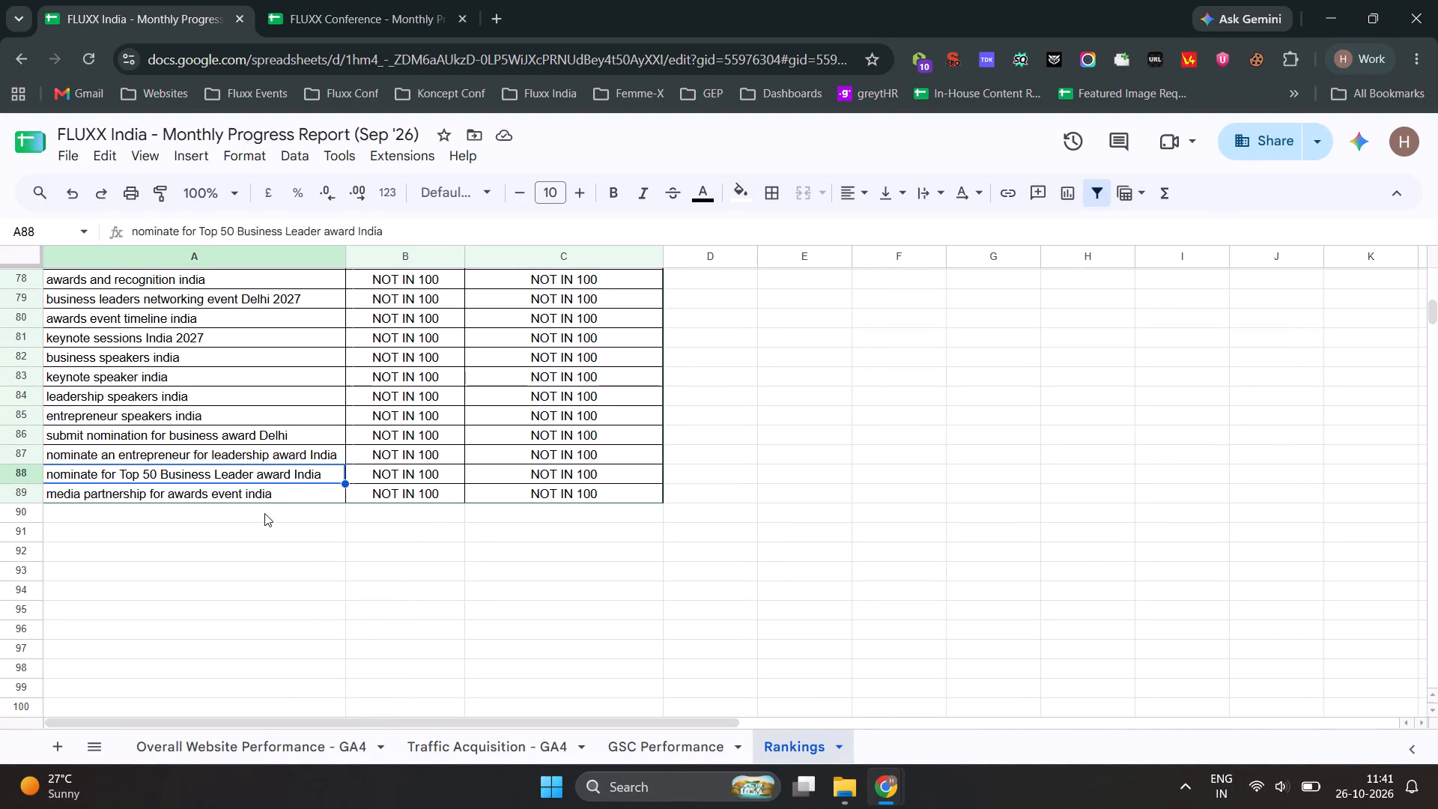
Examine the nomination and media partnership keywords at the end of the FLUXX India Rankings list.
click(213, 443)
click(215, 464)
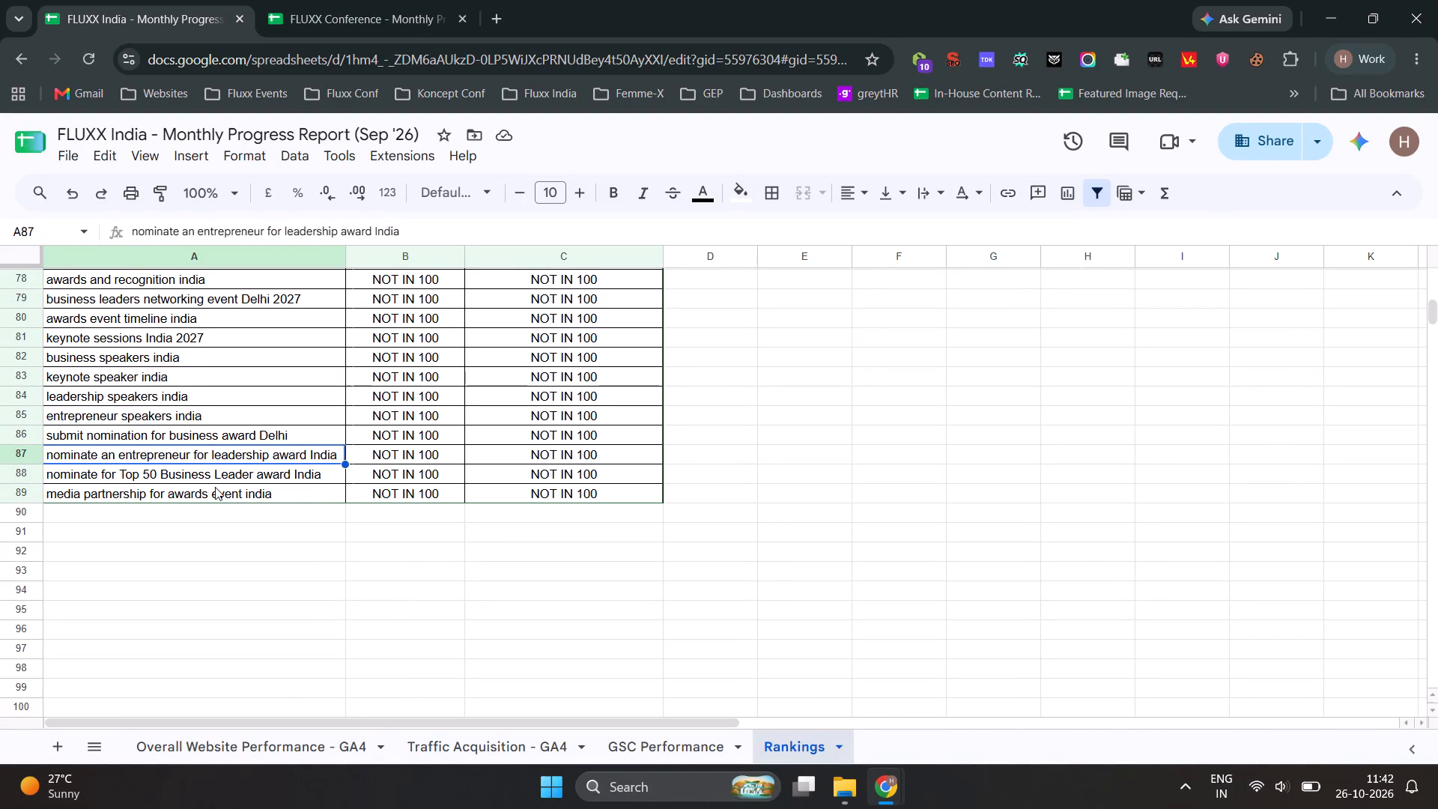
click(215, 487)
click(222, 476)
click(232, 454)
click(234, 472)
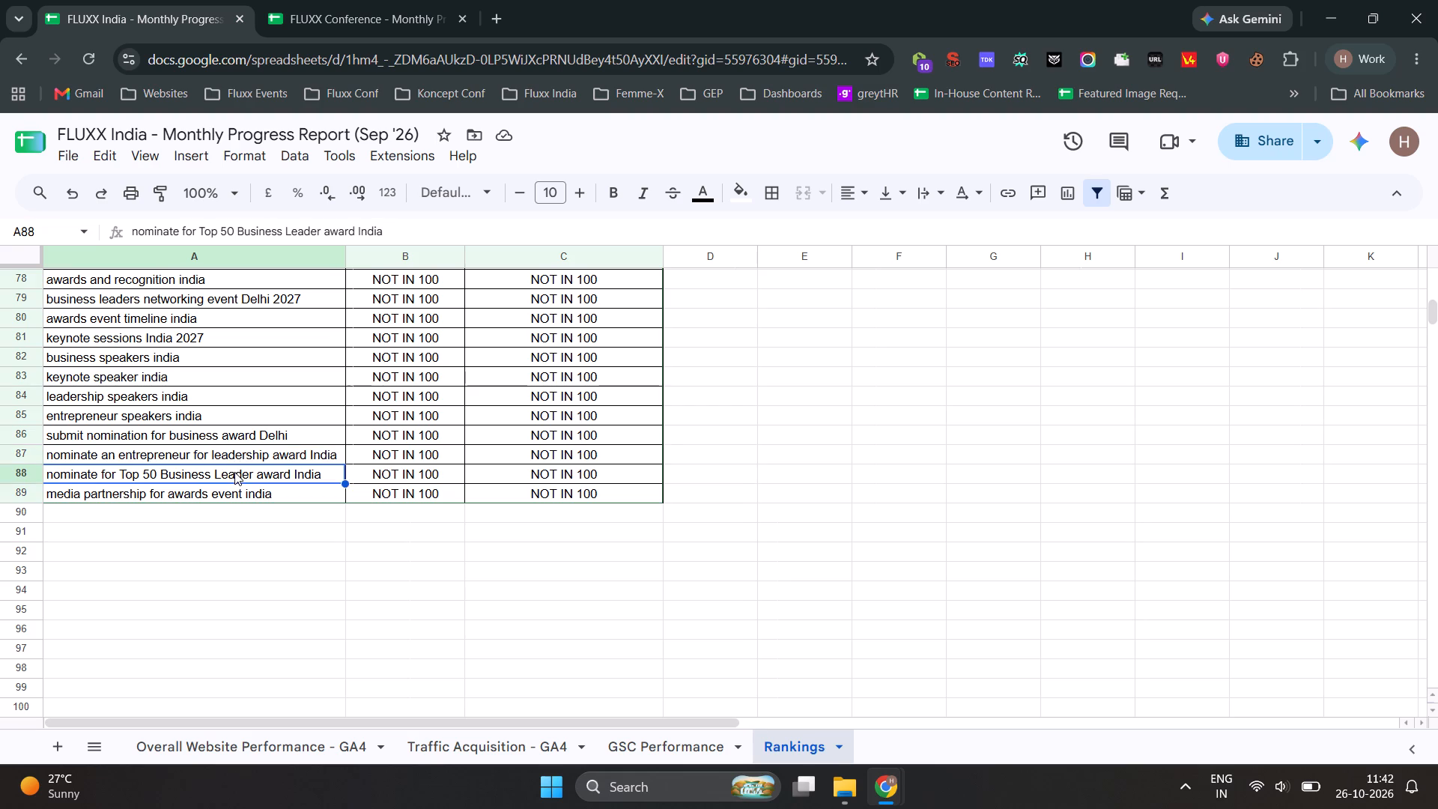
click(238, 456)
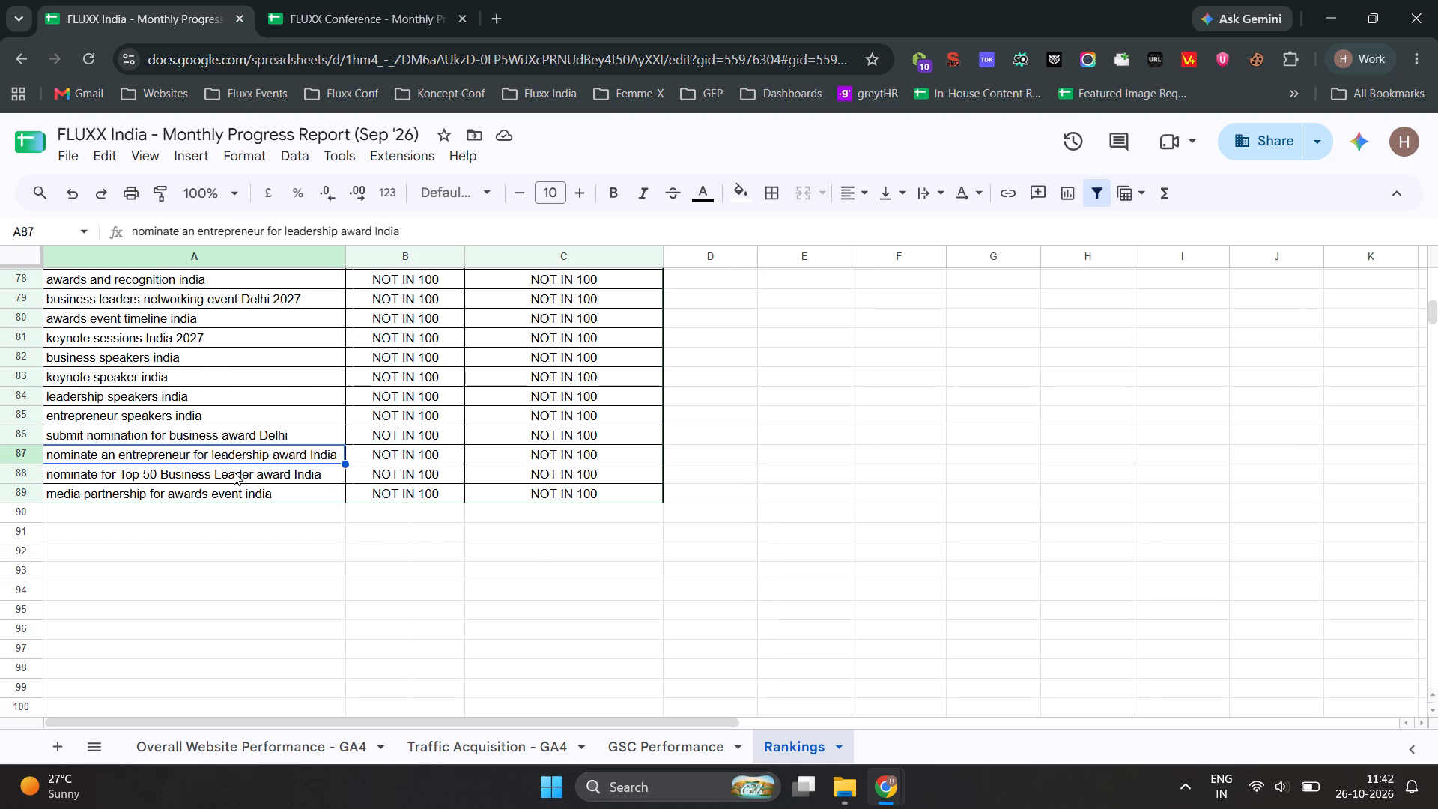
scroll(234, 472, up, 1)
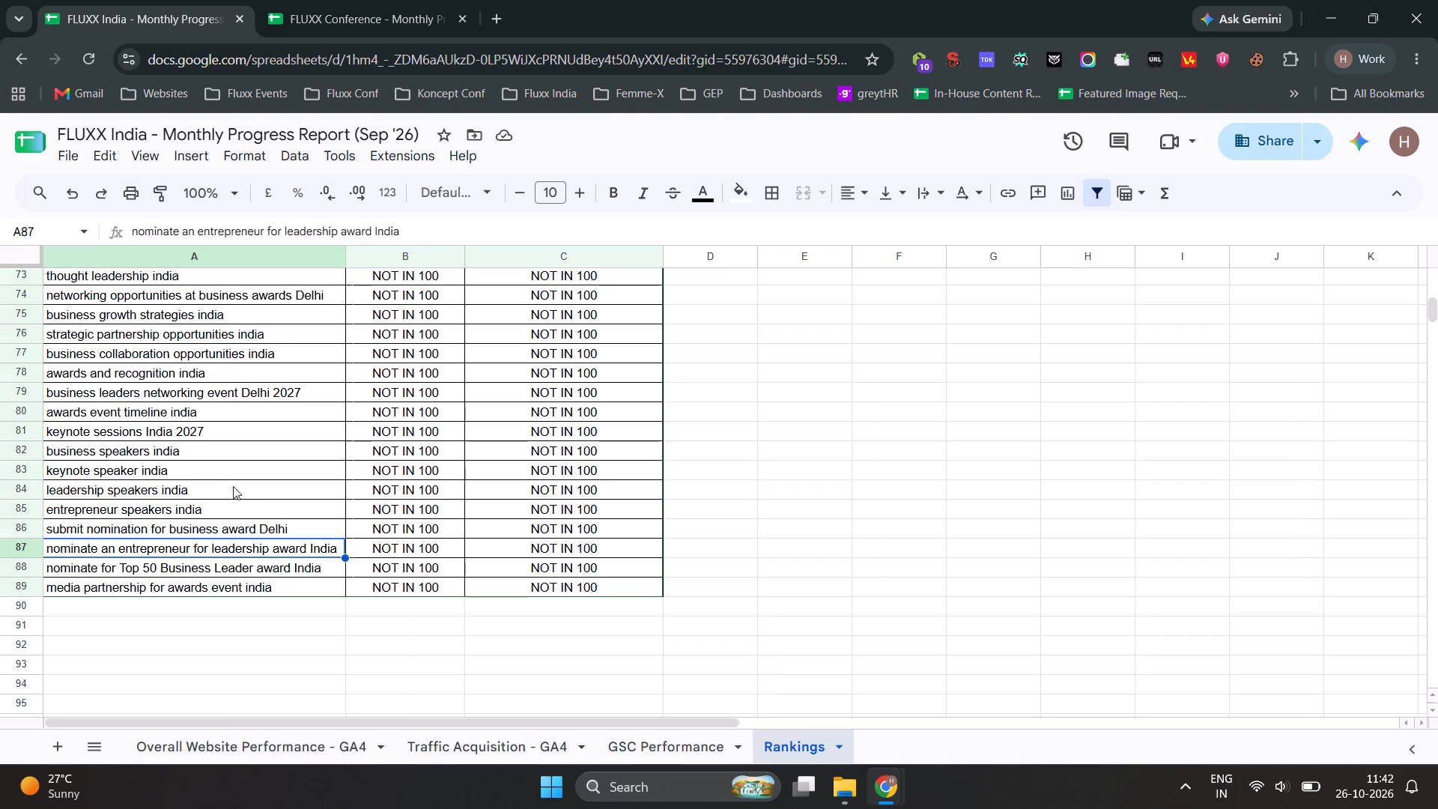
Compare the speaker and keynote keywords in the Rankings list with the October 19 to 23 FLUXX India entries in In-House Content Requirement 2026.
key(alt+Tab)
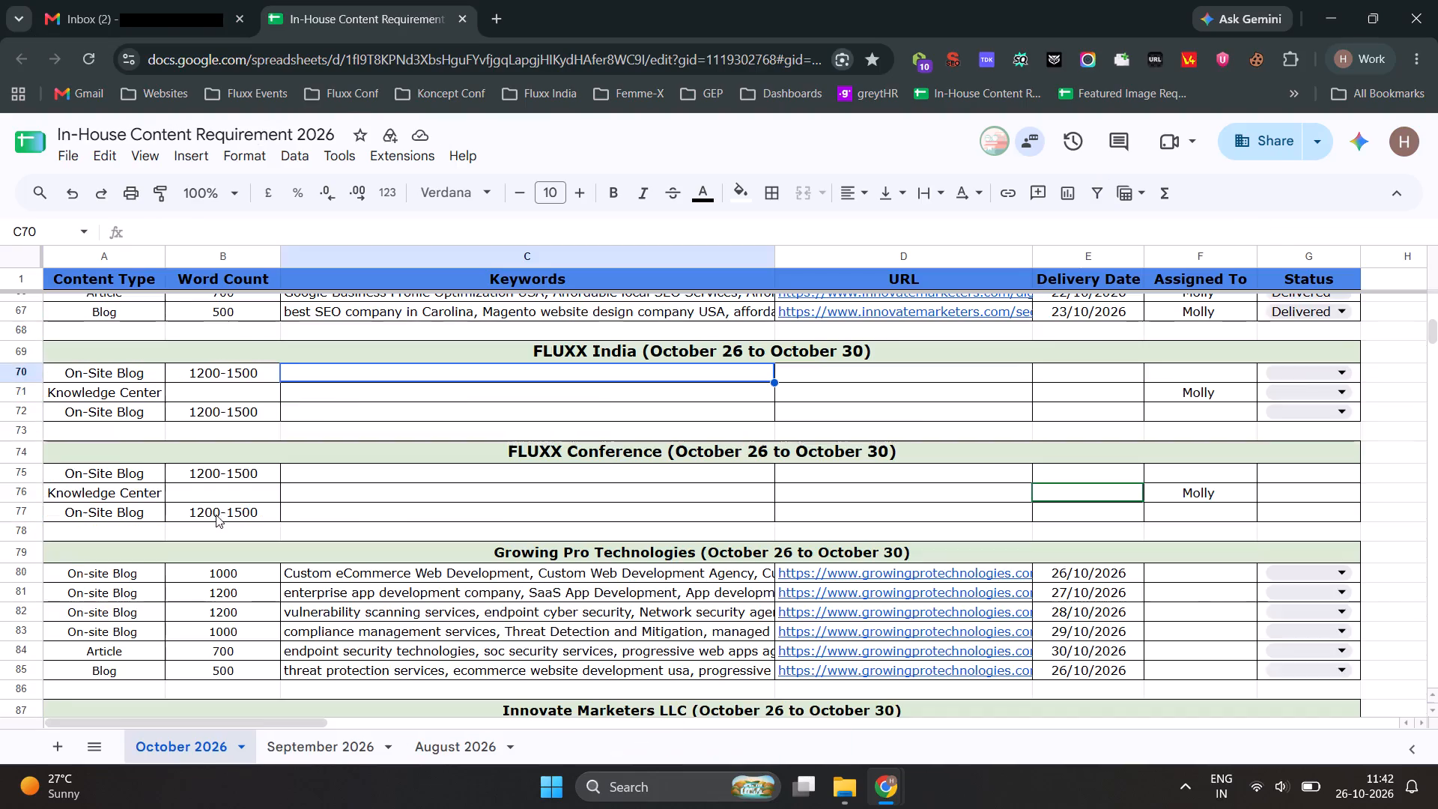
scroll(552, 516, up, 5)
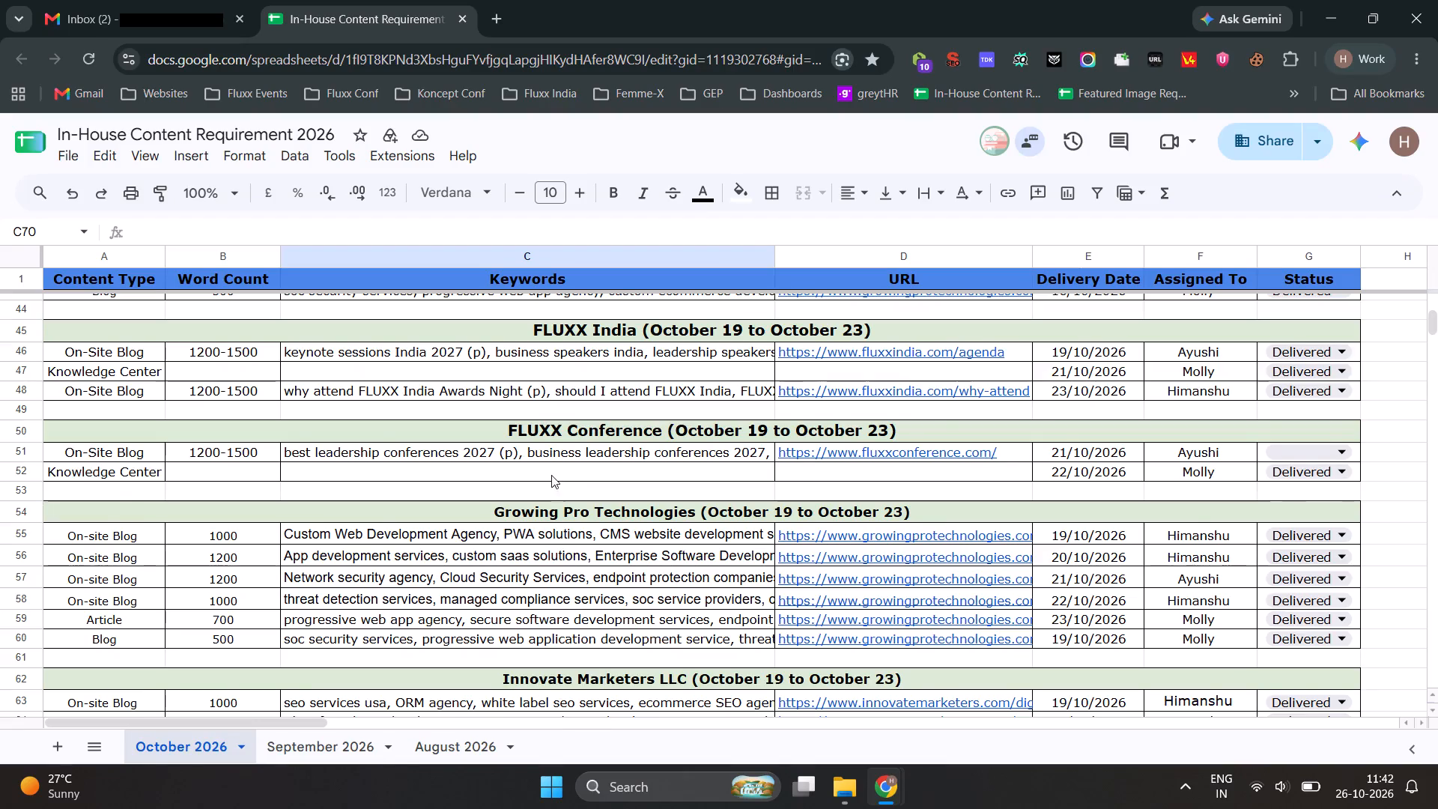
scroll(559, 458, down, 4)
key(alt+Tab)
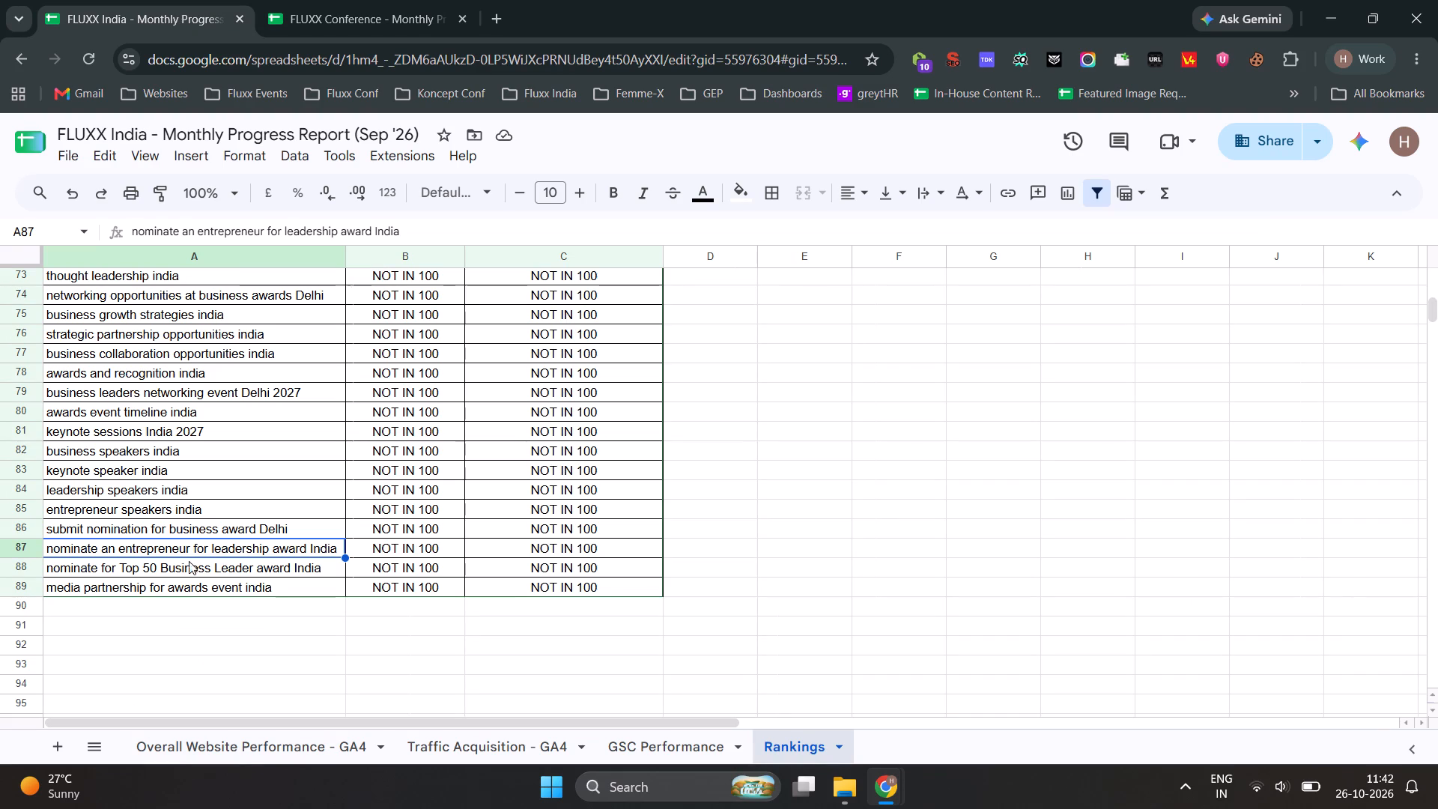
click(219, 507)
click(227, 488)
click(239, 449)
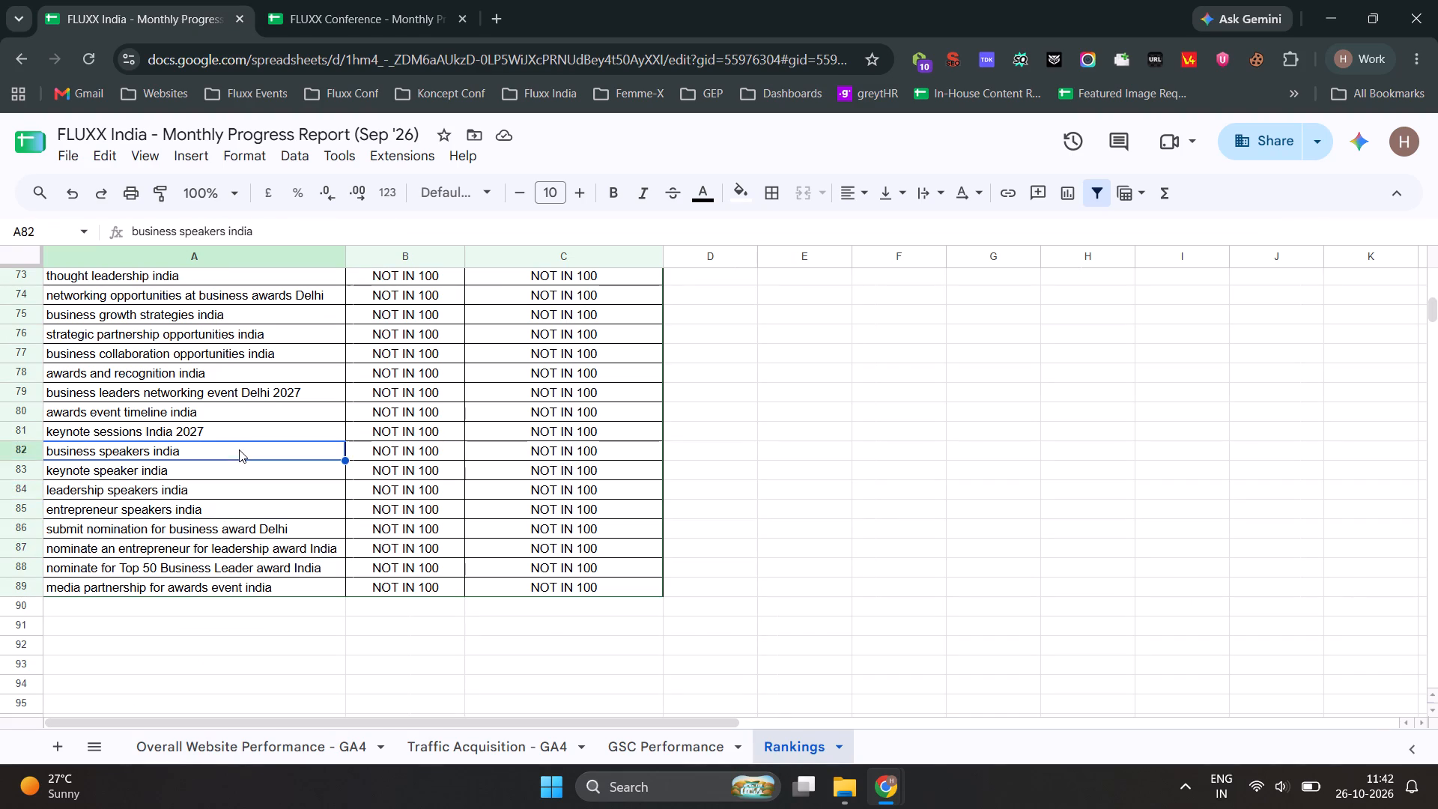
click(270, 416)
click(279, 433)
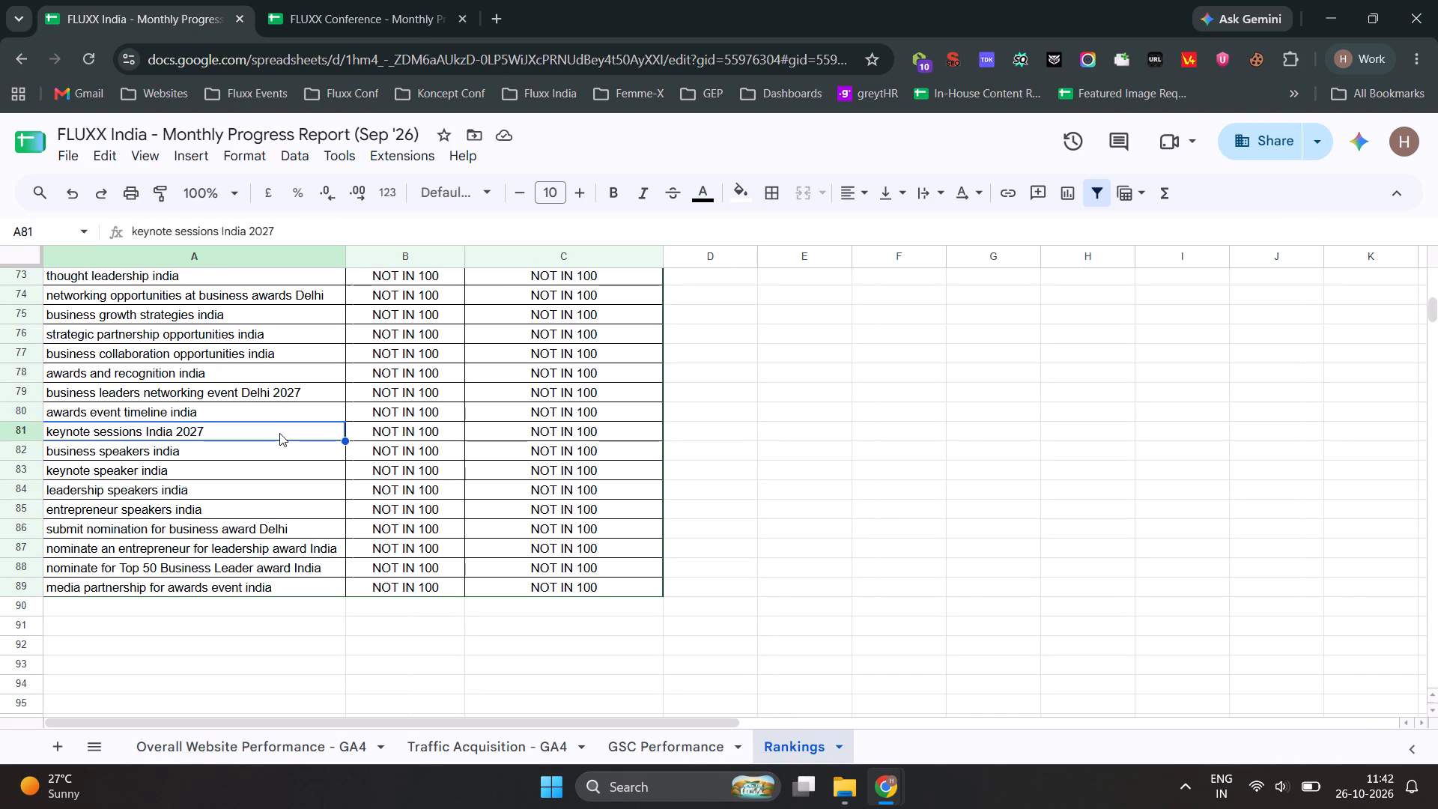
click(274, 455)
key(alt+Tab)
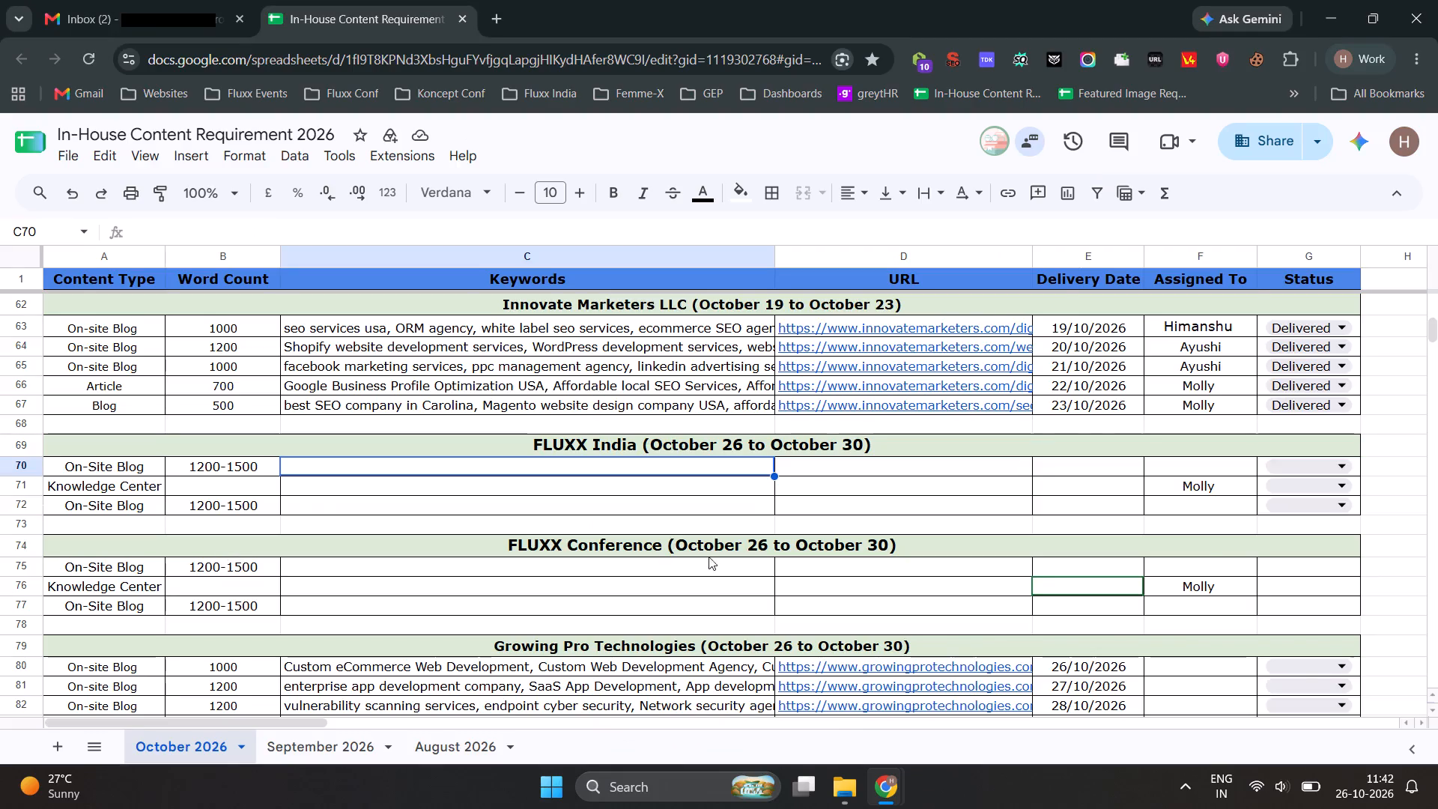
scroll(777, 565, up, 4)
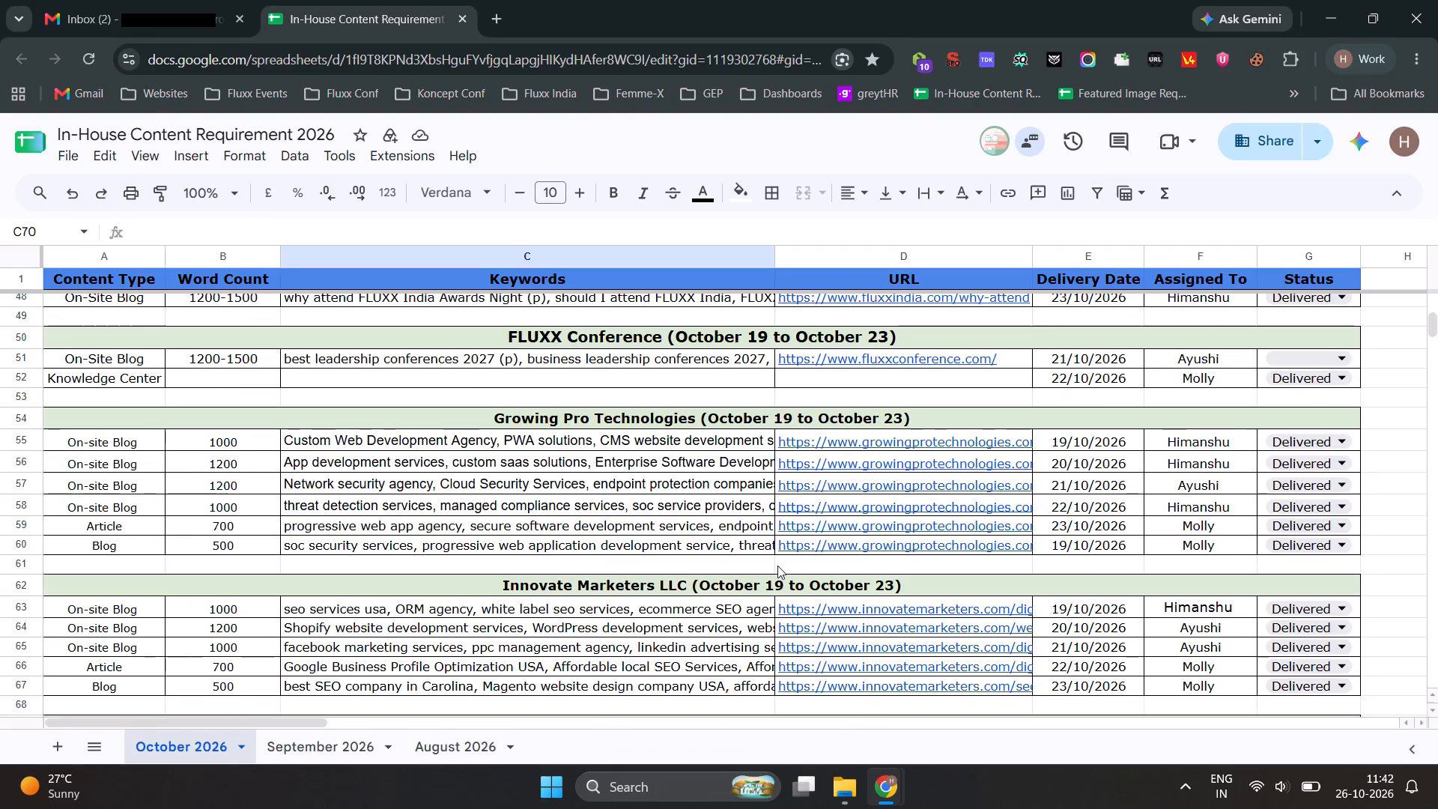
scroll(777, 566, down, 3)
scroll(777, 566, up, 2)
scroll(777, 566, down, 2)
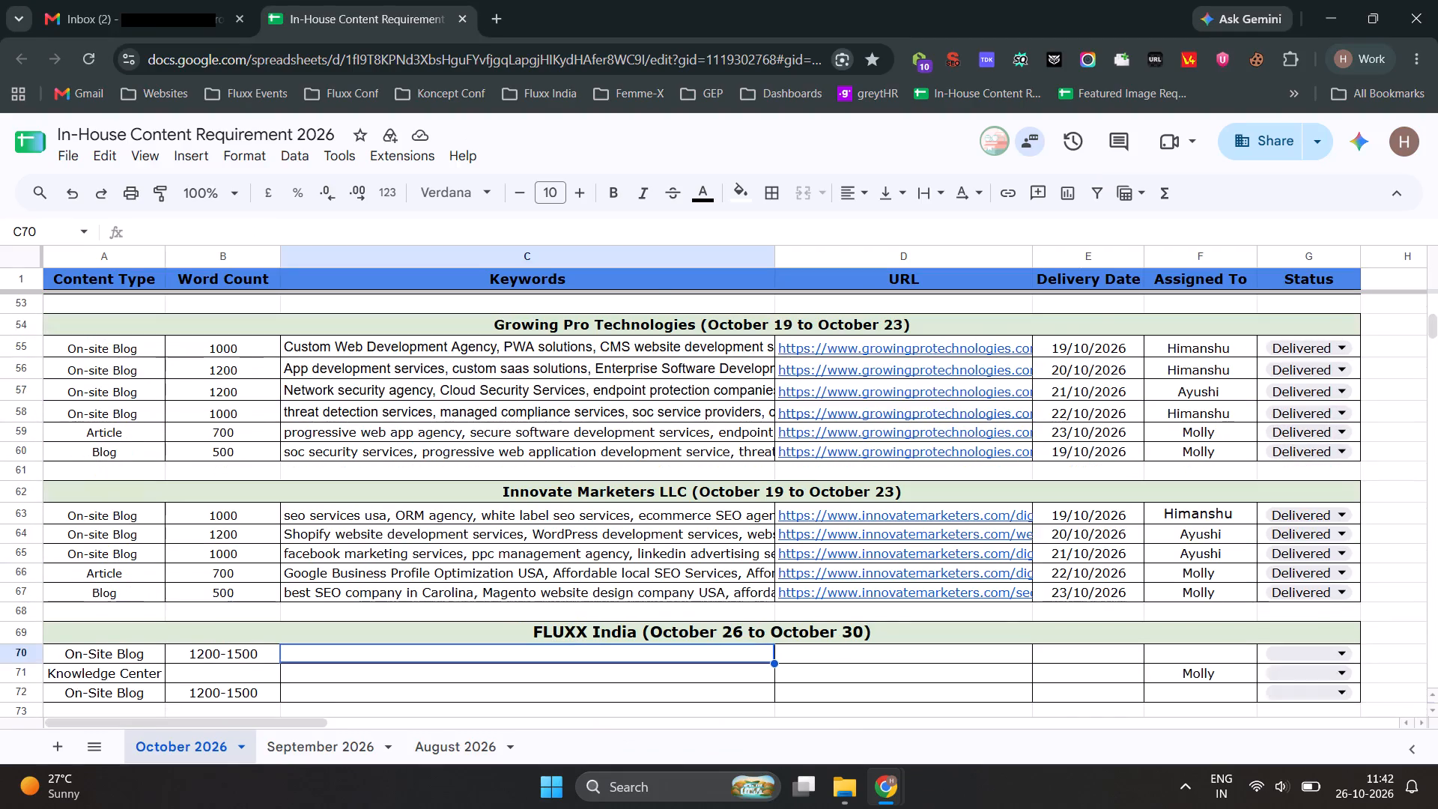
Check "business leaders networking event Delhi 2027" against the October 19 to 23 content entries and copy this keyword from the FLUXX India Rankings sheet.
key(alt+Tab)
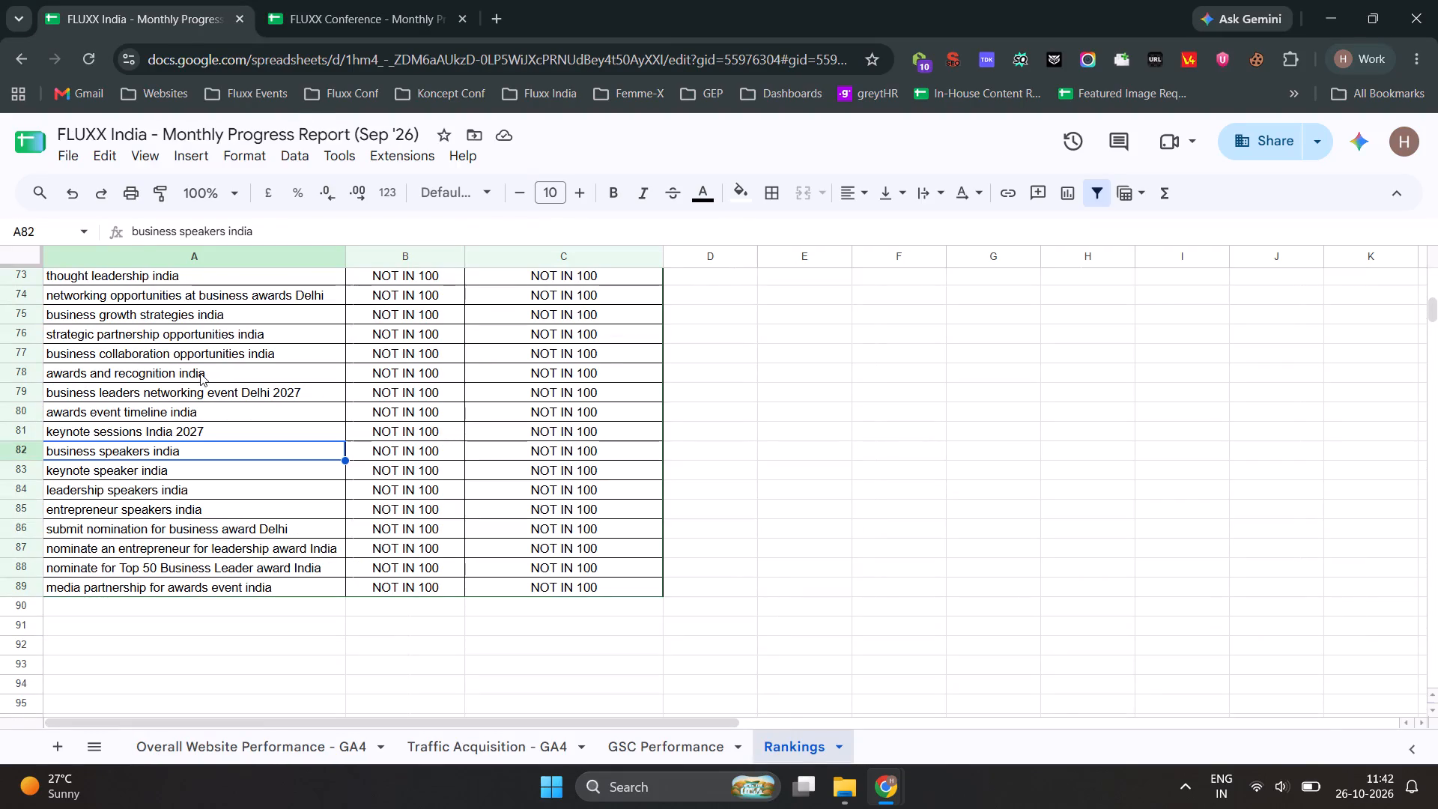
click(200, 373)
click(204, 393)
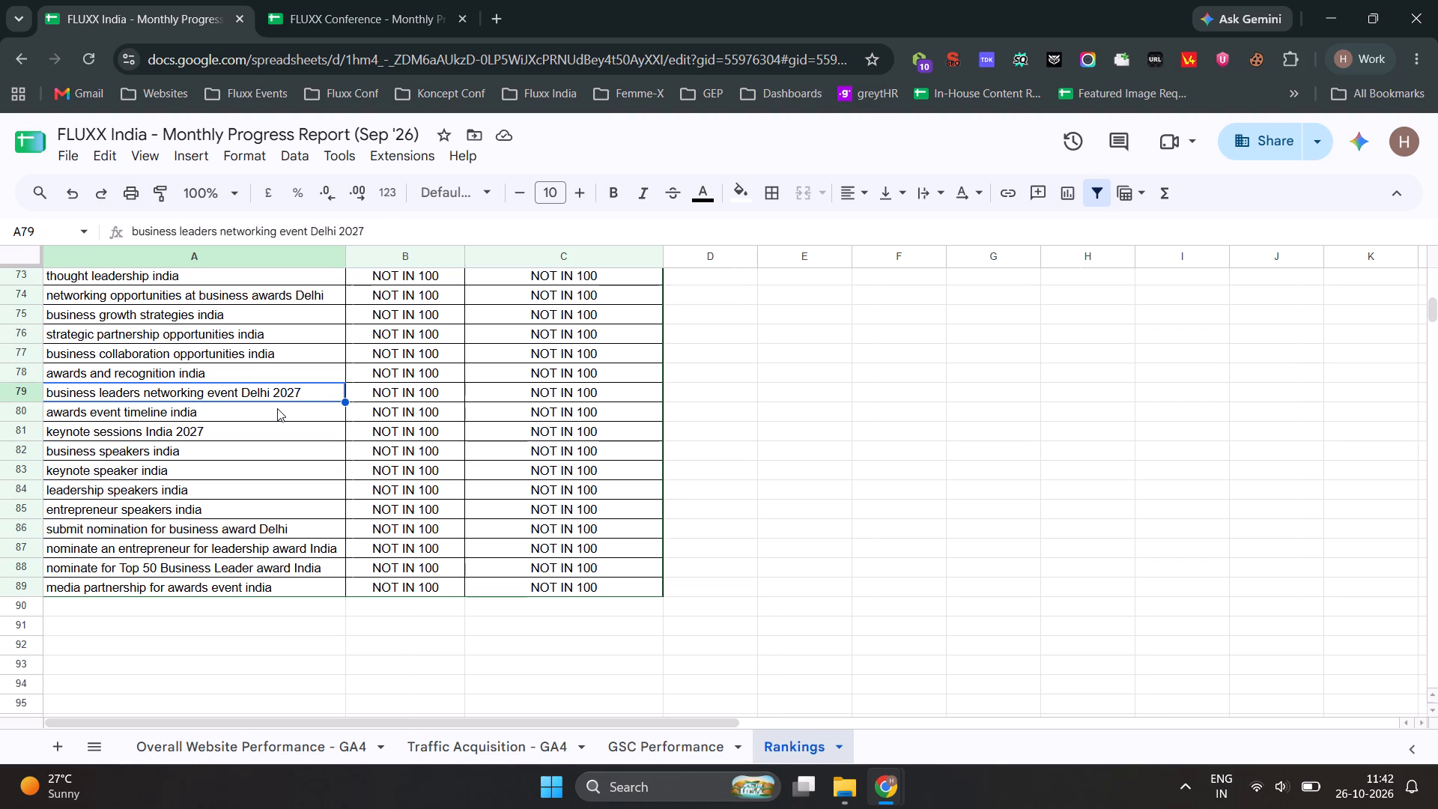
key(alt+Tab)
key(alt+Tab)
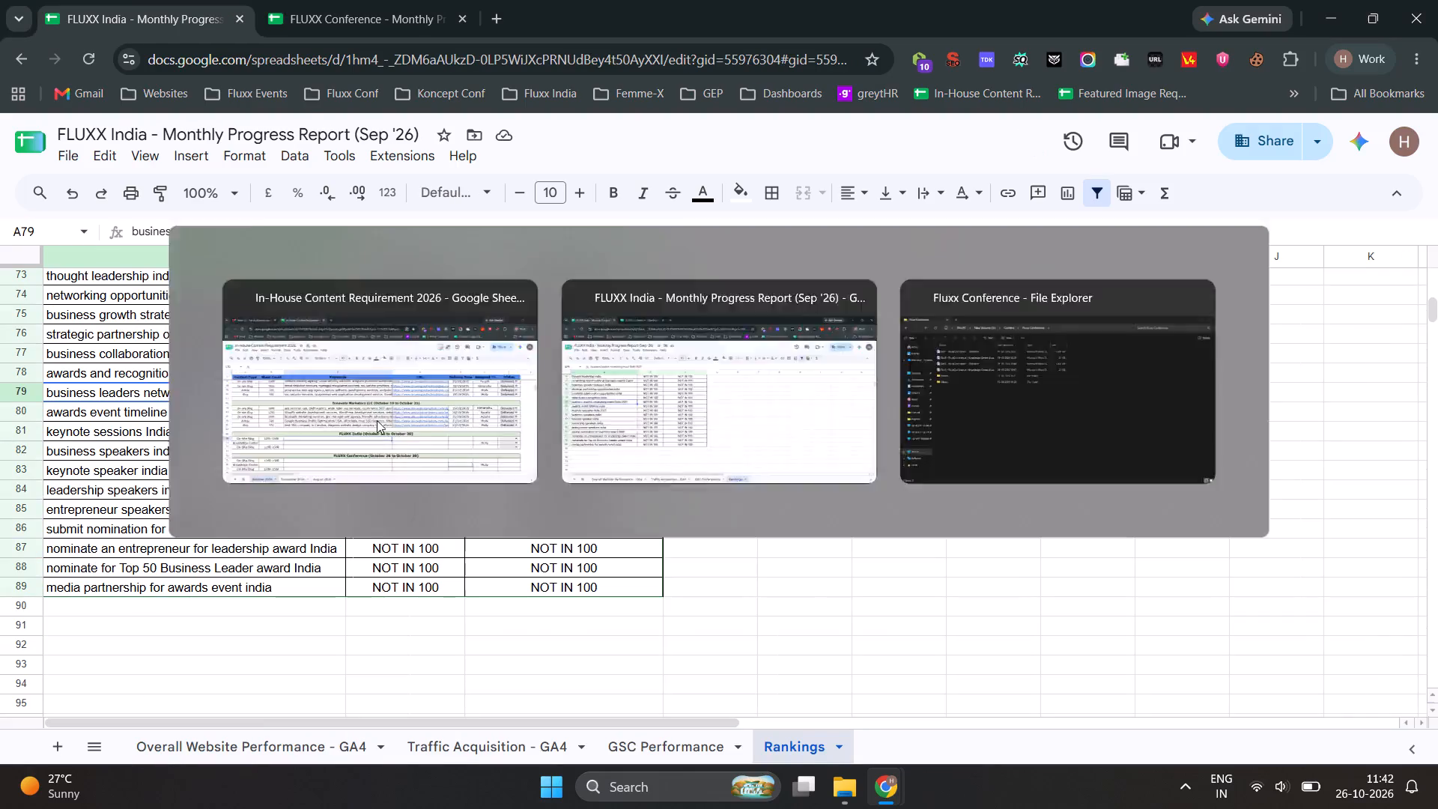
key(alt+Tab)
key(alt+Tab)
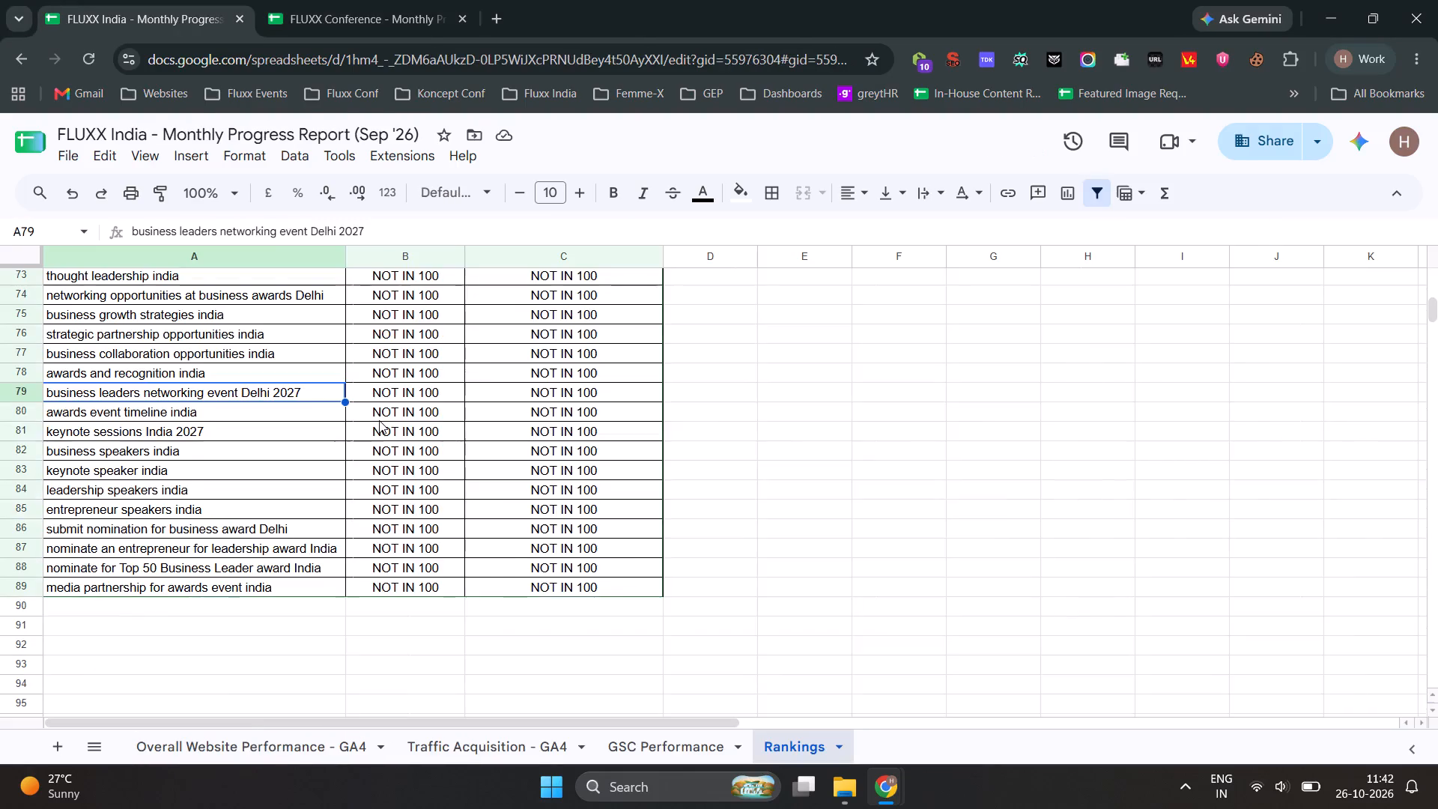
key(alt+Tab)
scroll(544, 466, up, 2)
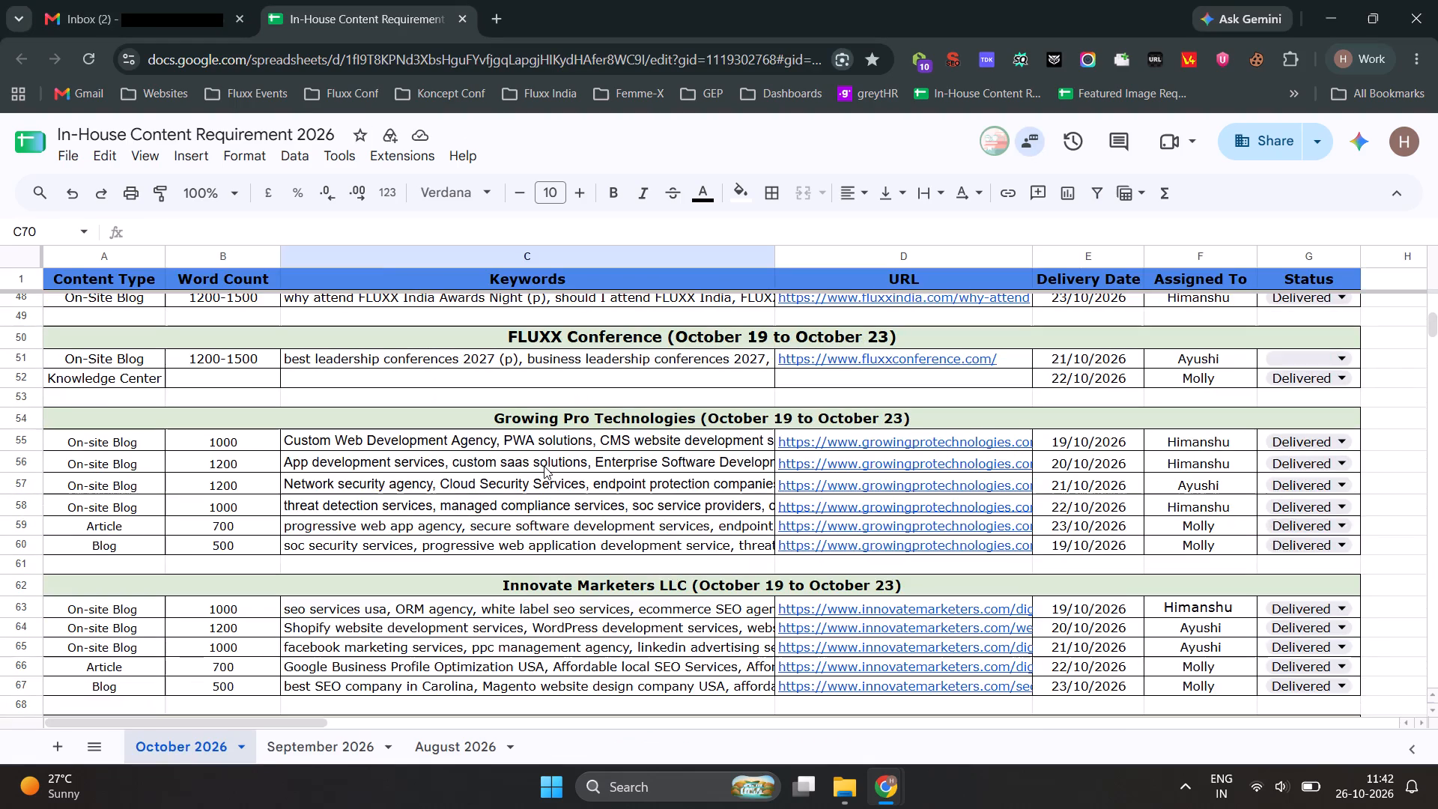
scroll(544, 466, up, 1)
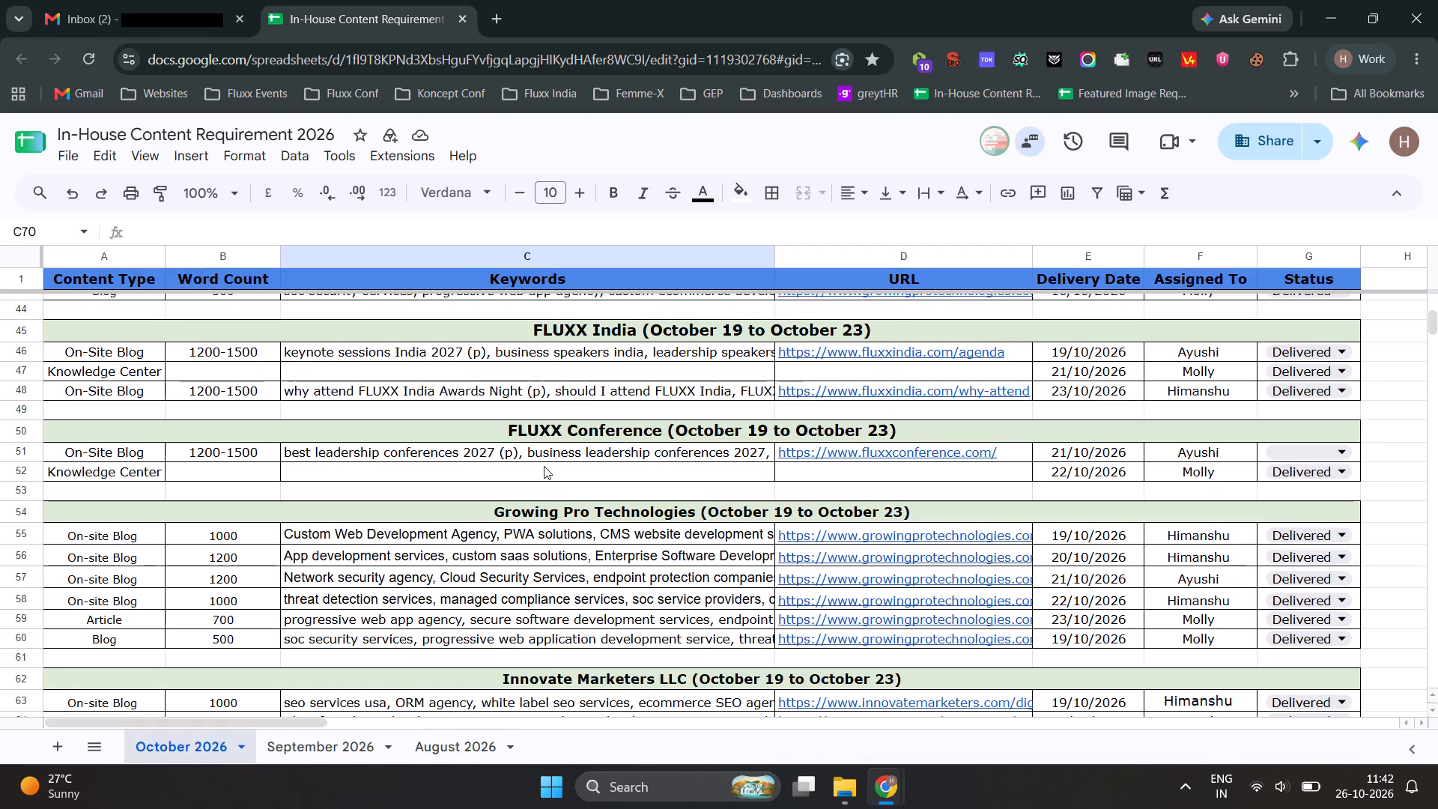
scroll(544, 466, down, 1)
scroll(544, 466, up, 1)
key(alt+Tab)
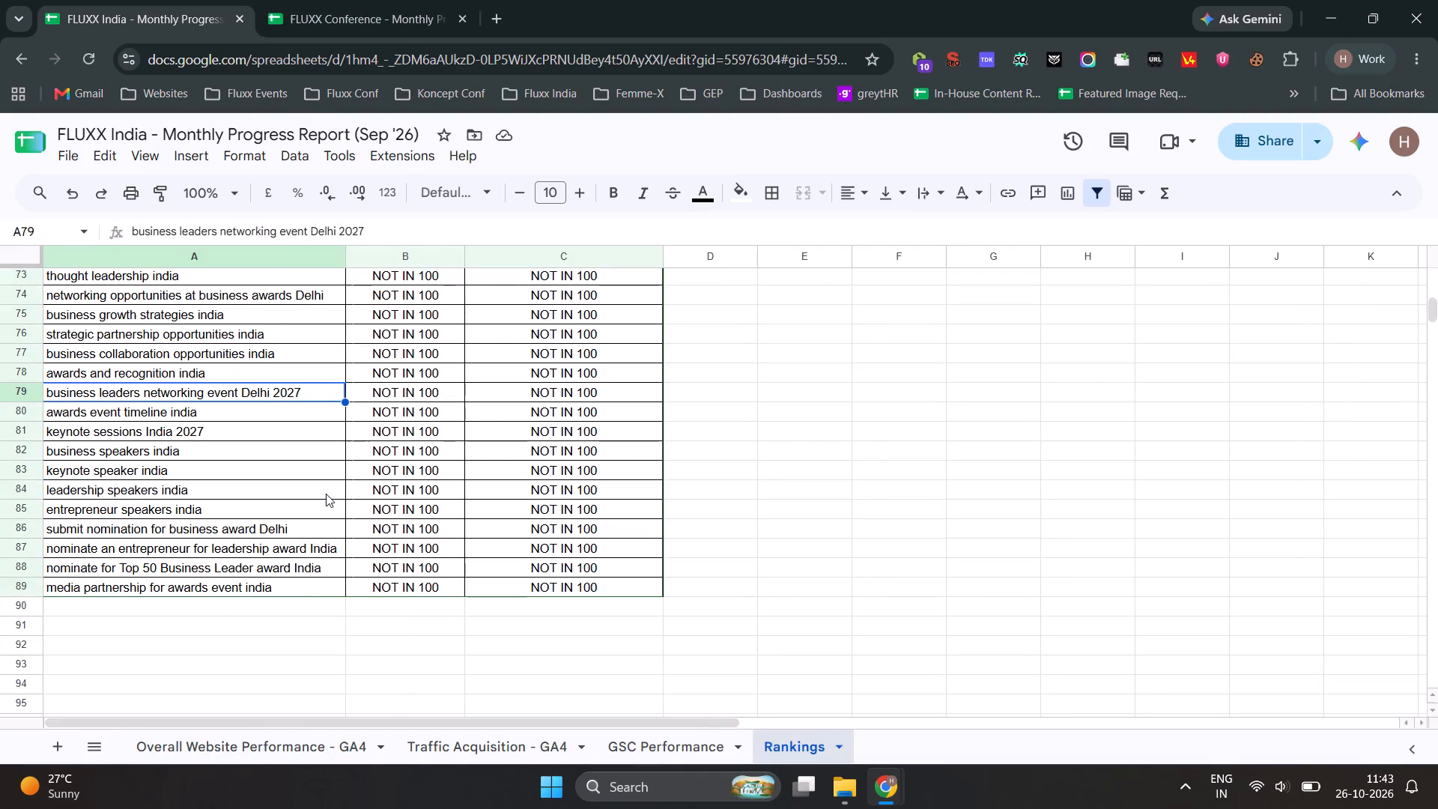
key(ctrl+c)
Switch to In-House Content Requirement 2026 and view the FLUXX India (October 26 to October 30) block.
key(alt+Tab)
key(alt+Tab)
key(alt+Tab)
key(alt+Tab)
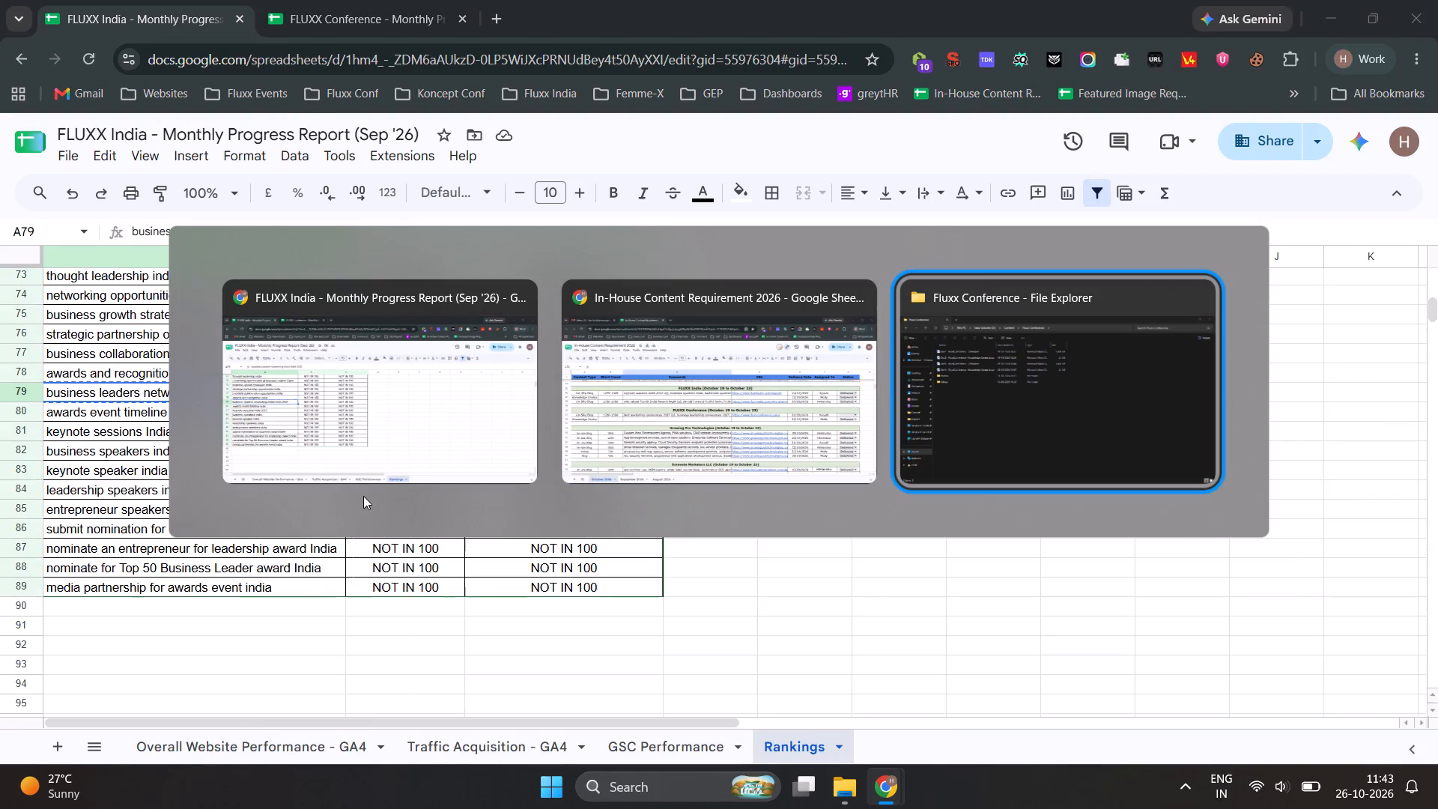
key(alt+Tab)
key(alt+Tab)
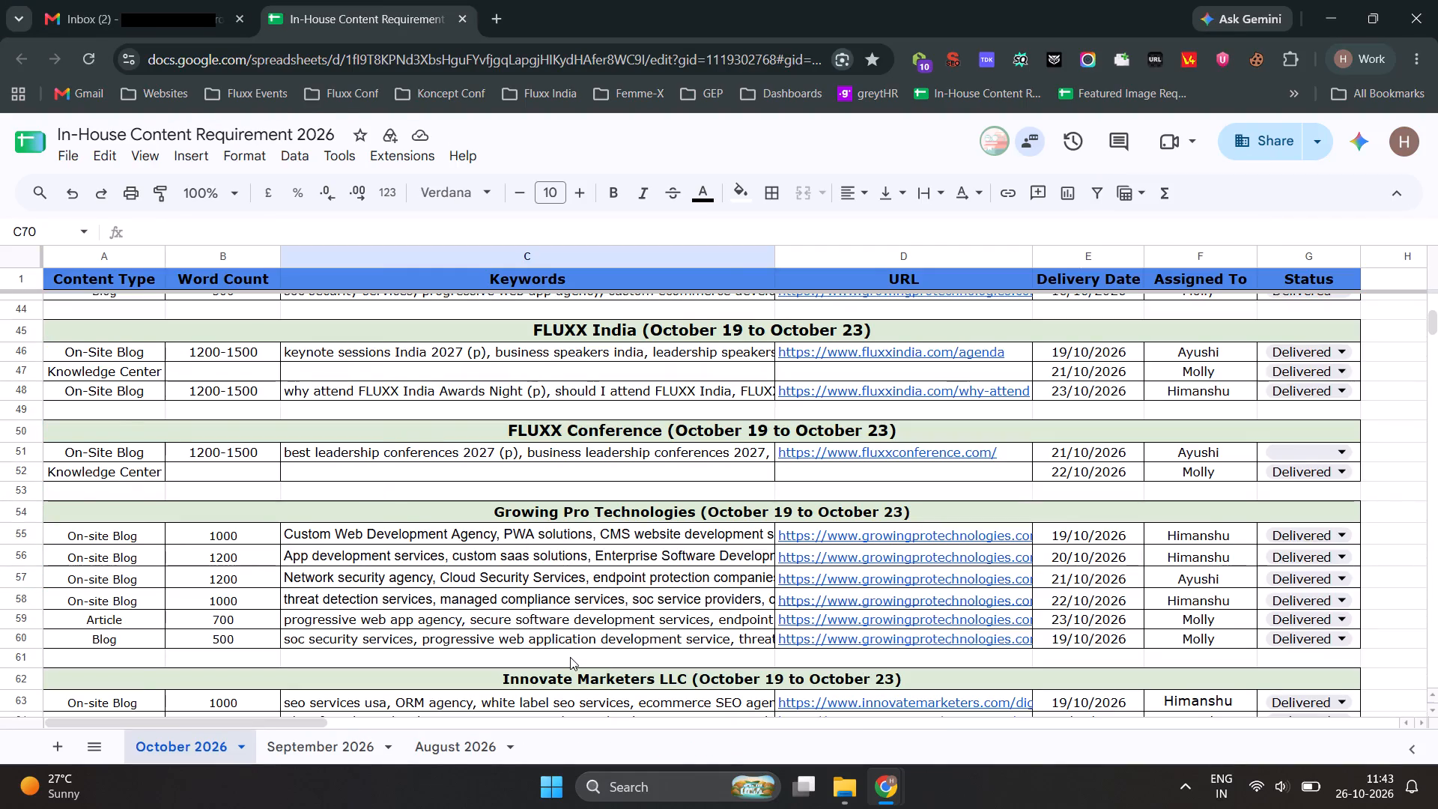
key(alt+Tab)
key(alt+Tab)
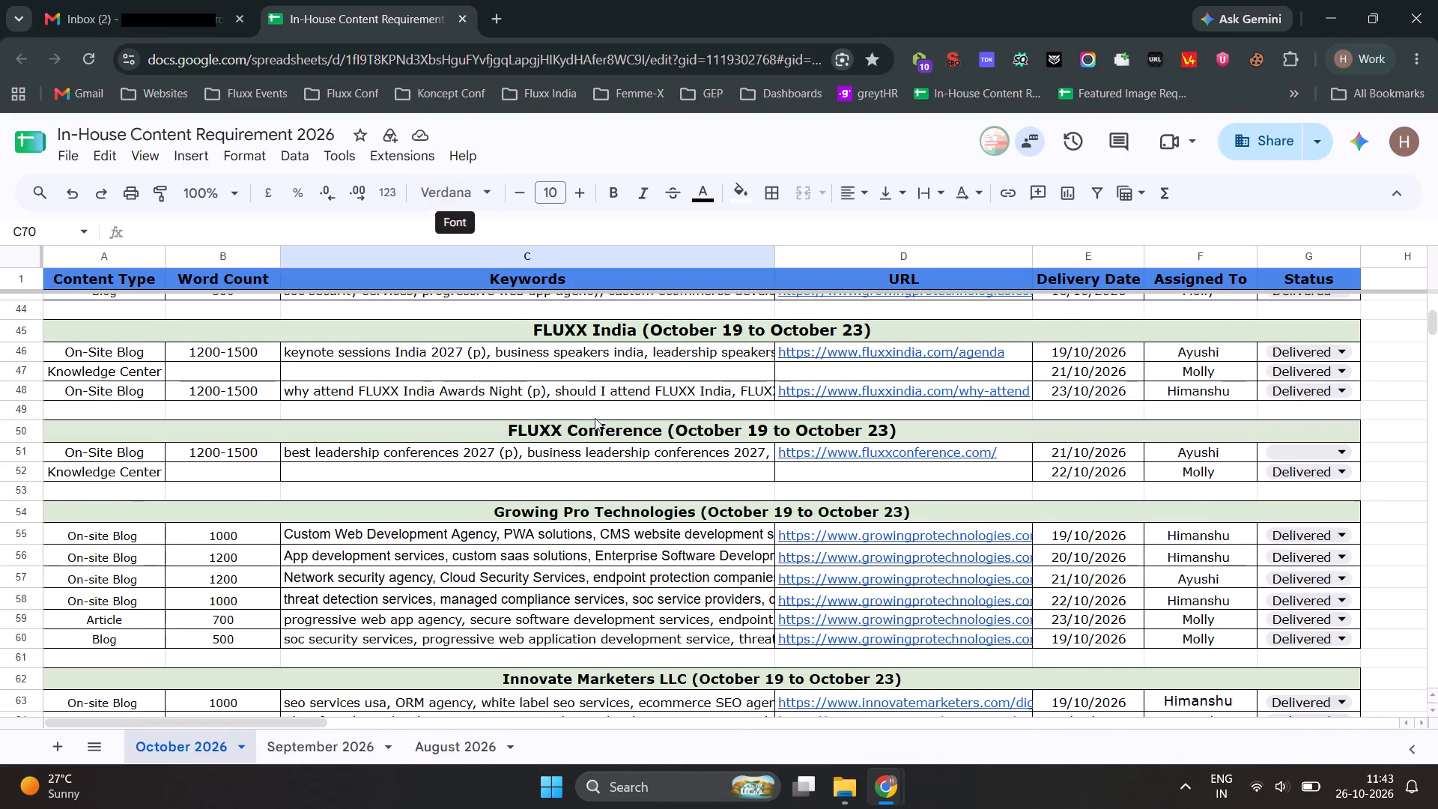
scroll(727, 539, down, 5)
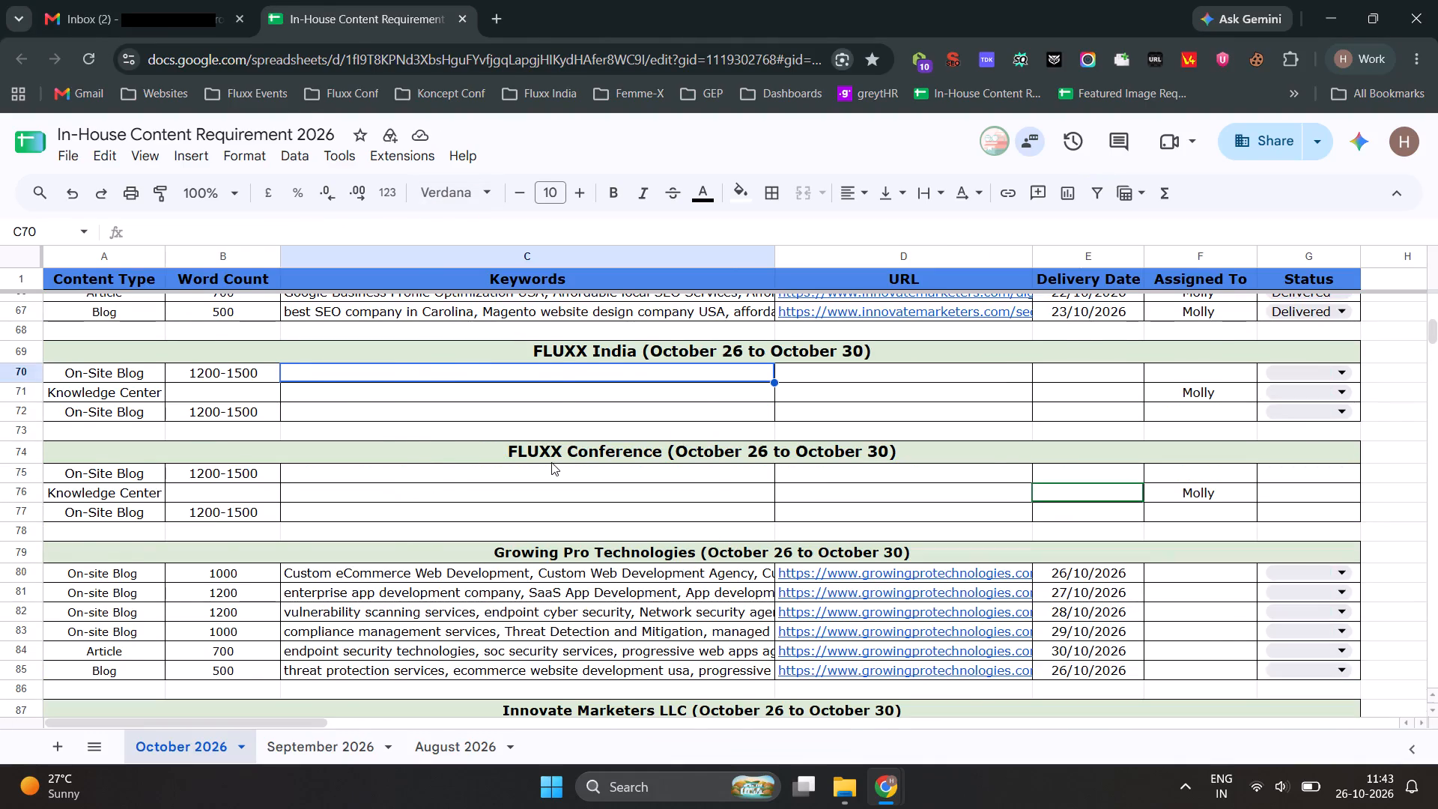
Return to the FLUXX India Rankings sheet and examine the networking and business keywords further up the list.
key(alt+Tab)
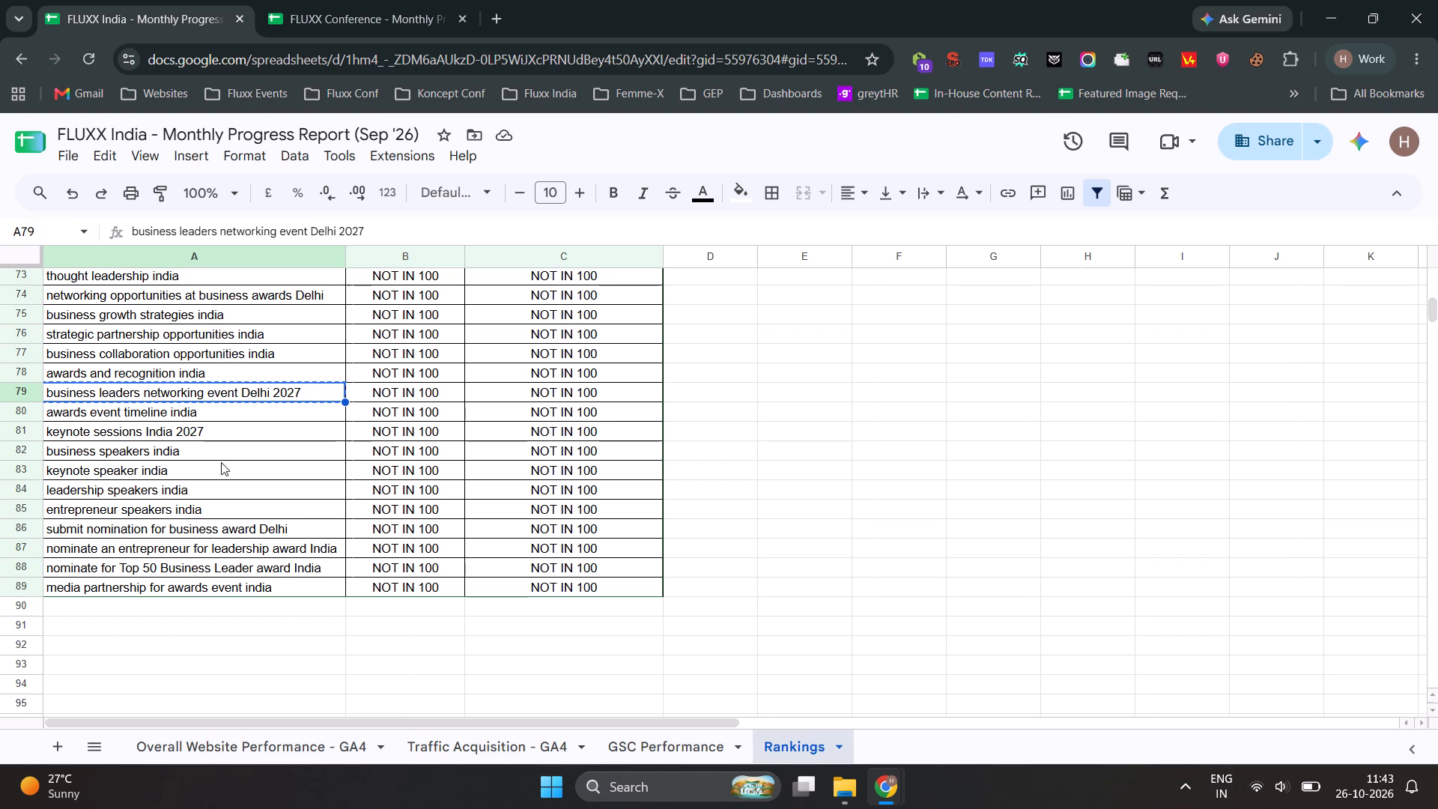
scroll(357, 488, up, 1)
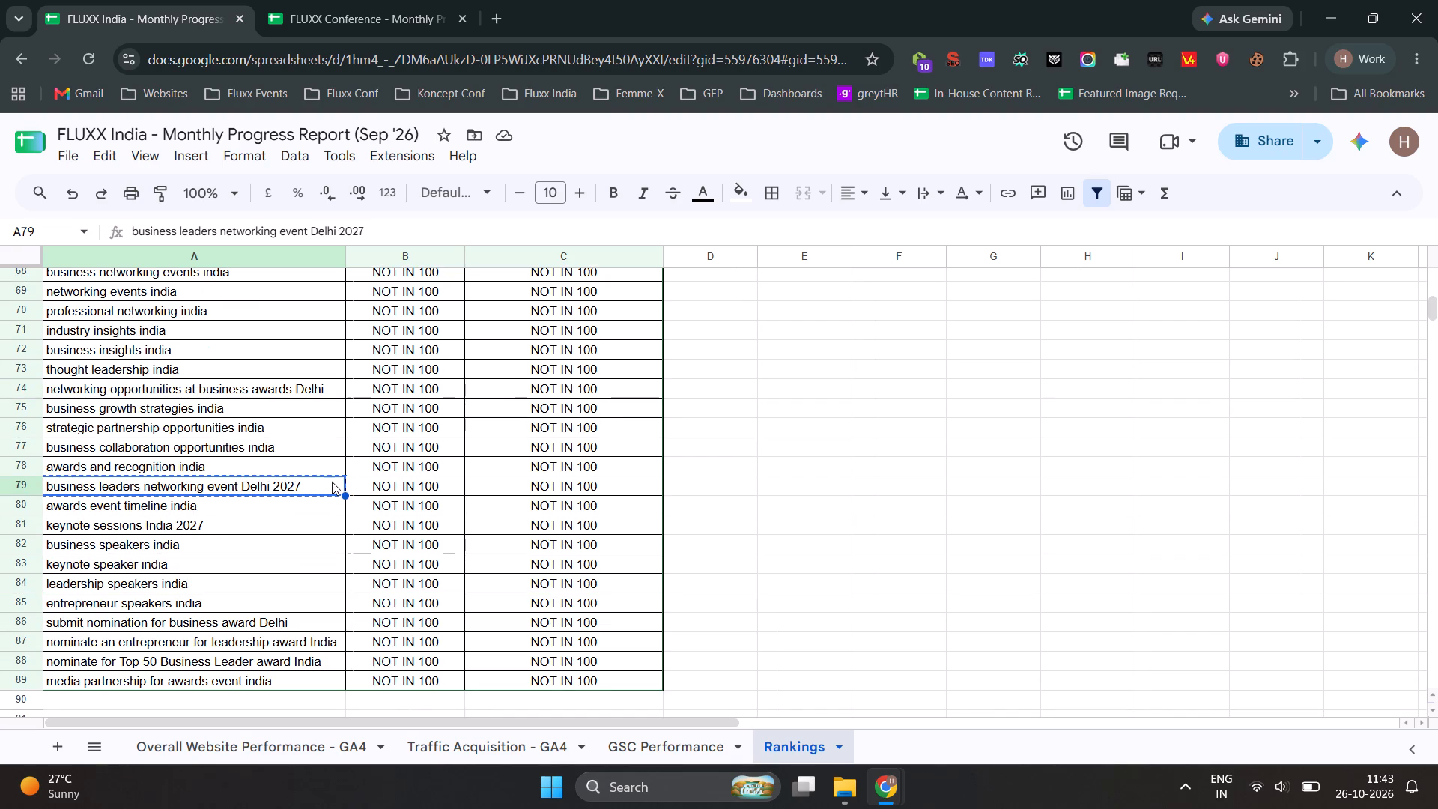
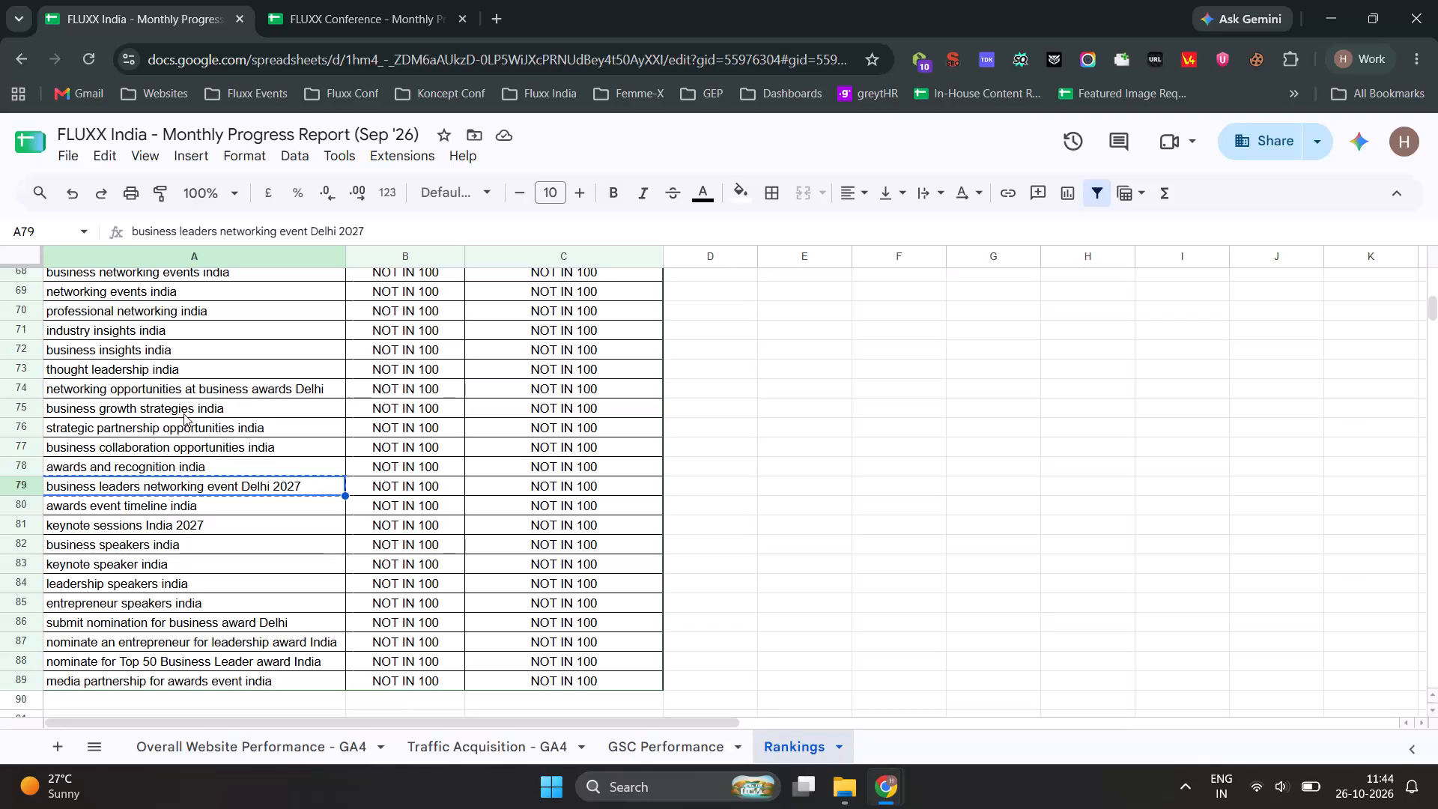
Add "business growth strategies india", "networking events india" and "business insights india" to the selected Delhi 2027 networking keyword and copy all four.
ctrl+click(183, 413)
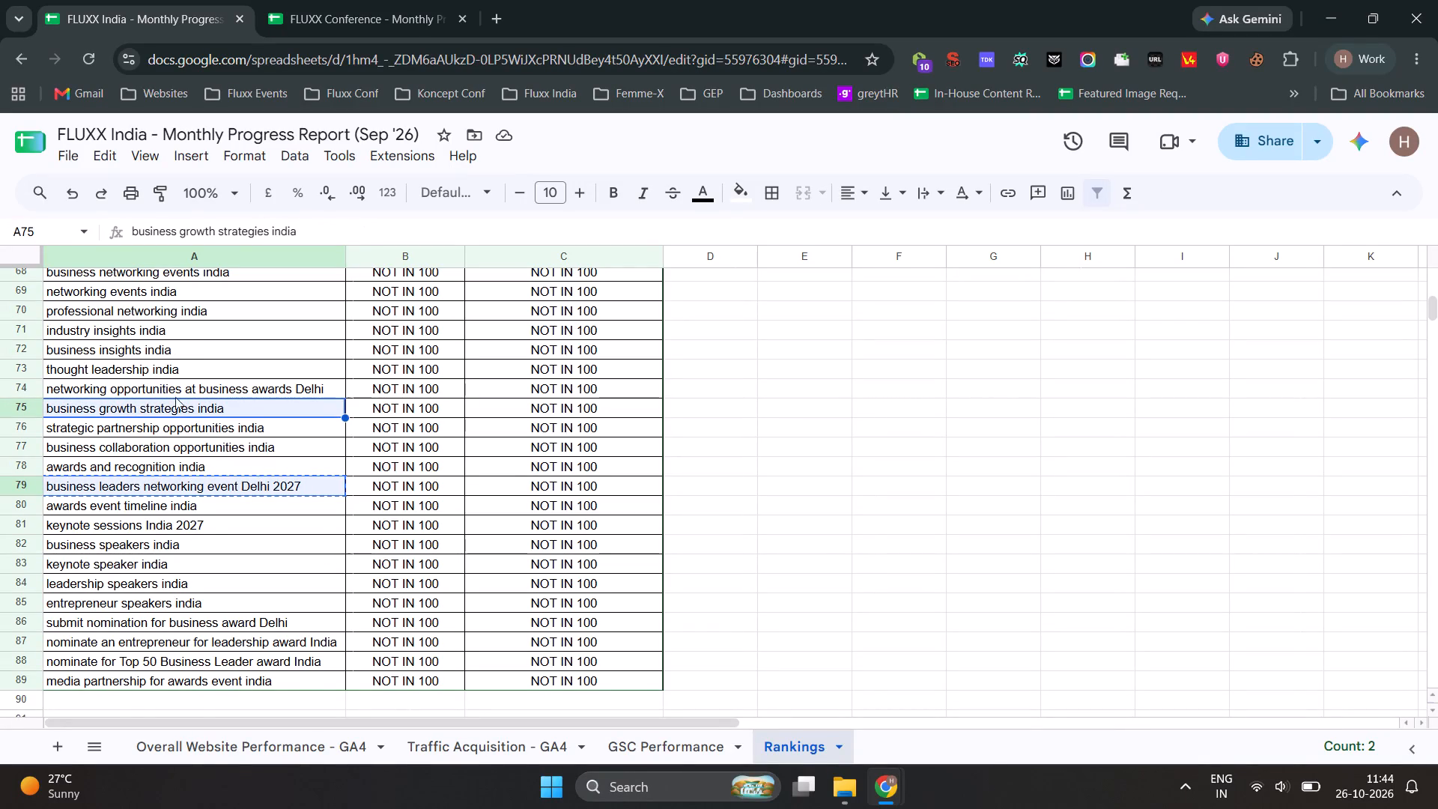
scroll(210, 517, up, 2)
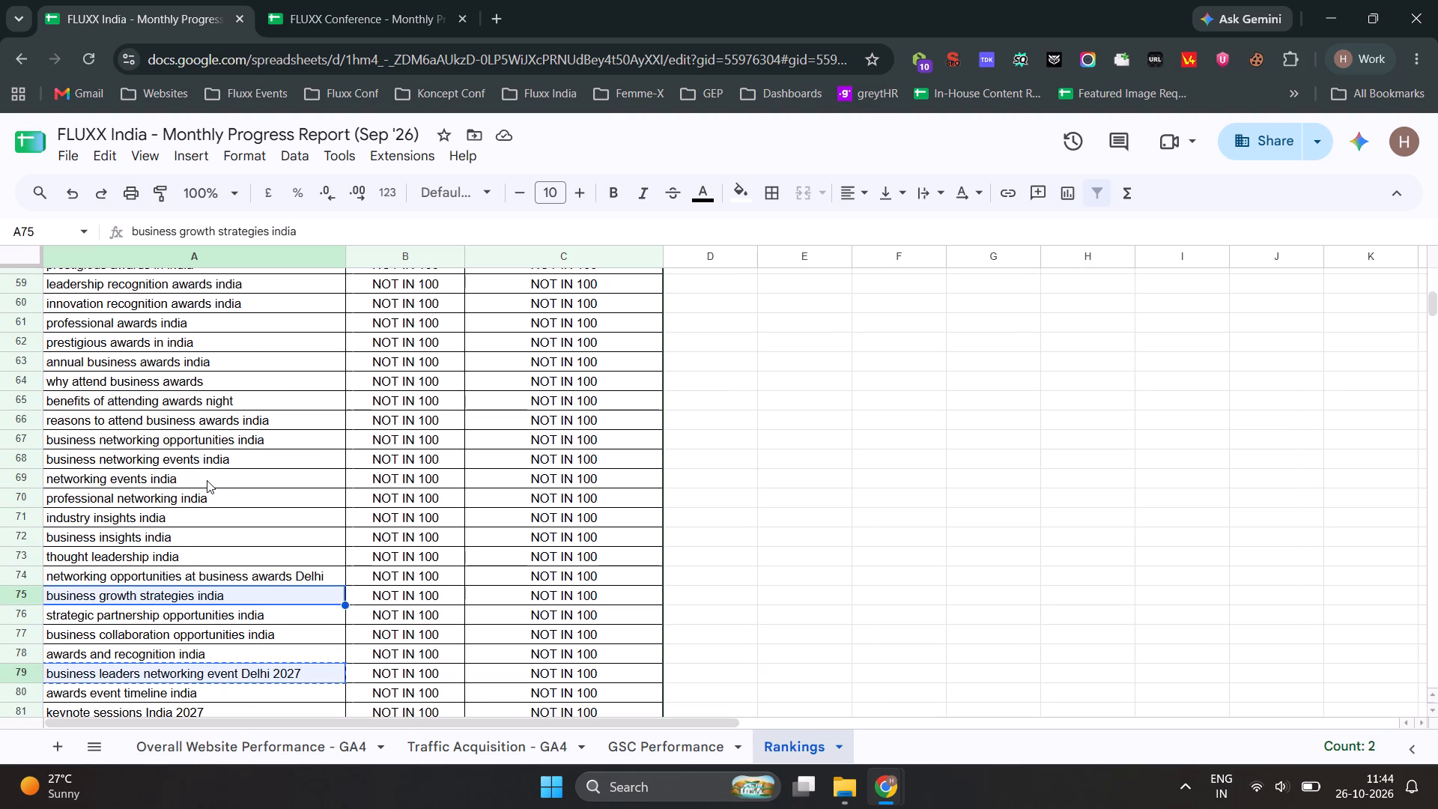
ctrl+click(207, 480)
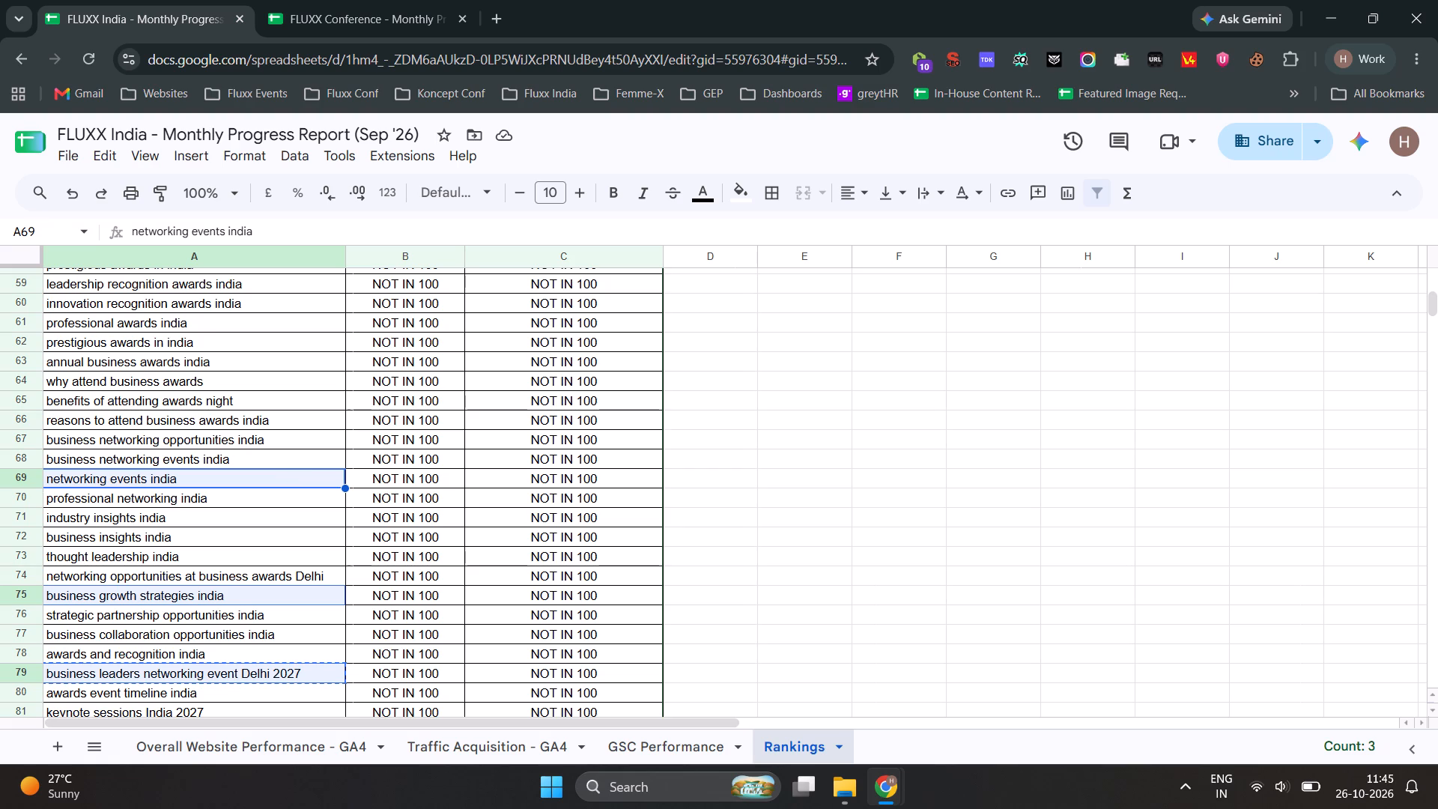
ctrl+click(216, 542)
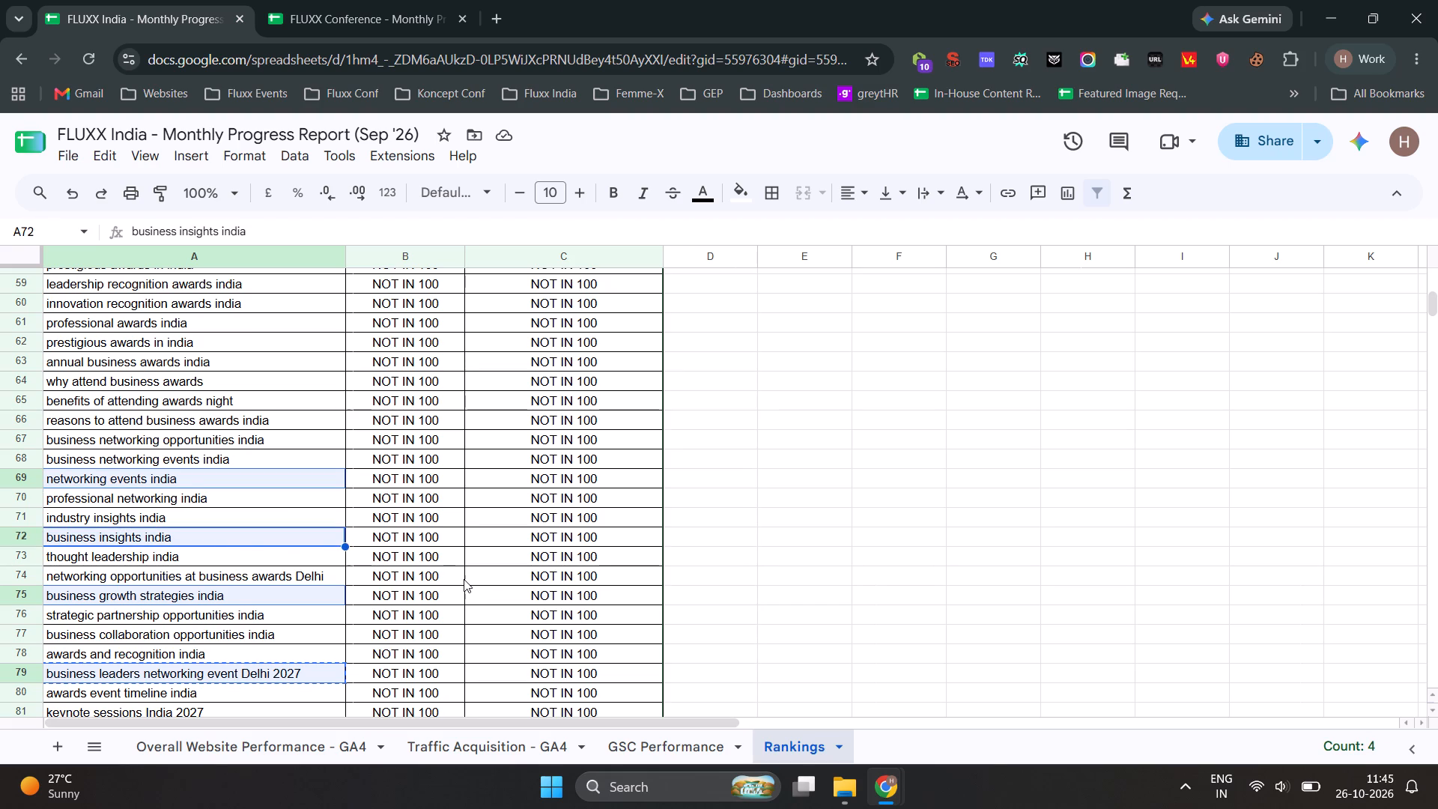
key(ctrl+c)
In In-House Content Requirement 2026, paste the copied keywords into the Keywords cell of the first FLUXX India (October 26 to October 30) On-Site Blog.
key(alt+Tab)
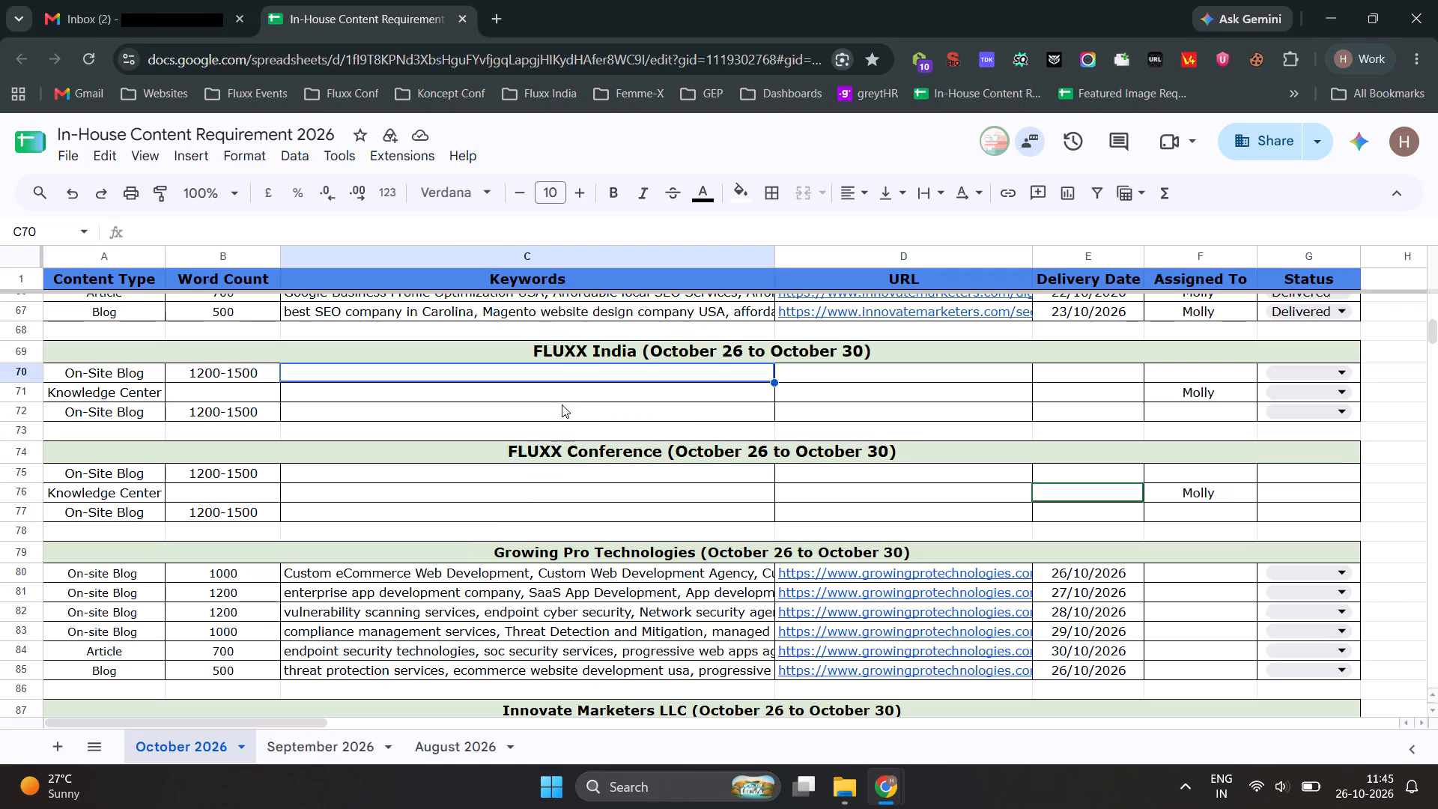
click(468, 226)
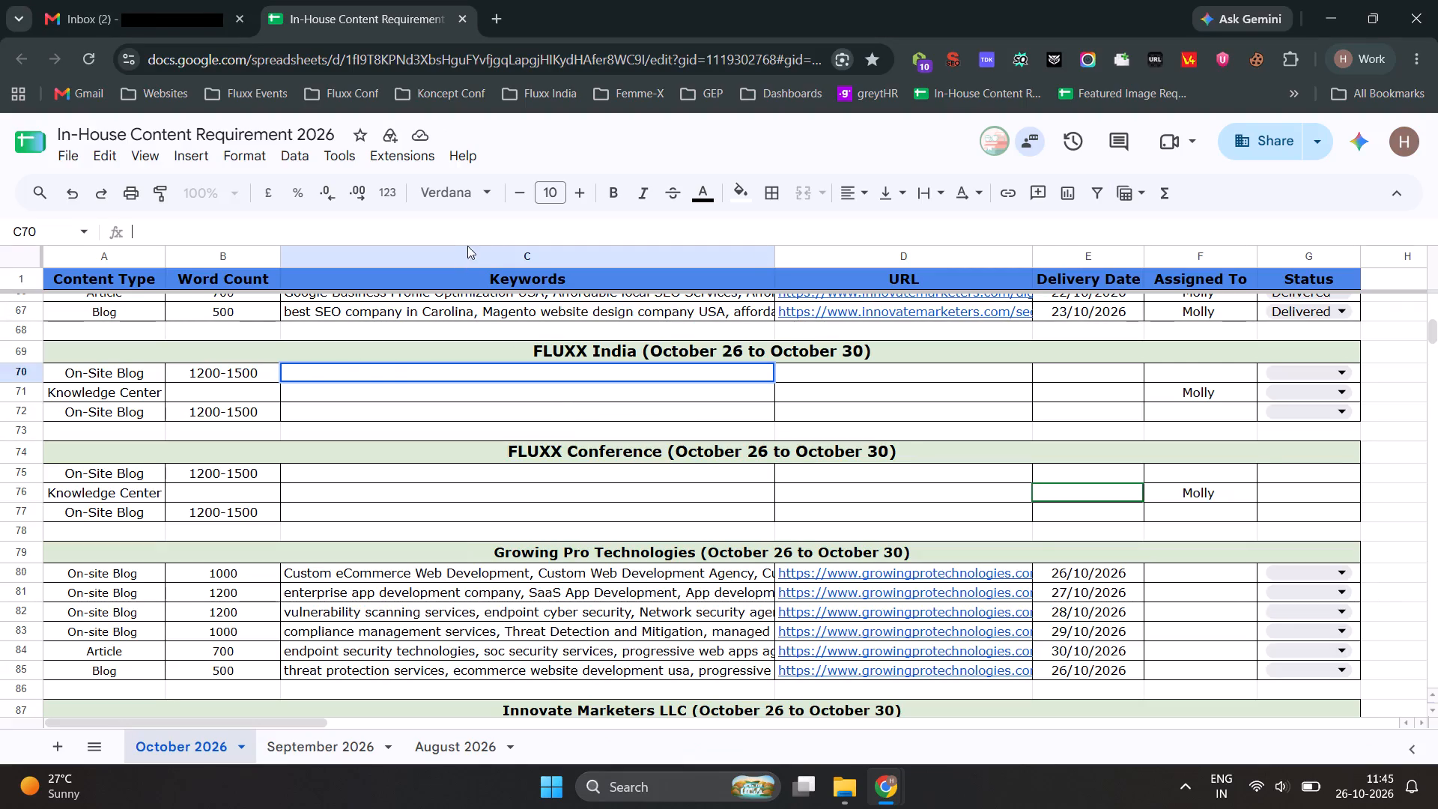
key(ctrl+v)
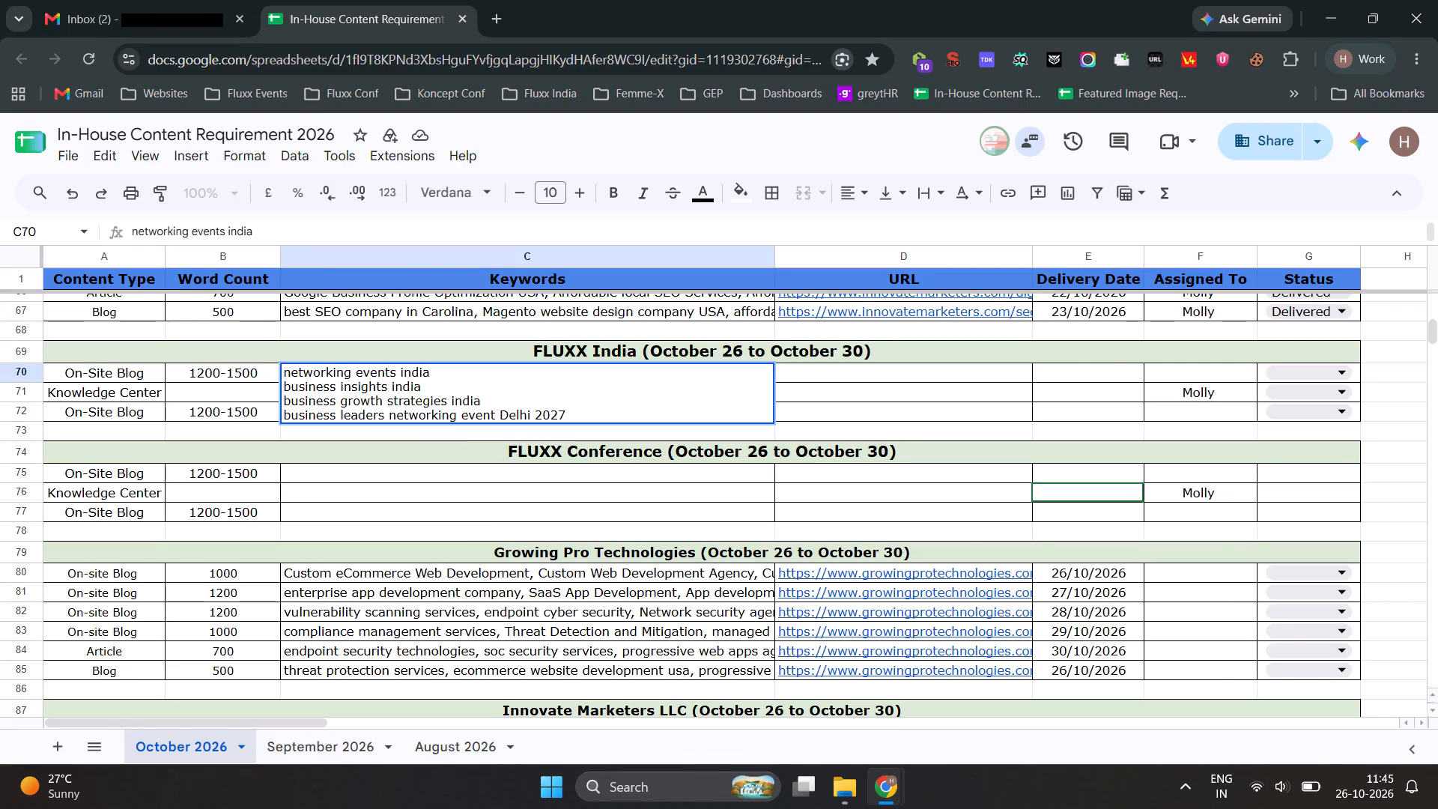
Examine how keywords are written in the earlier October 2026 content entries, back to the October 5 to 9 blocks.
scroll(604, 515, up, 4)
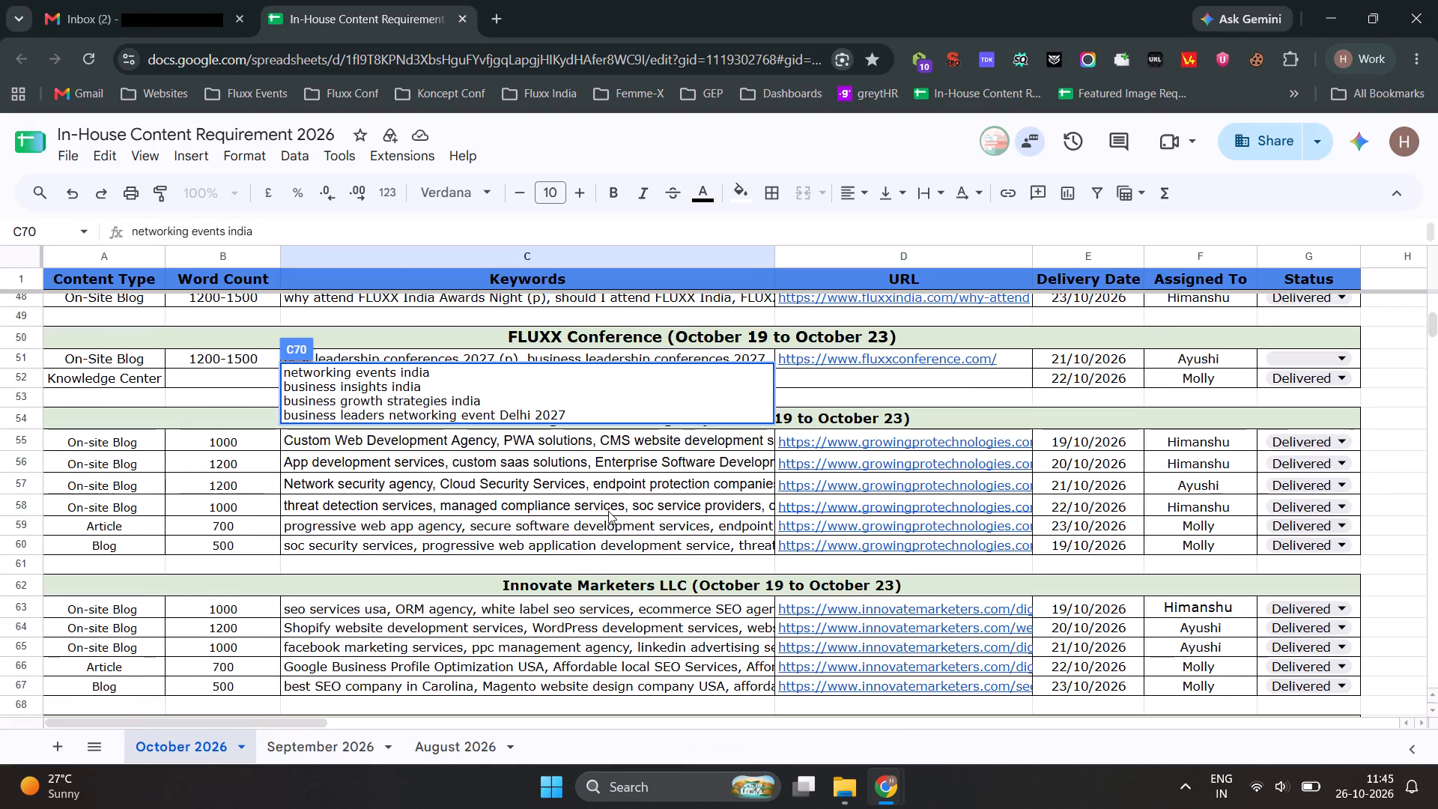
scroll(608, 511, up, 1)
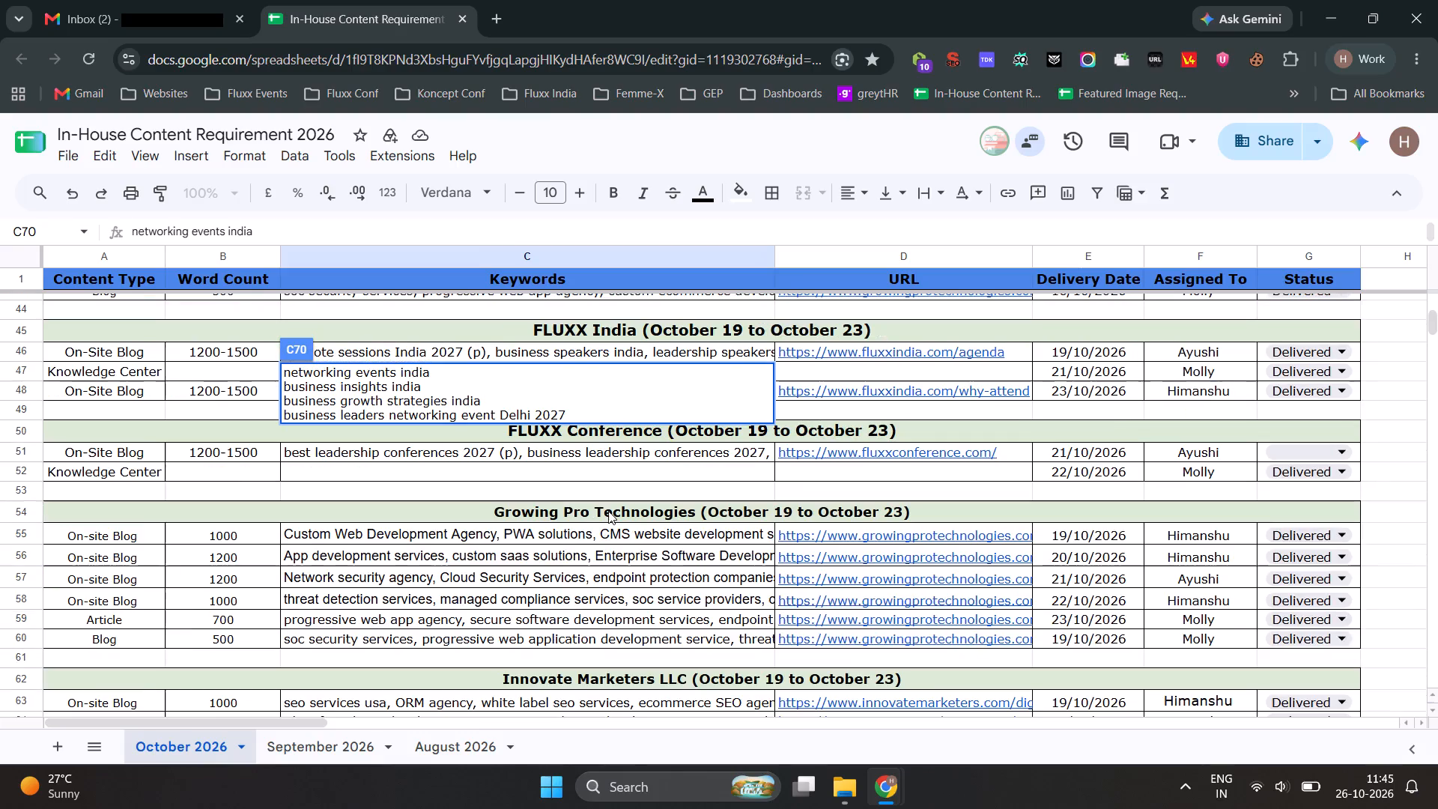
scroll(608, 509, up, 3)
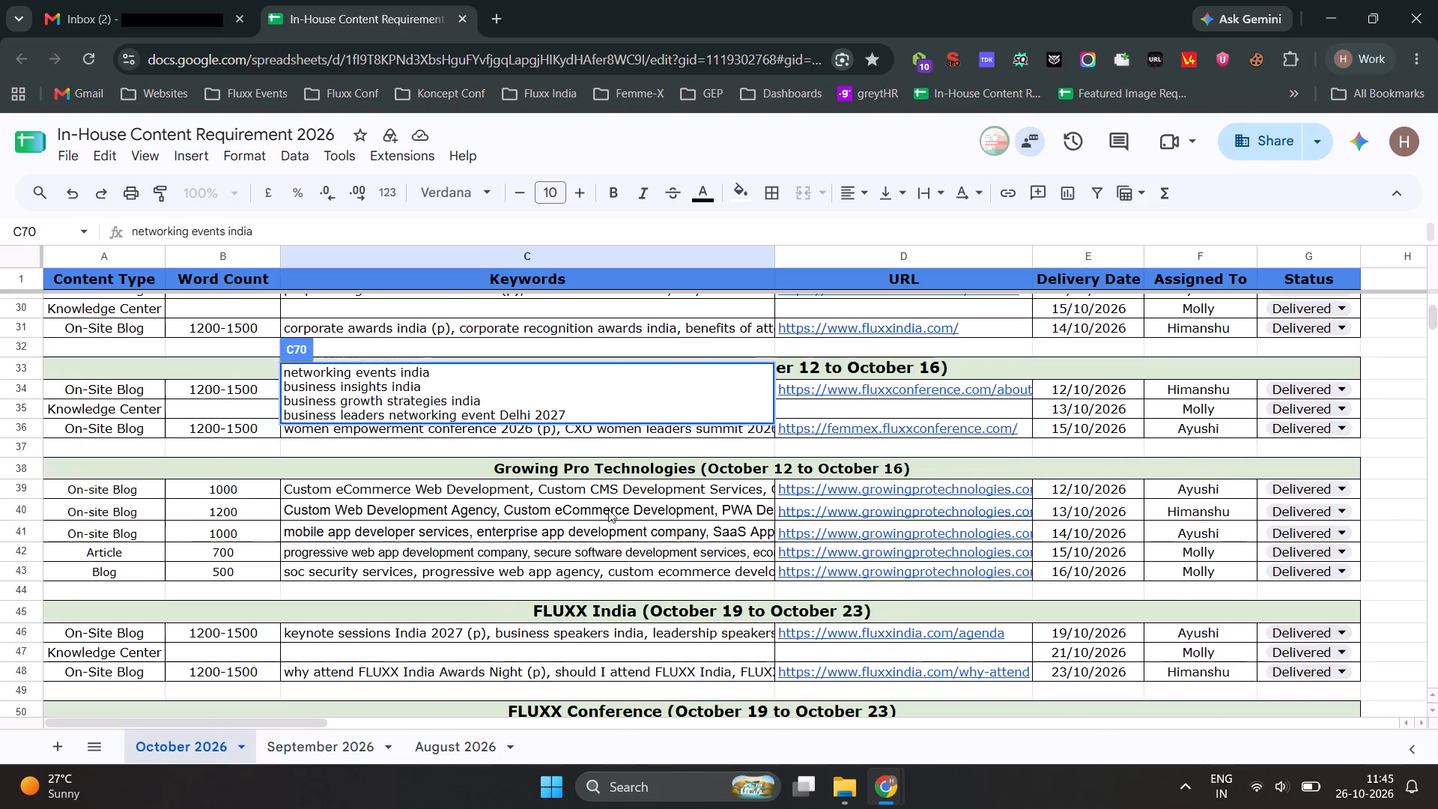
scroll(608, 509, up, 3)
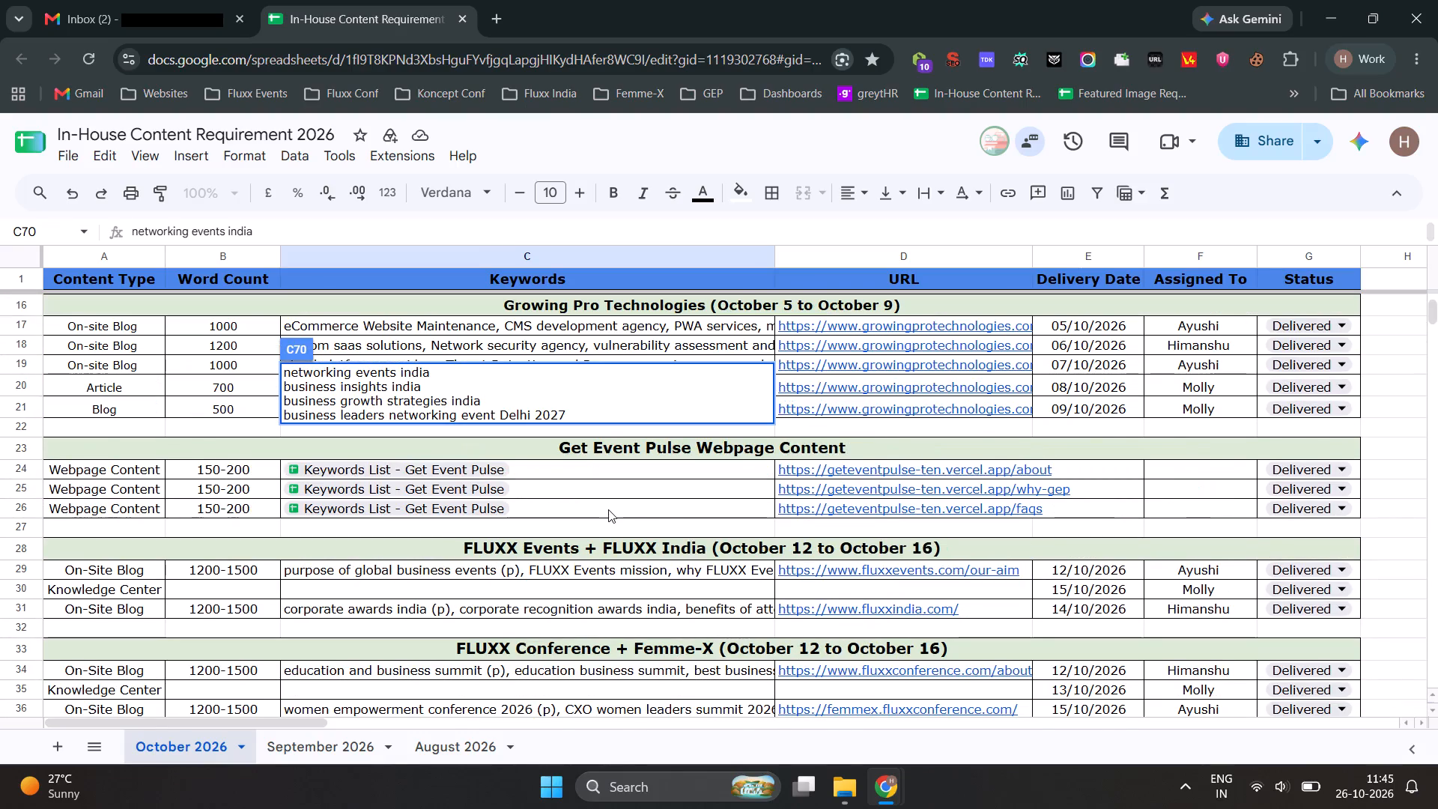
scroll(608, 509, up, 3)
scroll(608, 509, down, 4)
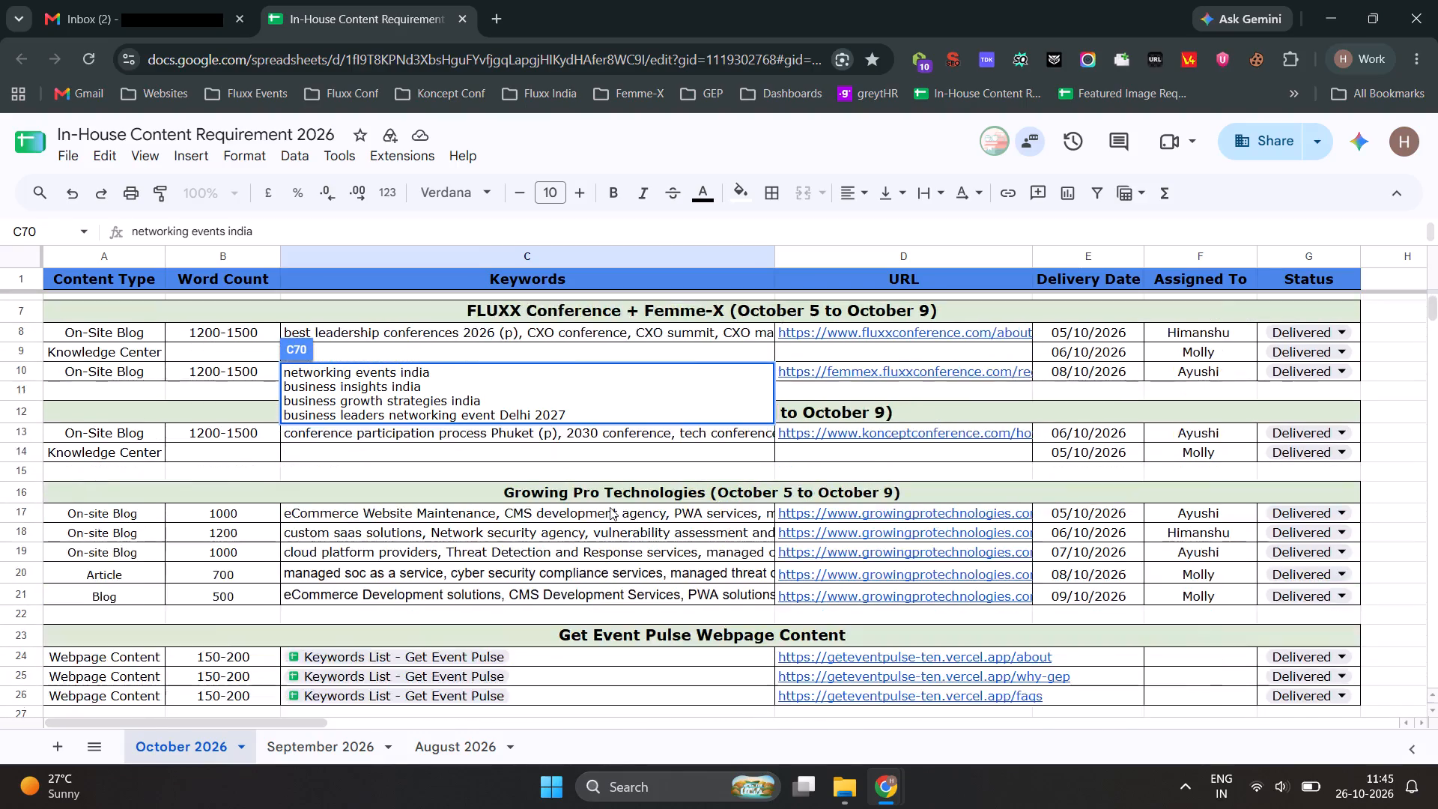
scroll(609, 506, down, 8)
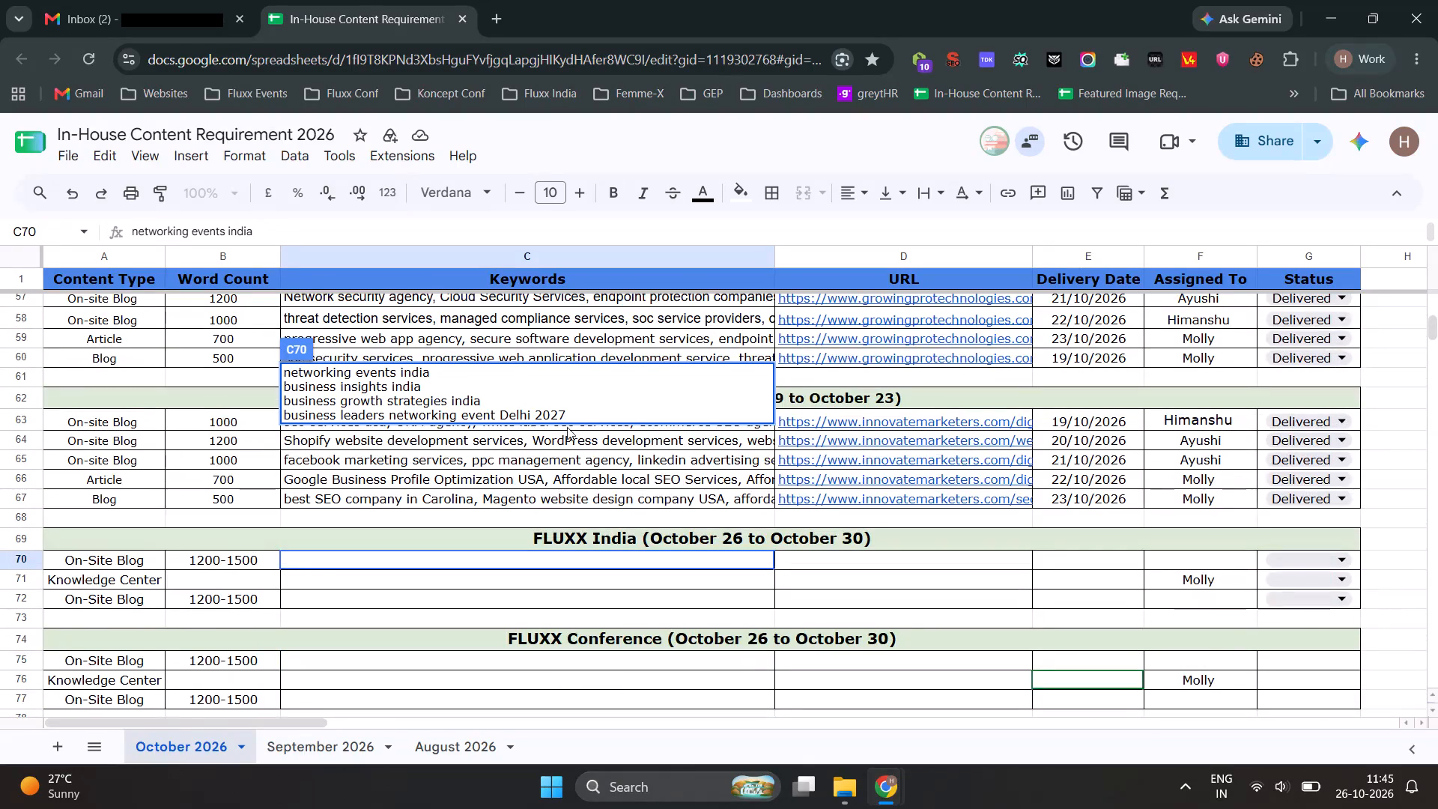
Move "business leaders networking event Delhi 2027" from the end of the pasted keywords to the start, before "networking events india".
drag(573, 412, 409, 420)
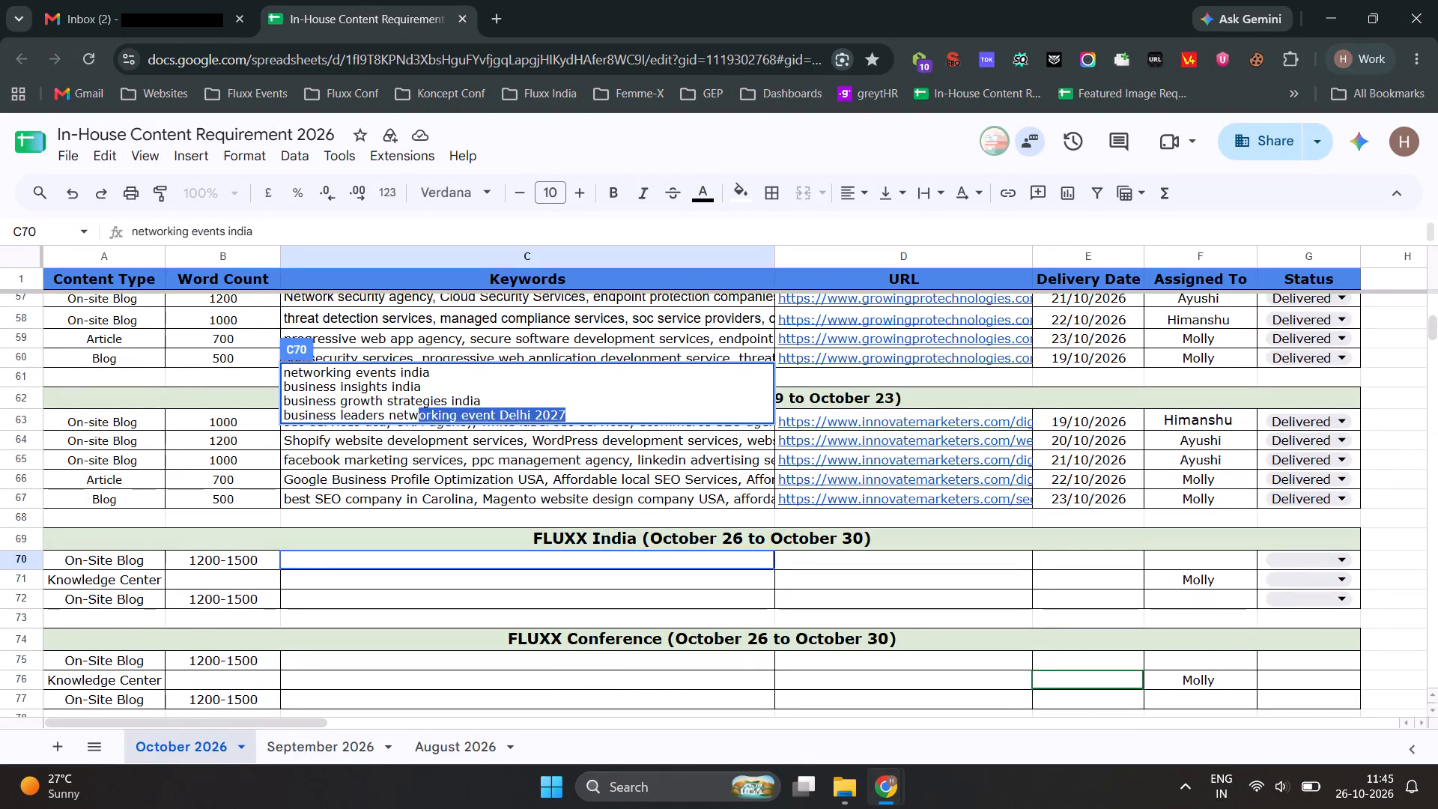
drag(409, 420, 275, 419)
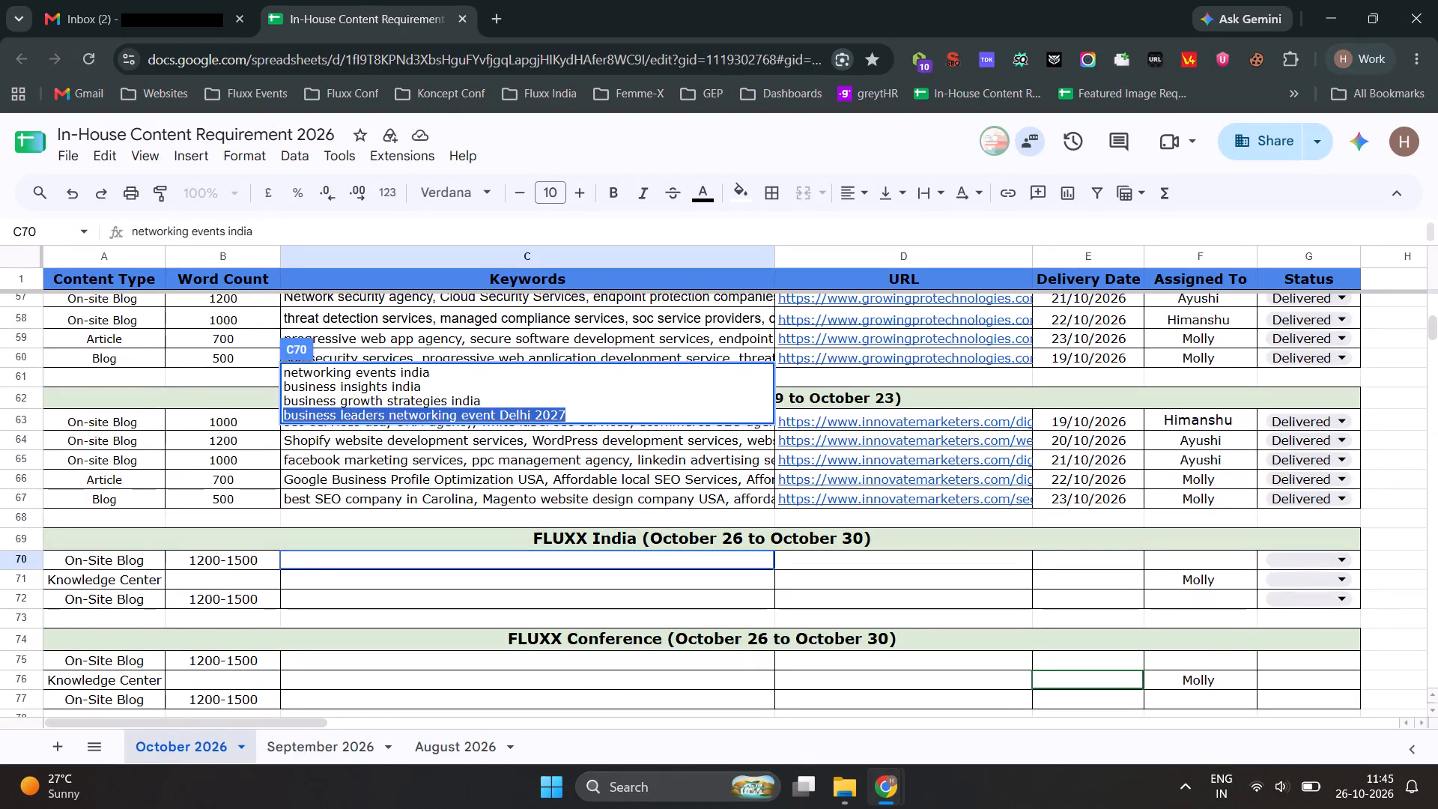
key(ctrl+x)
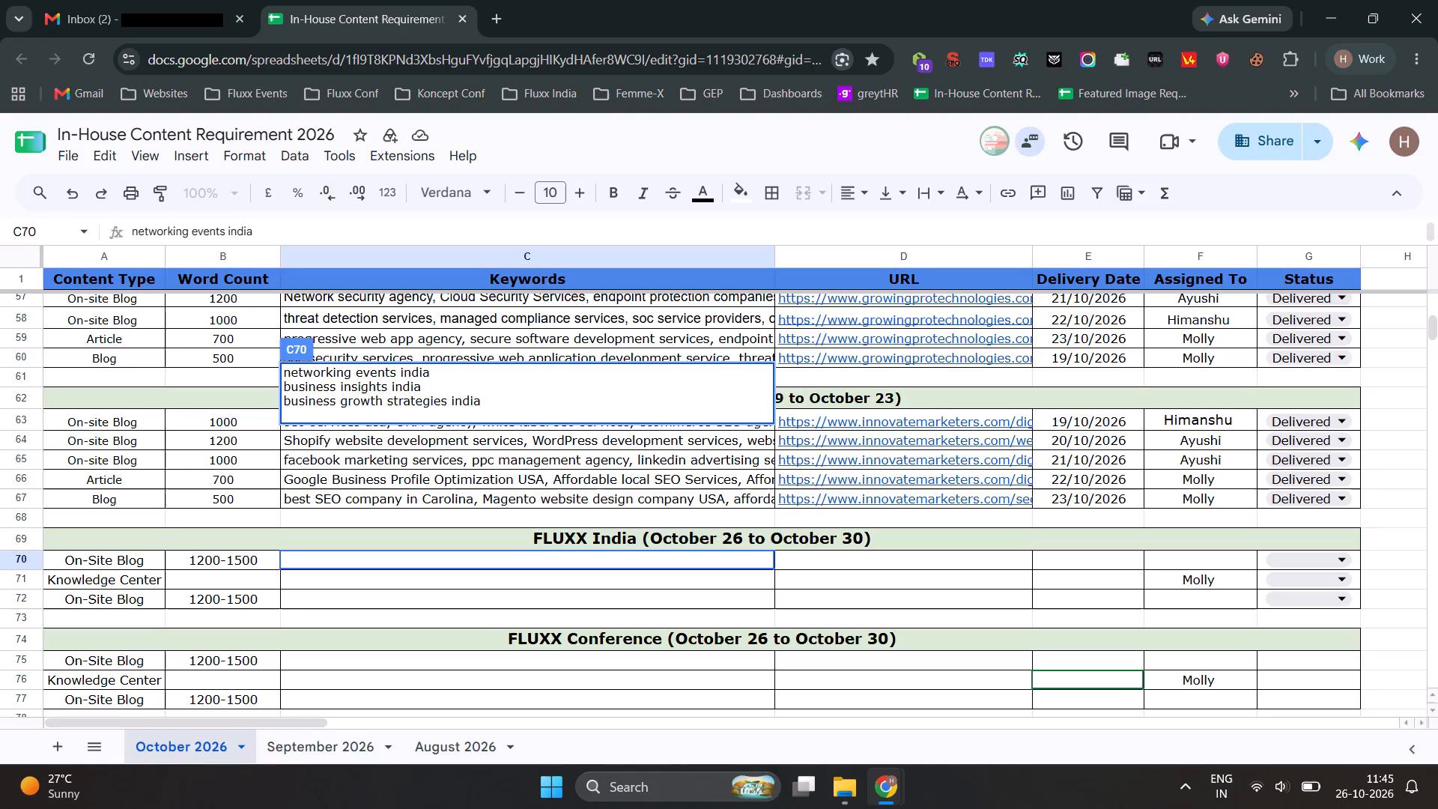
key(BackSpace)
key(ctrl+Up)
key(ctrl+Up)
key(ctrl+Up)
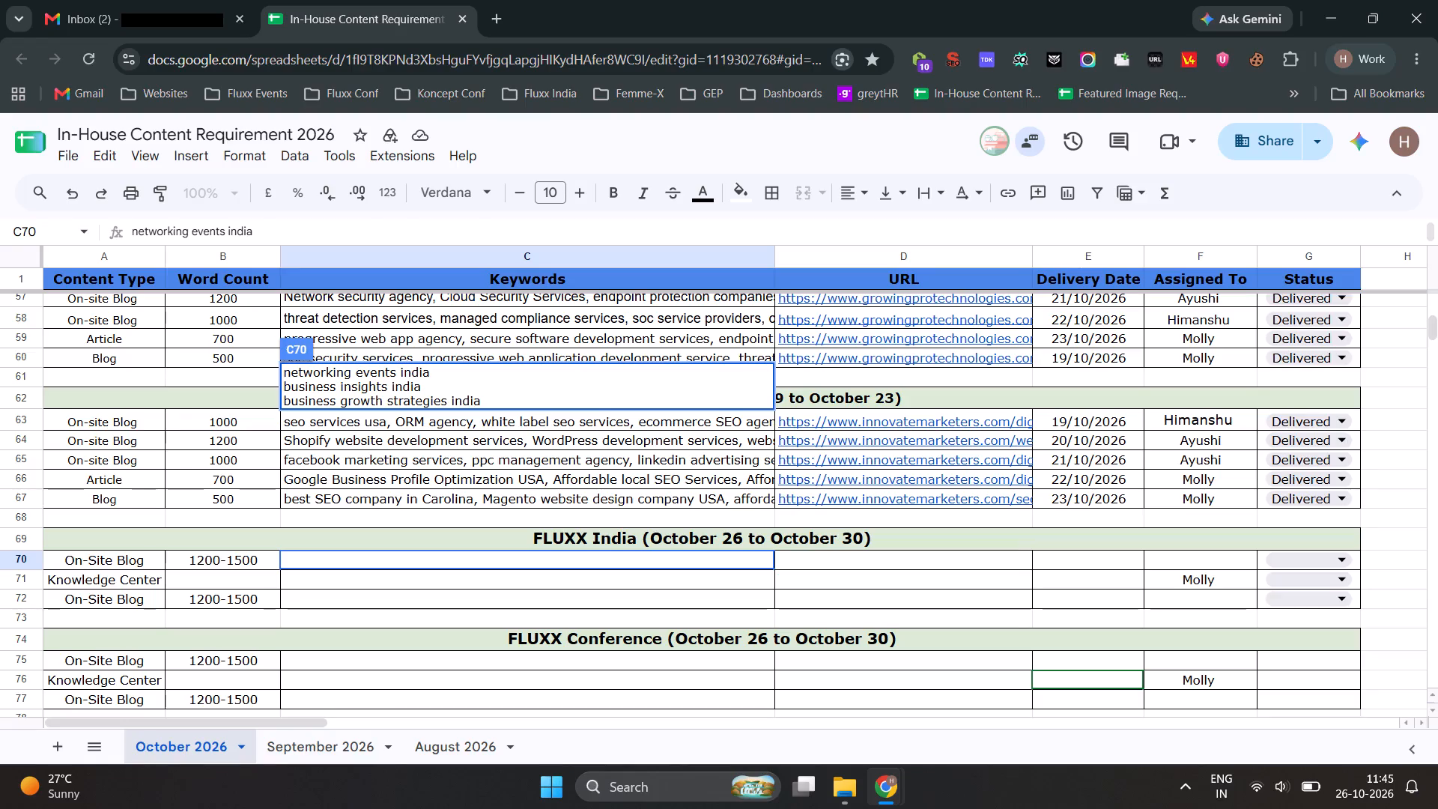
key(ctrl+v)
key(shift+Return)
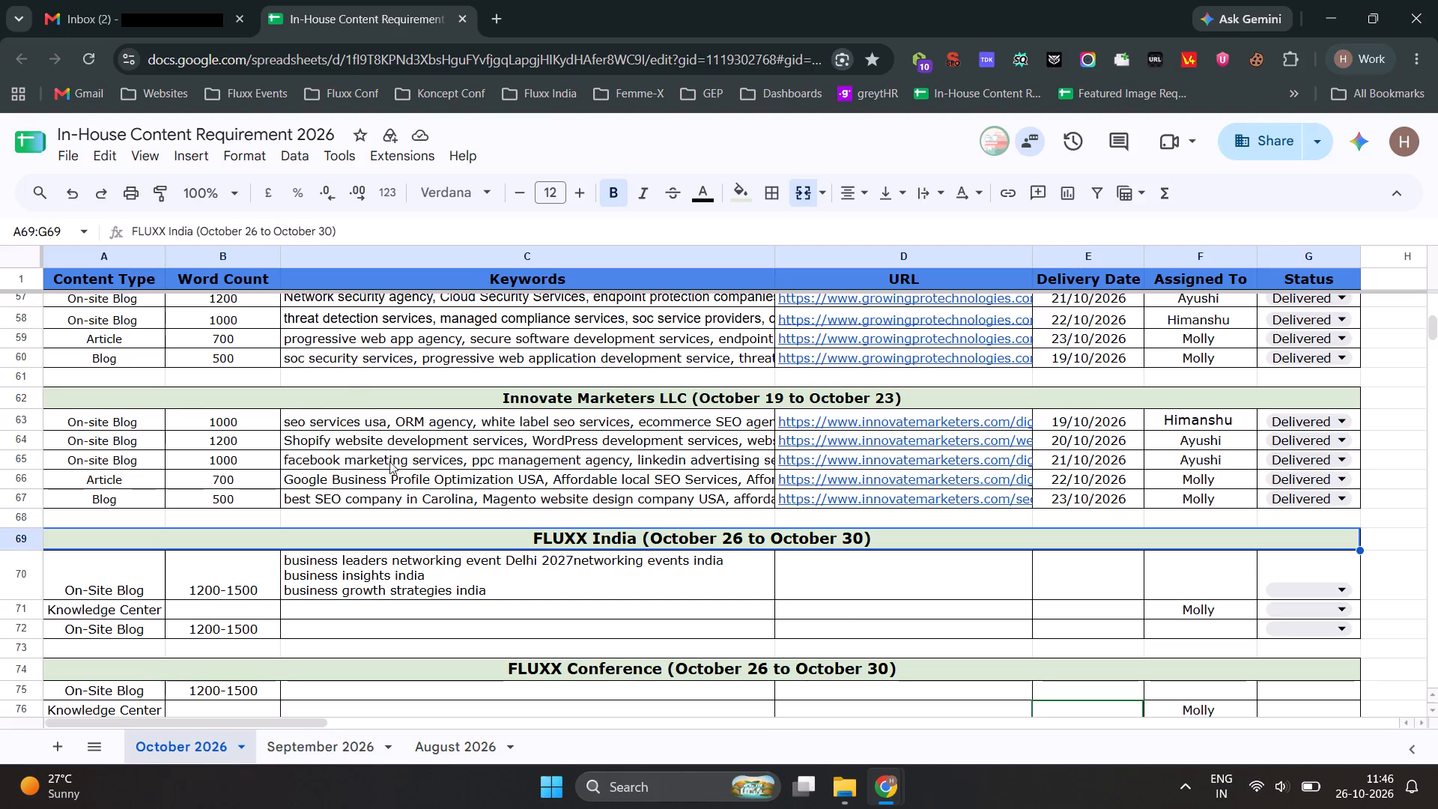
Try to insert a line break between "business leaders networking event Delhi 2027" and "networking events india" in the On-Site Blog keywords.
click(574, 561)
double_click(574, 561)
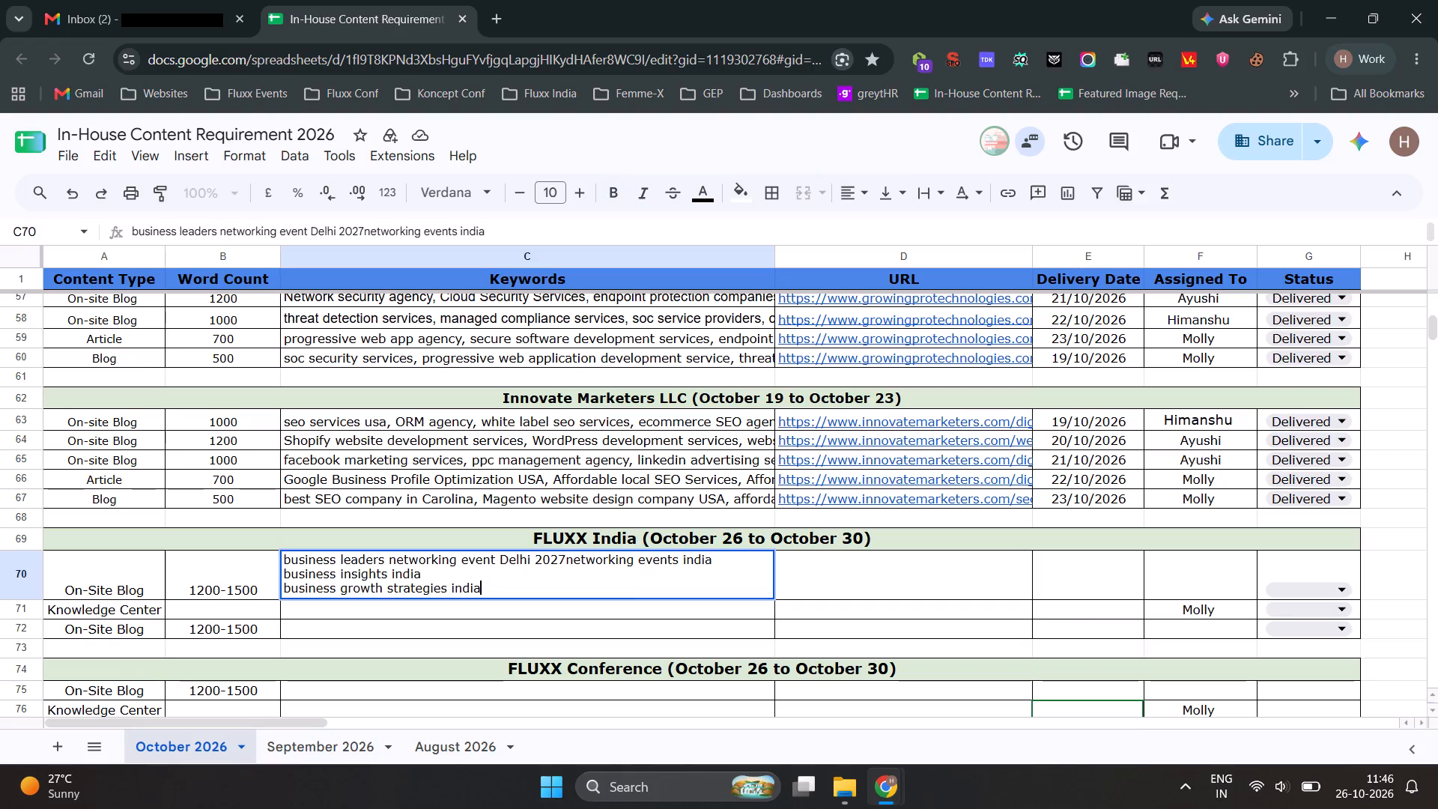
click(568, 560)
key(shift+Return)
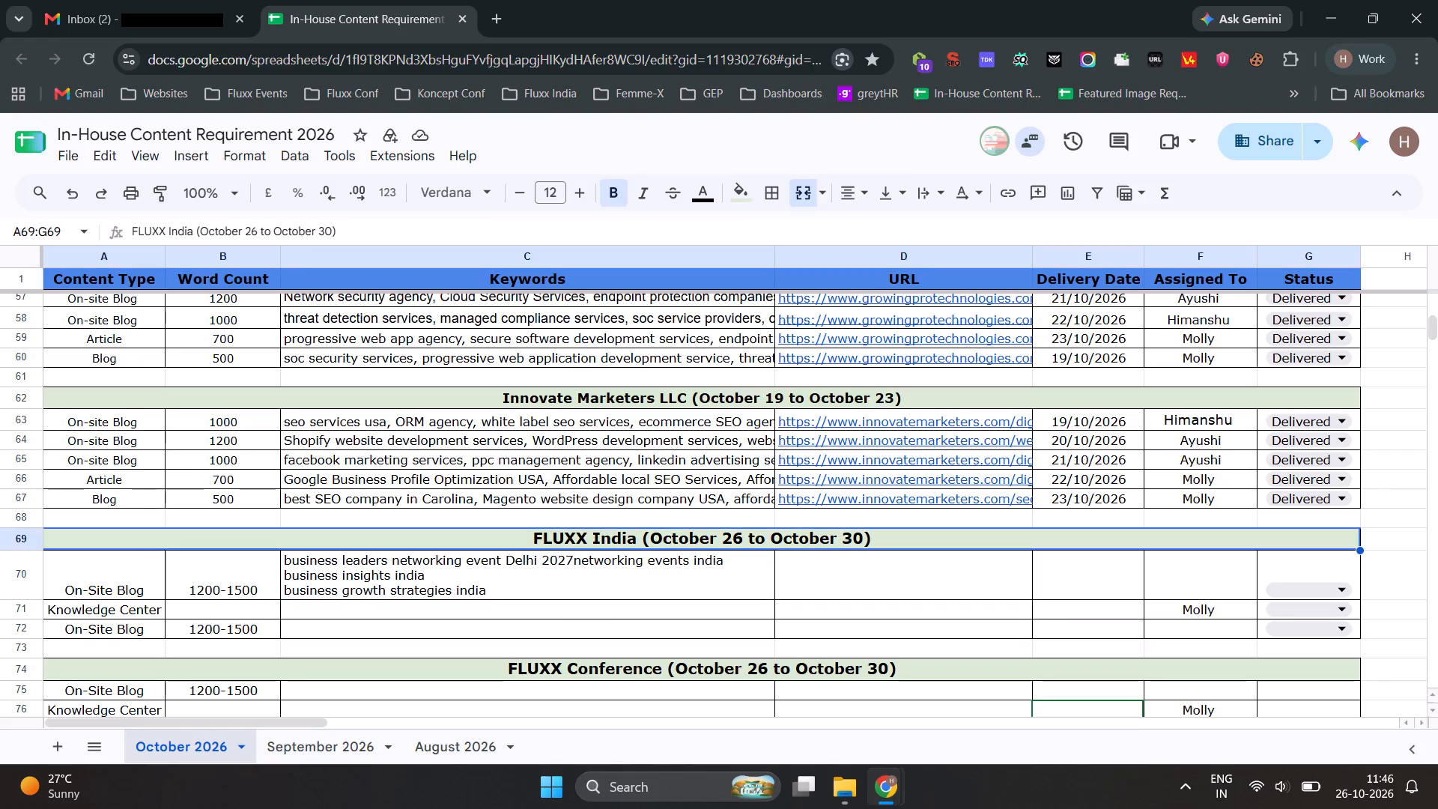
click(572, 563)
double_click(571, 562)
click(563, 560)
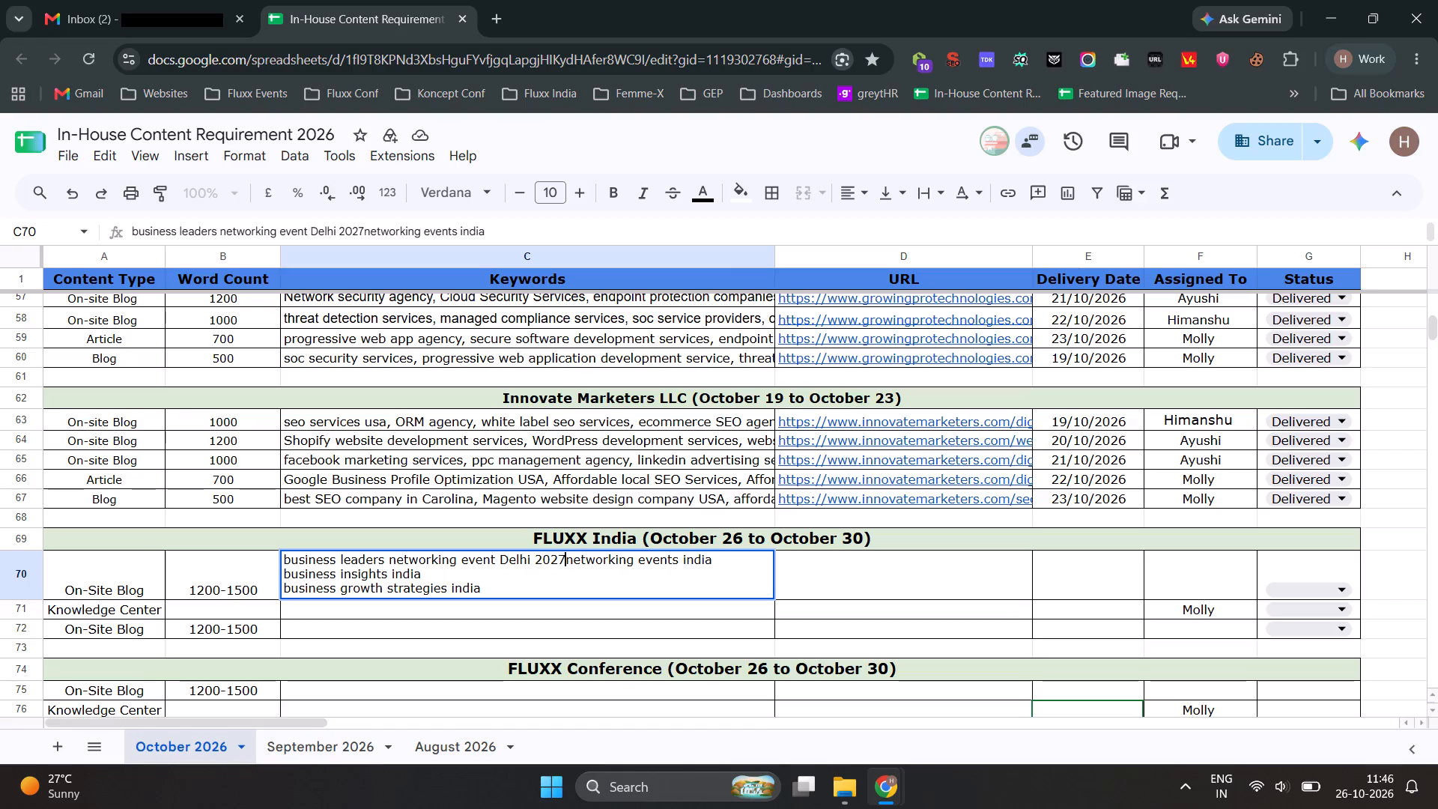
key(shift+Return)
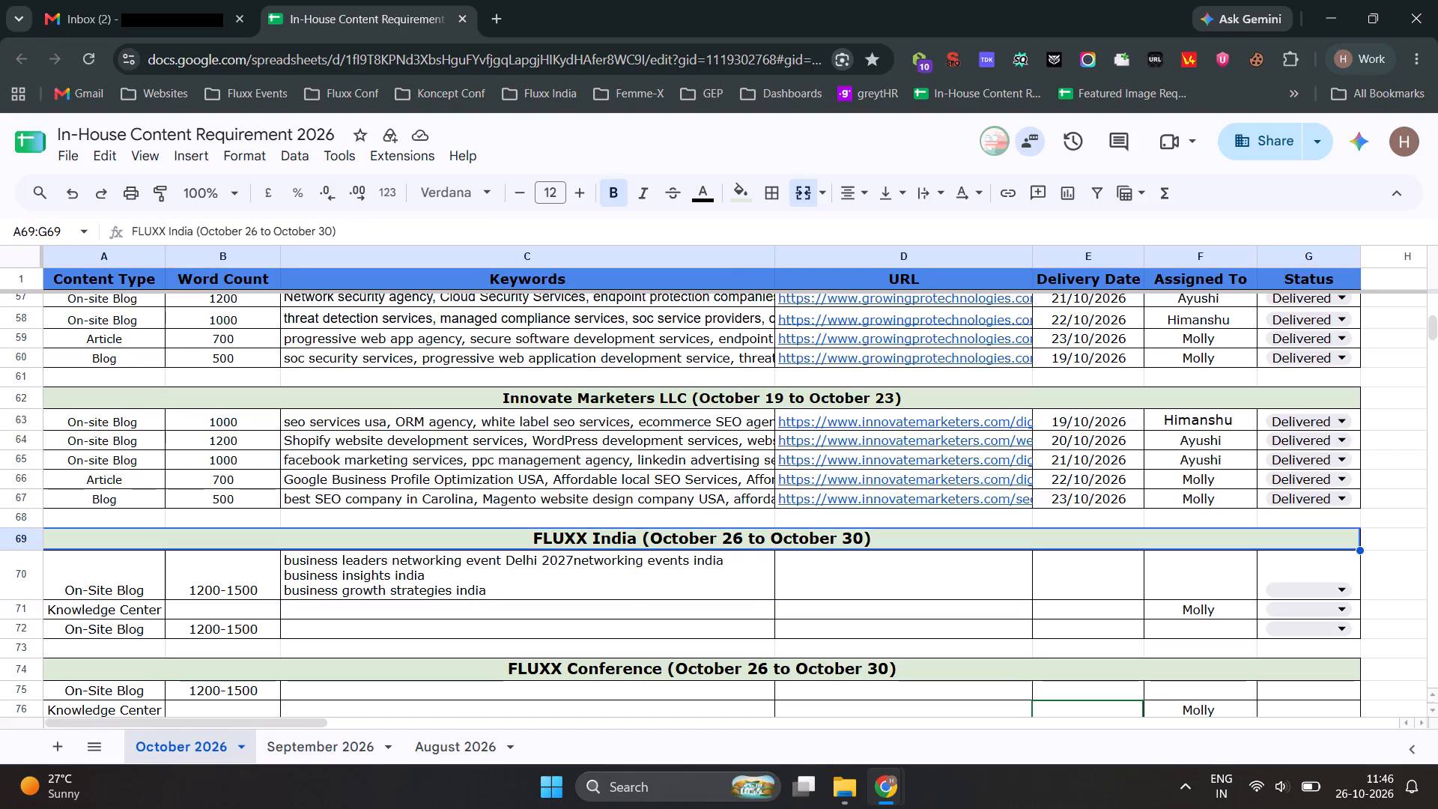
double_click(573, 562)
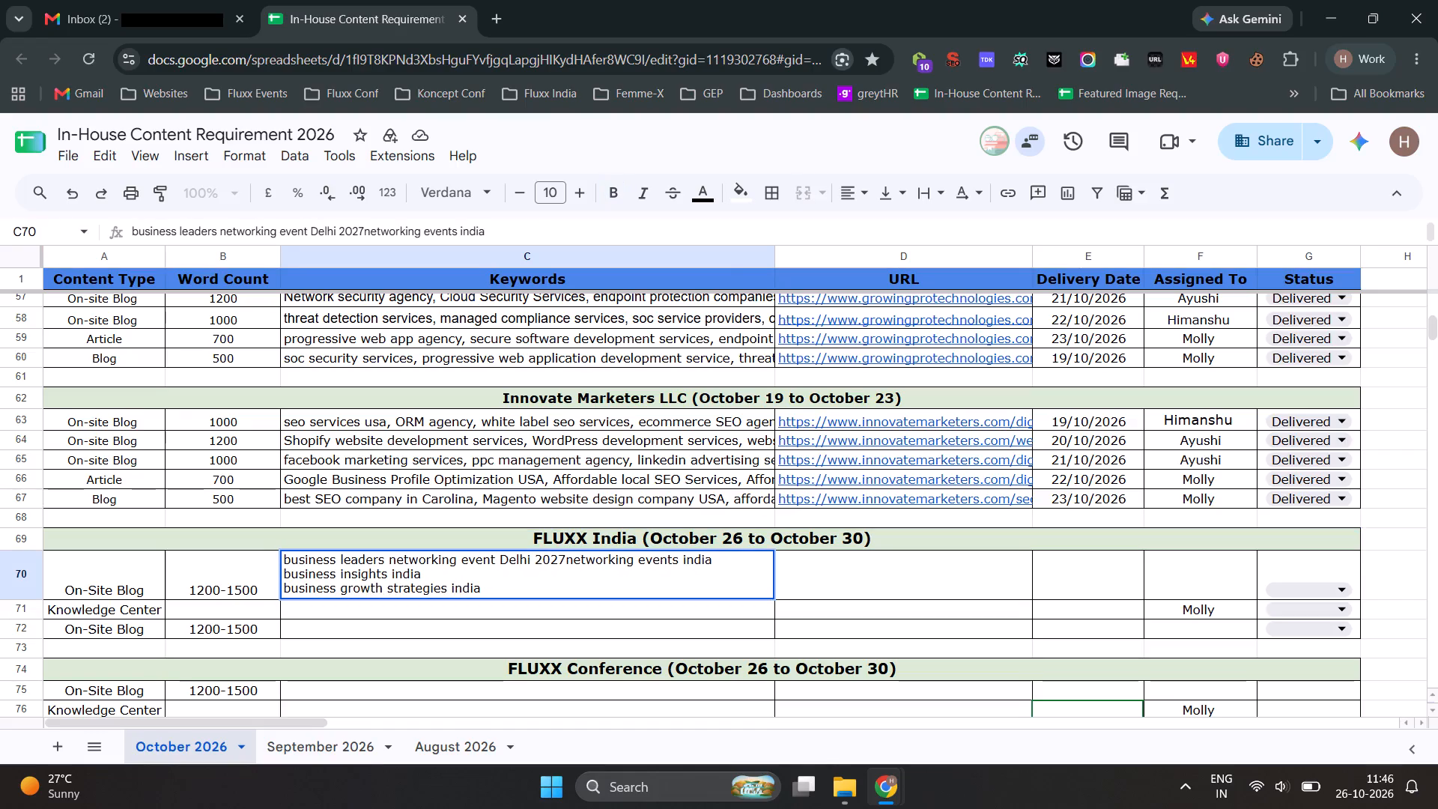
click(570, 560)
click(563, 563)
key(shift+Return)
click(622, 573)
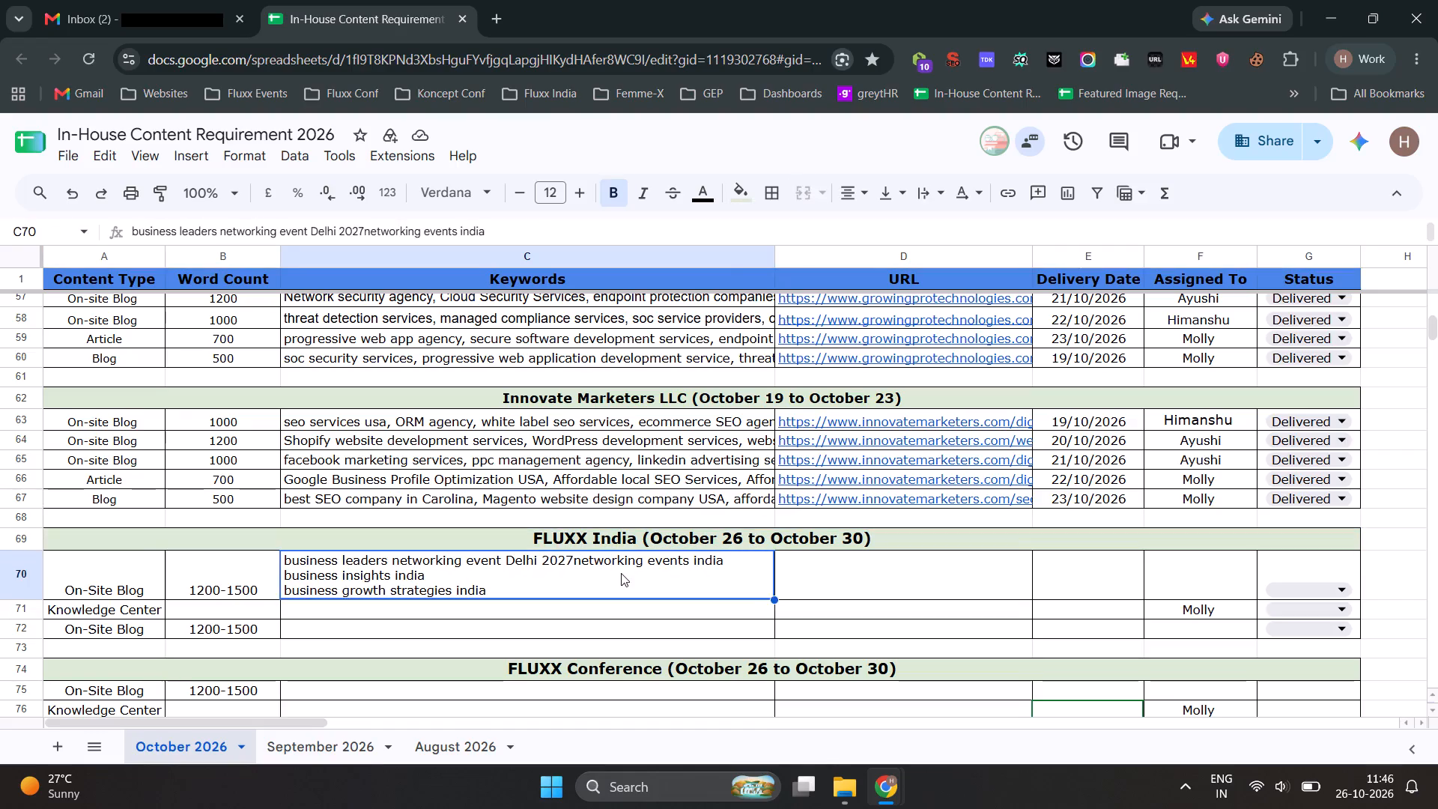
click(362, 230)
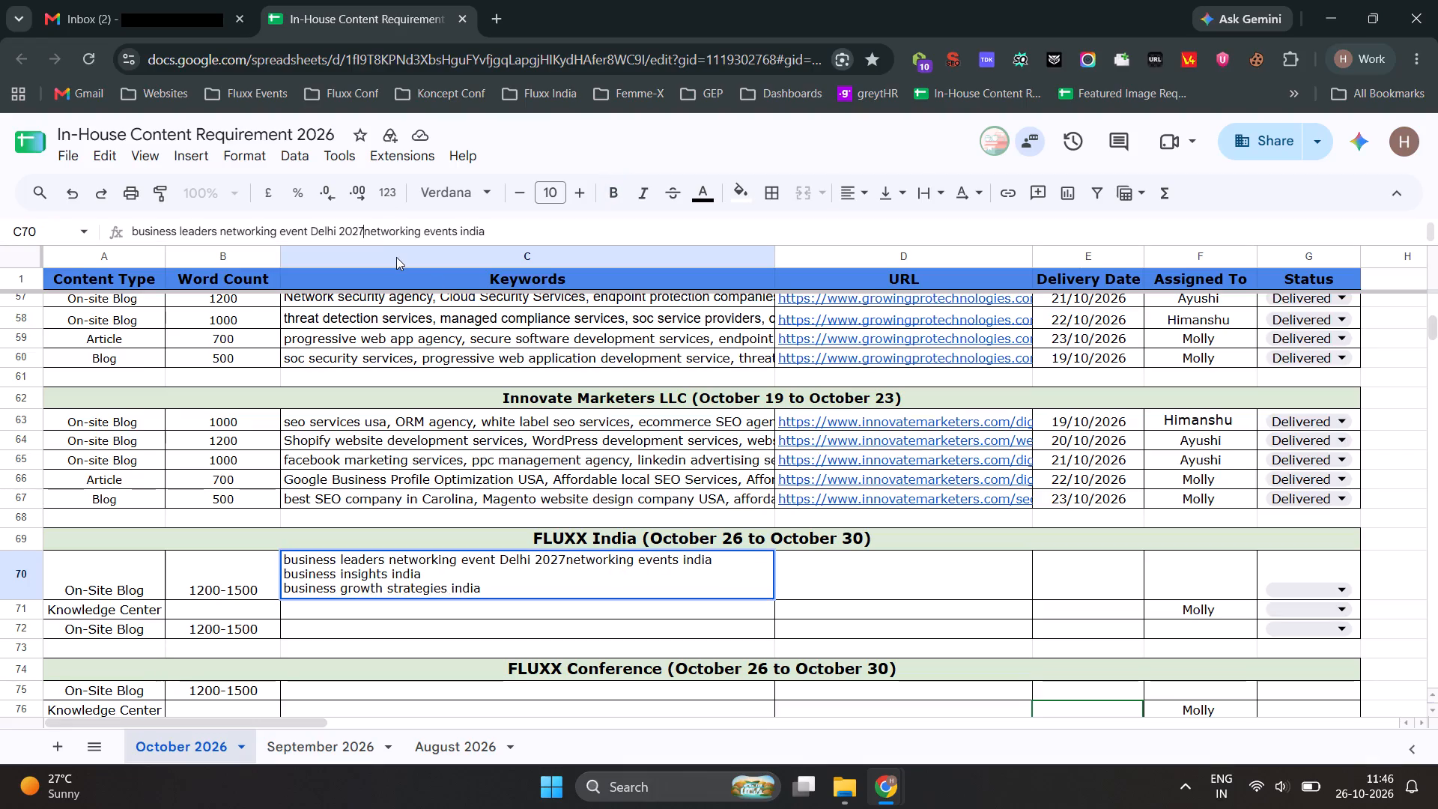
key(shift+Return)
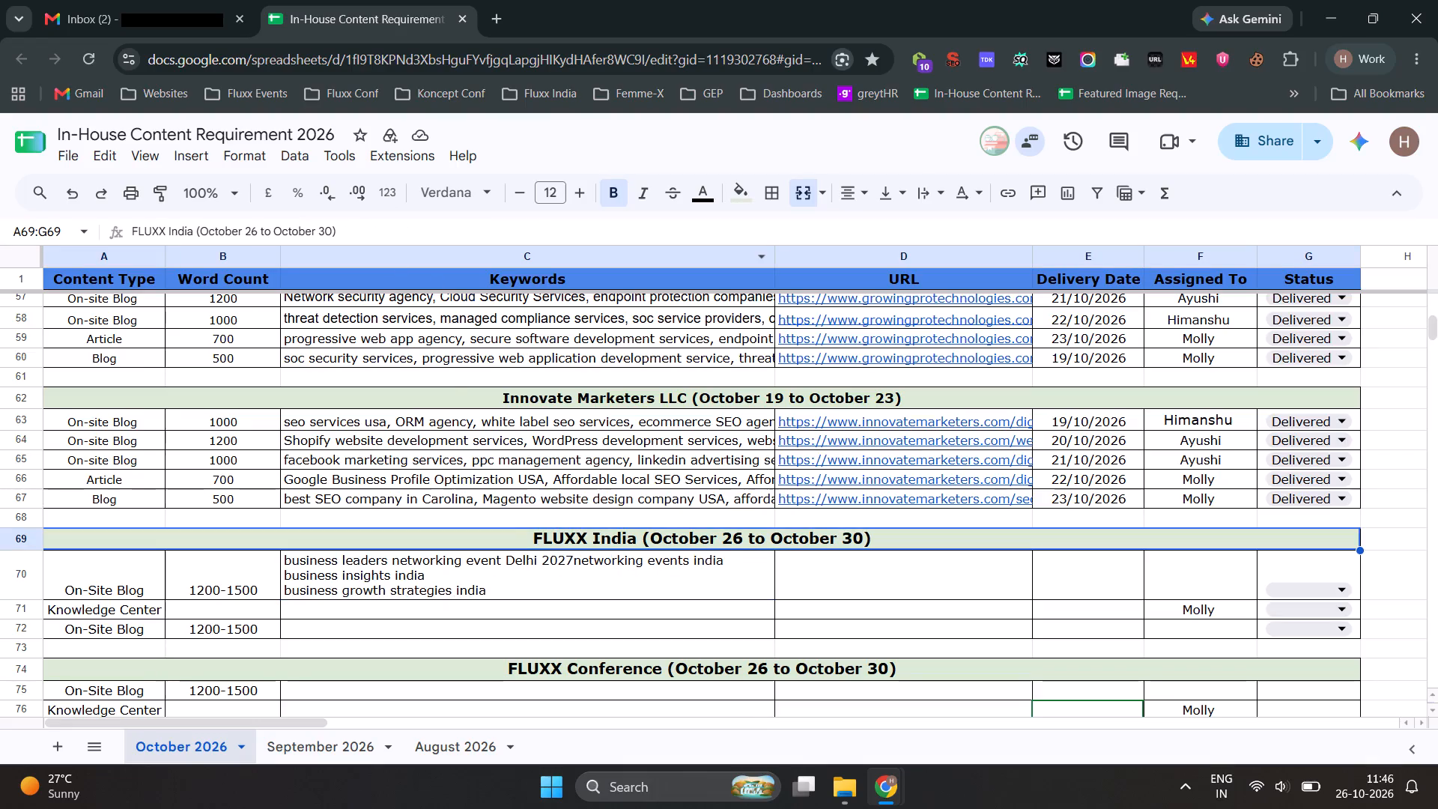
Add a space after "business leaders networking event Delhi 2027" and put "networking events india" on its own line in the same cell.
double_click(577, 562)
click(570, 562)
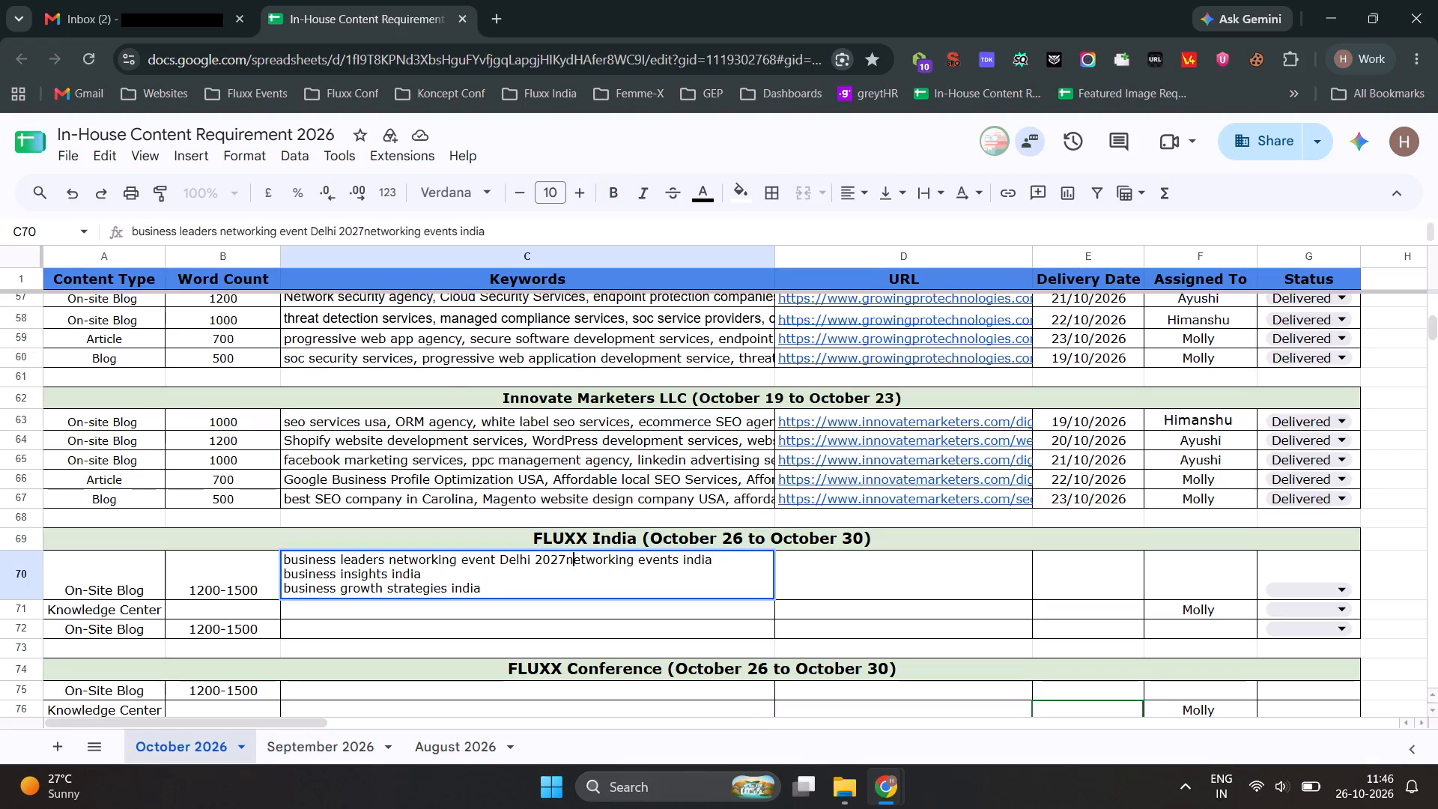
click(568, 561)
key(space)
key(shift+Return)
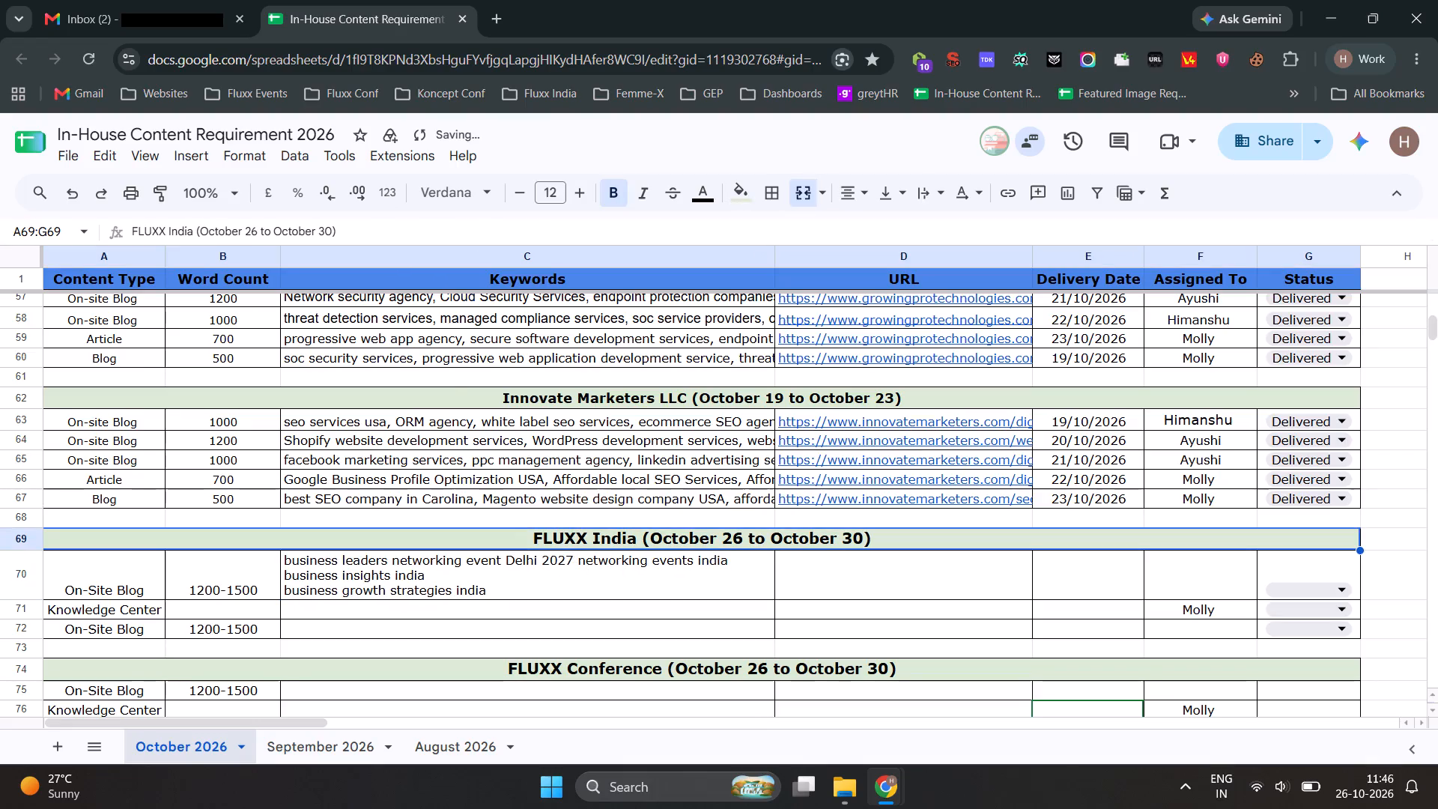
triple_click(580, 561)
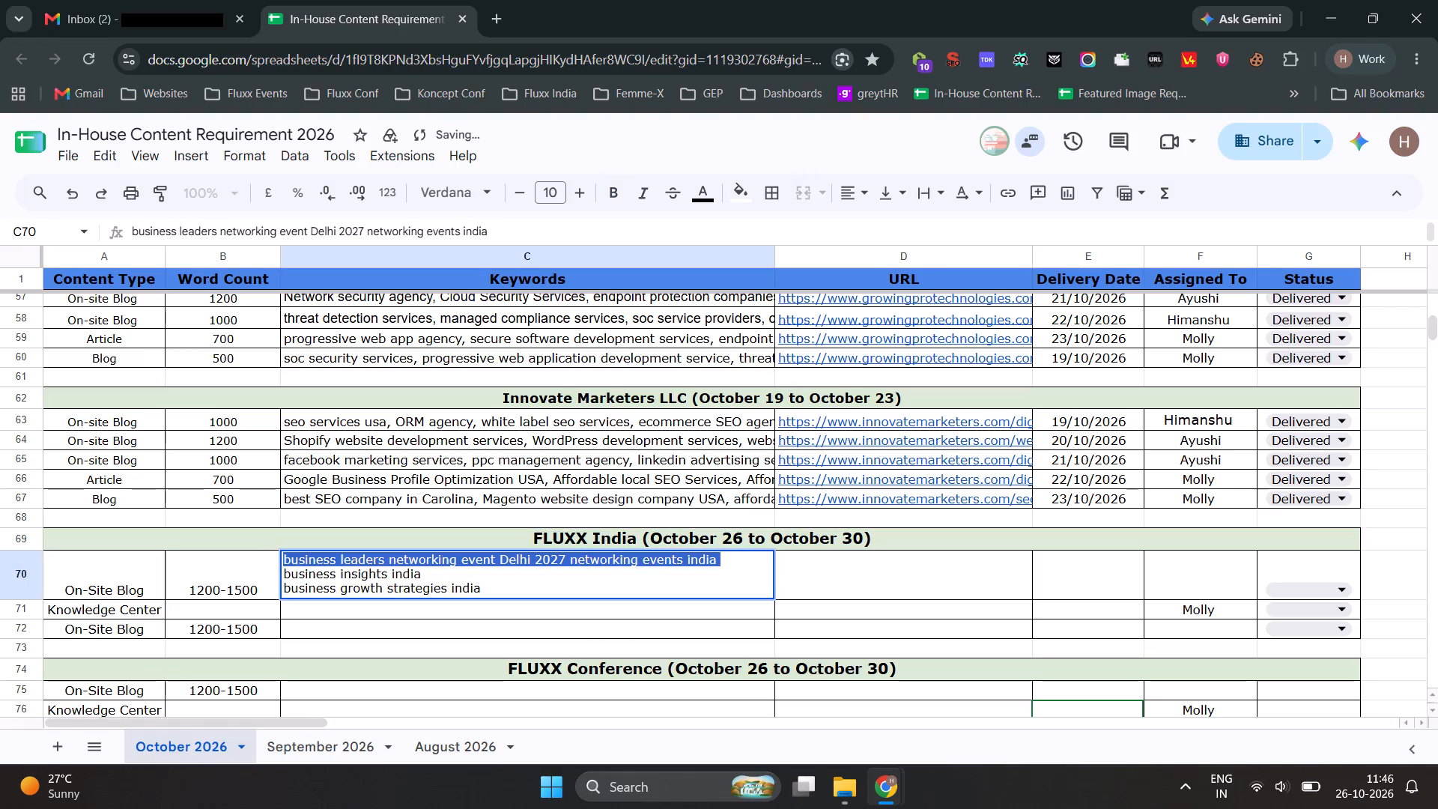
click(575, 562)
click(572, 563)
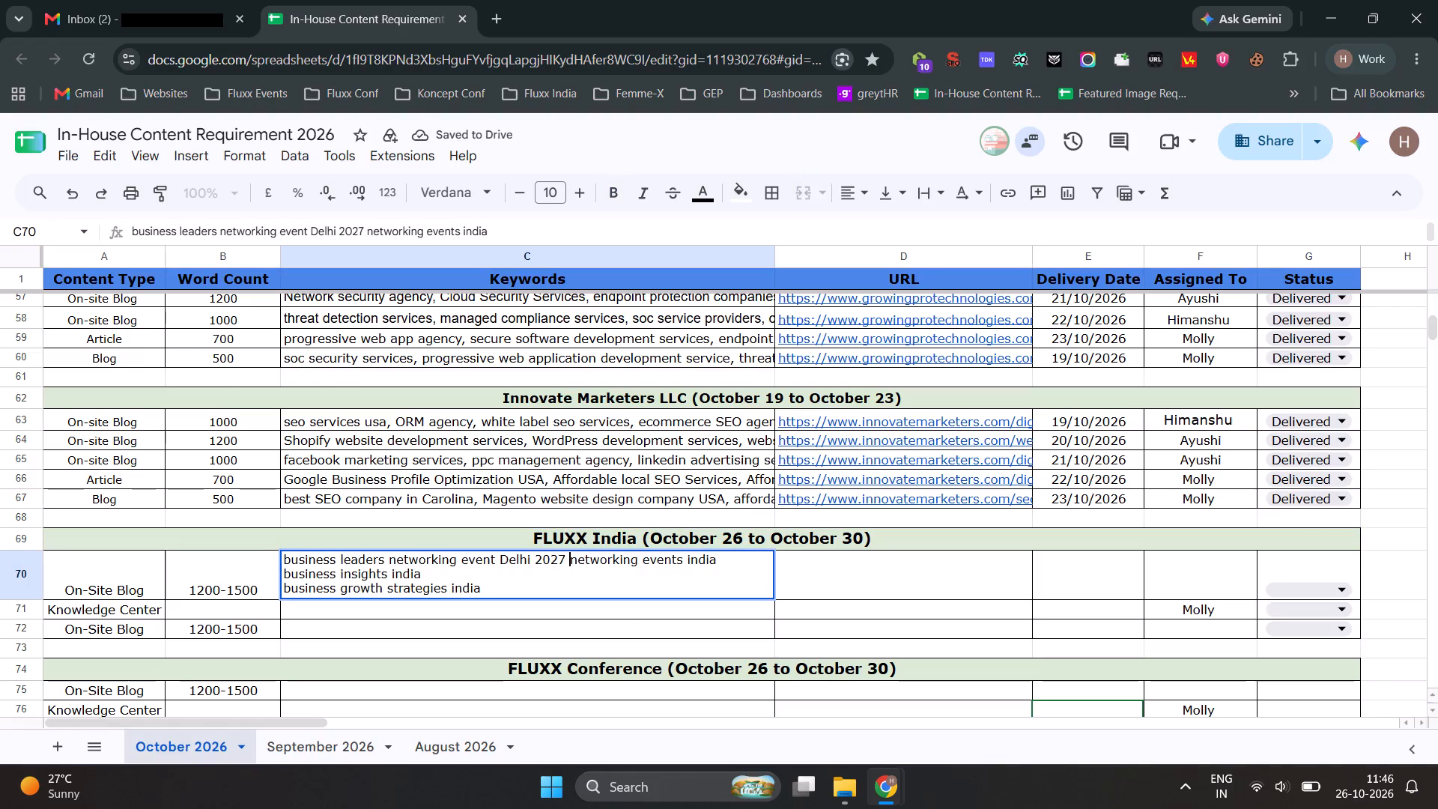
key(ctrl+Return)
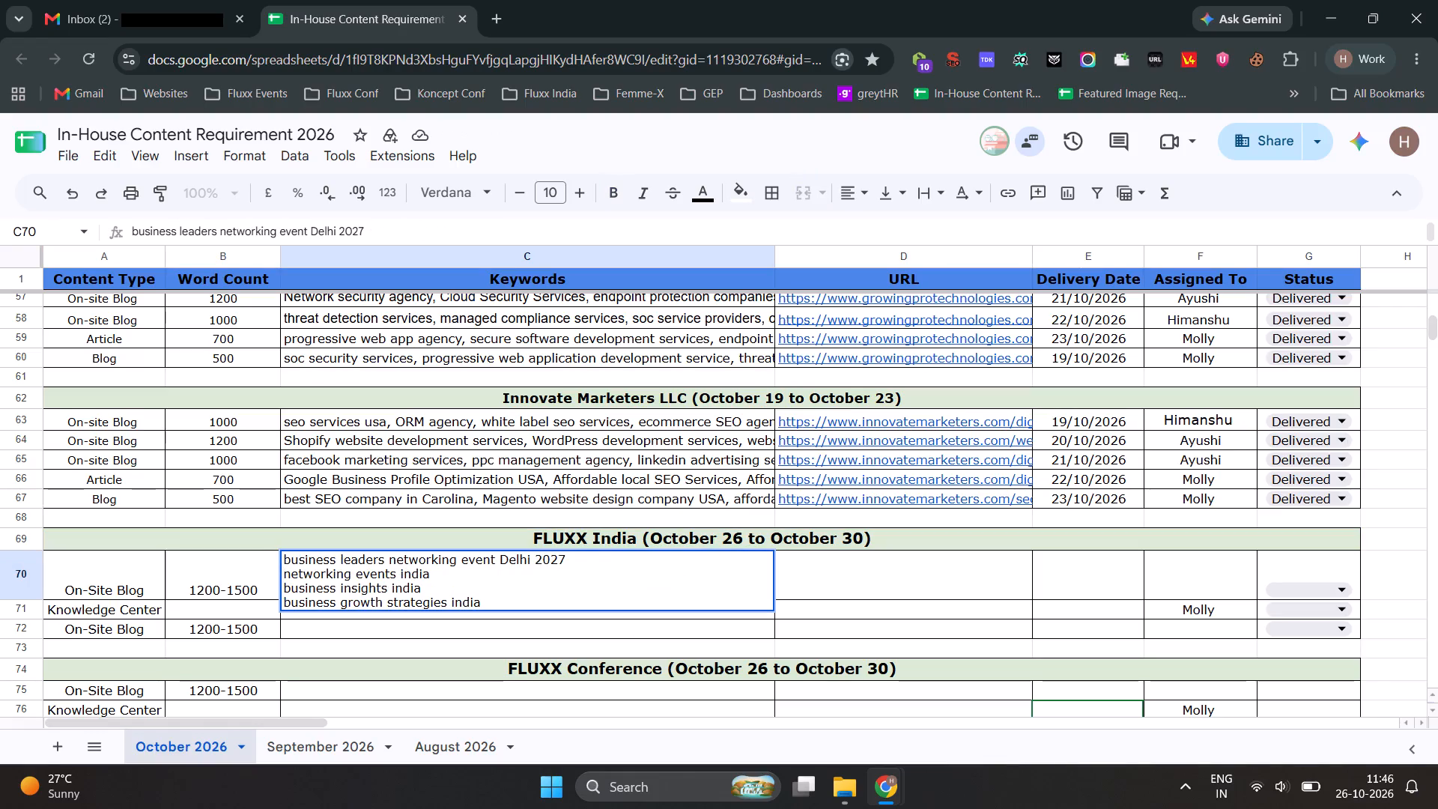
Append "(p)" to "business leaders networking event Delhi 2027" in the first On-Site Blog's keywords.
key(Left)
text(())
key(Left)
key(p)
key(Return)
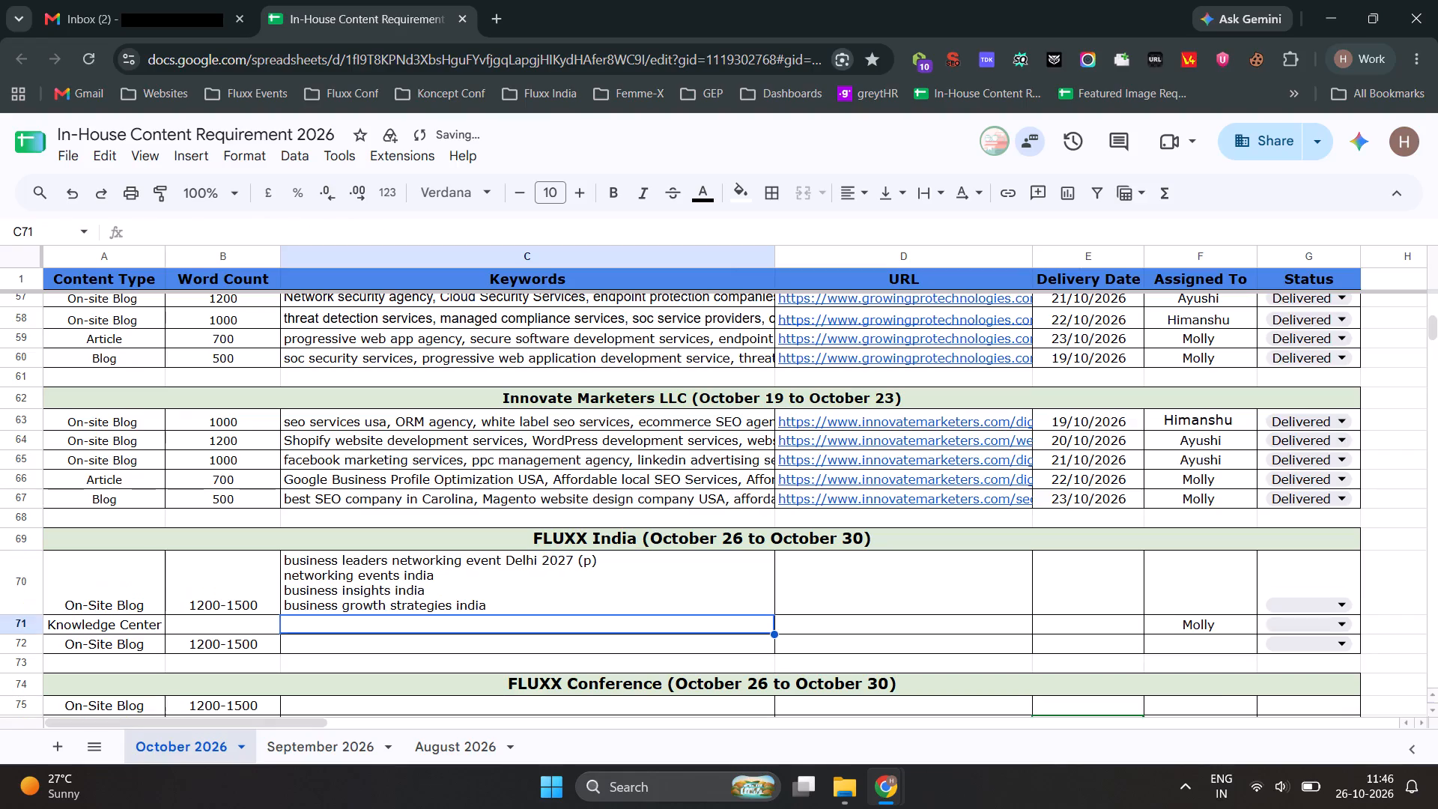
key(Up)
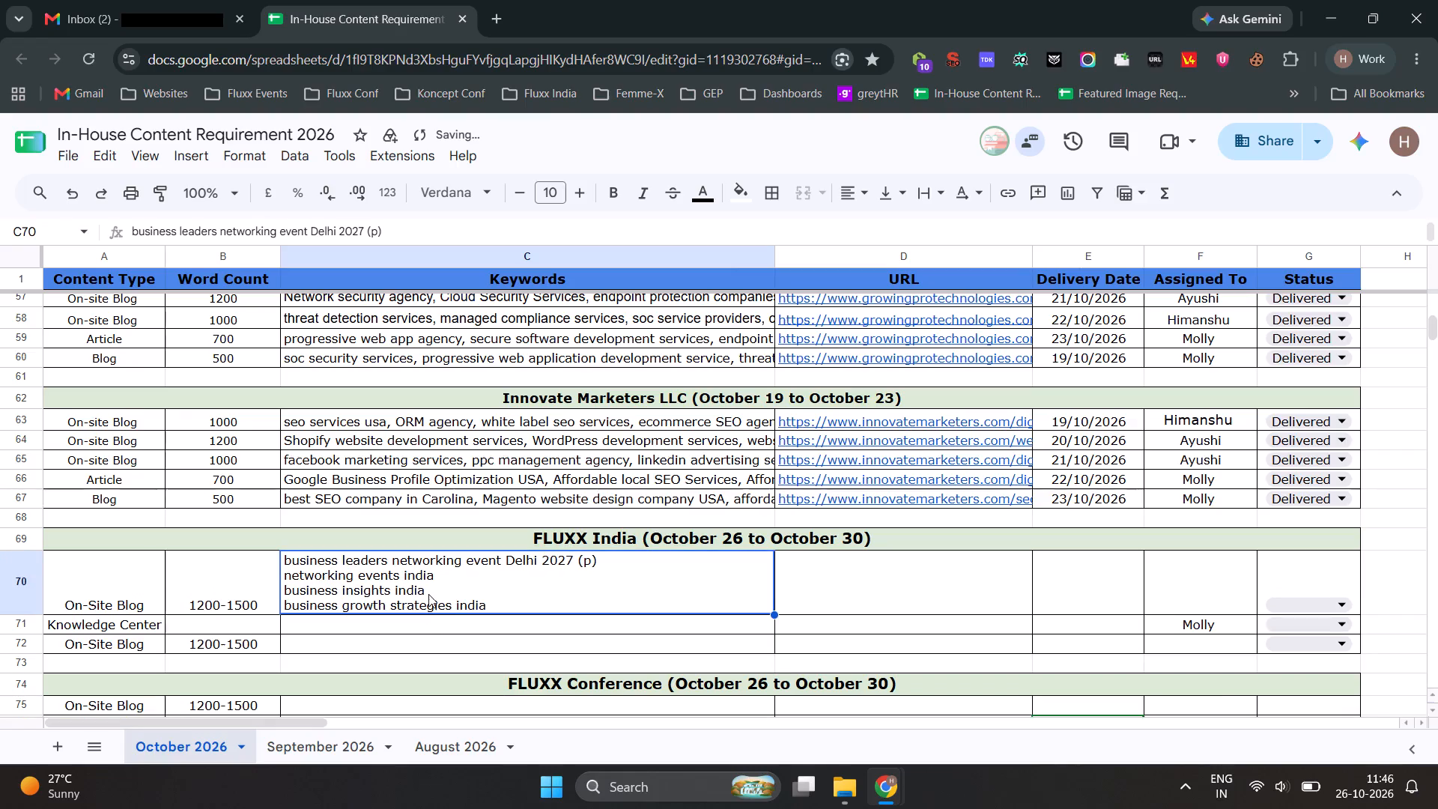
Join "business growth strategies india" onto the "business insights india" line in the first FLUXX India On-Site Blog's keywords, separated by a comma and space.
triple_click(497, 602)
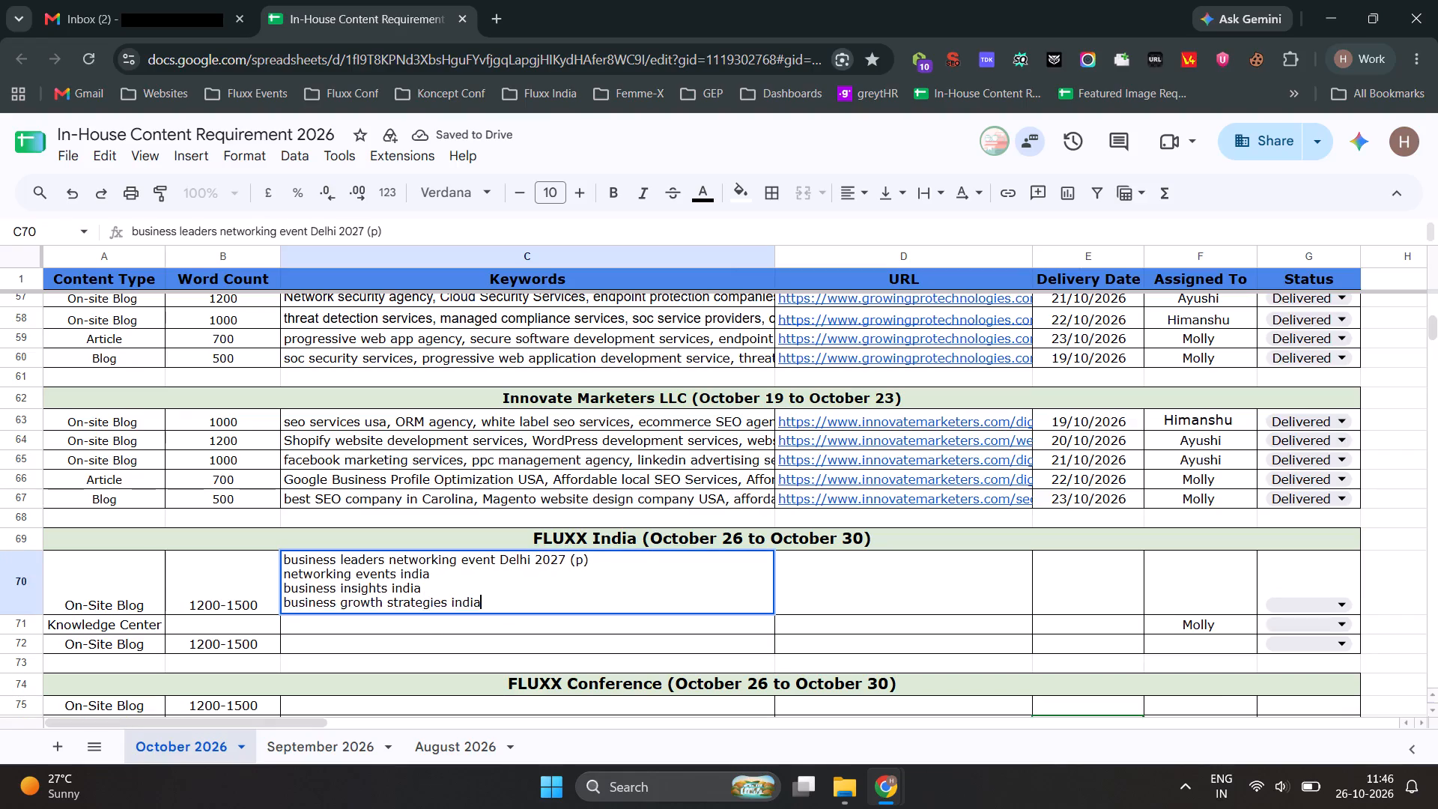
click(497, 602)
key(Right)
key(ctrl+Left)
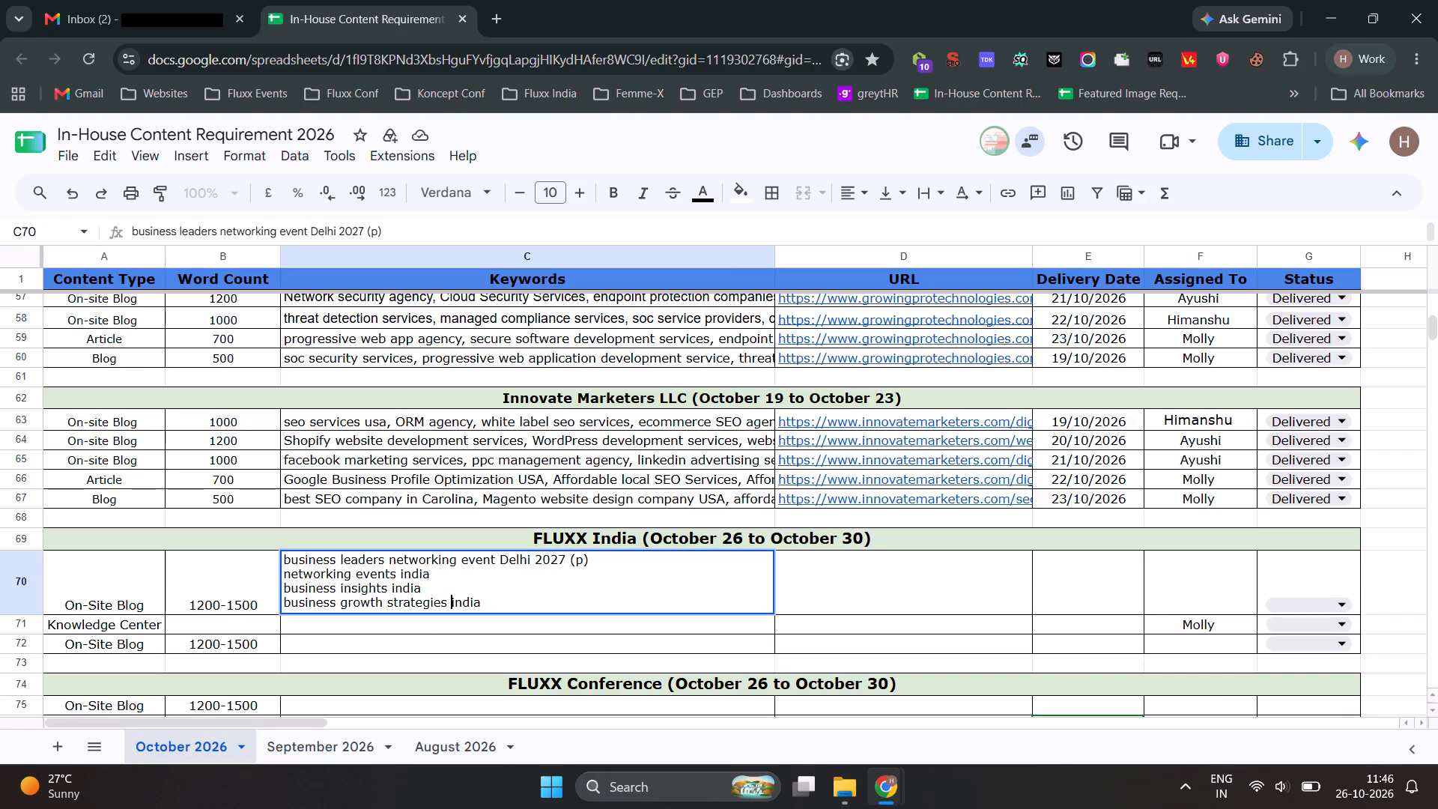
key(ctrl+Left)
key(ctrl+Left)
key(ctrl+Left)
key(ctrl+Left)
key(ctrl+Right)
key(BackSpace)
text(,)
key(space)
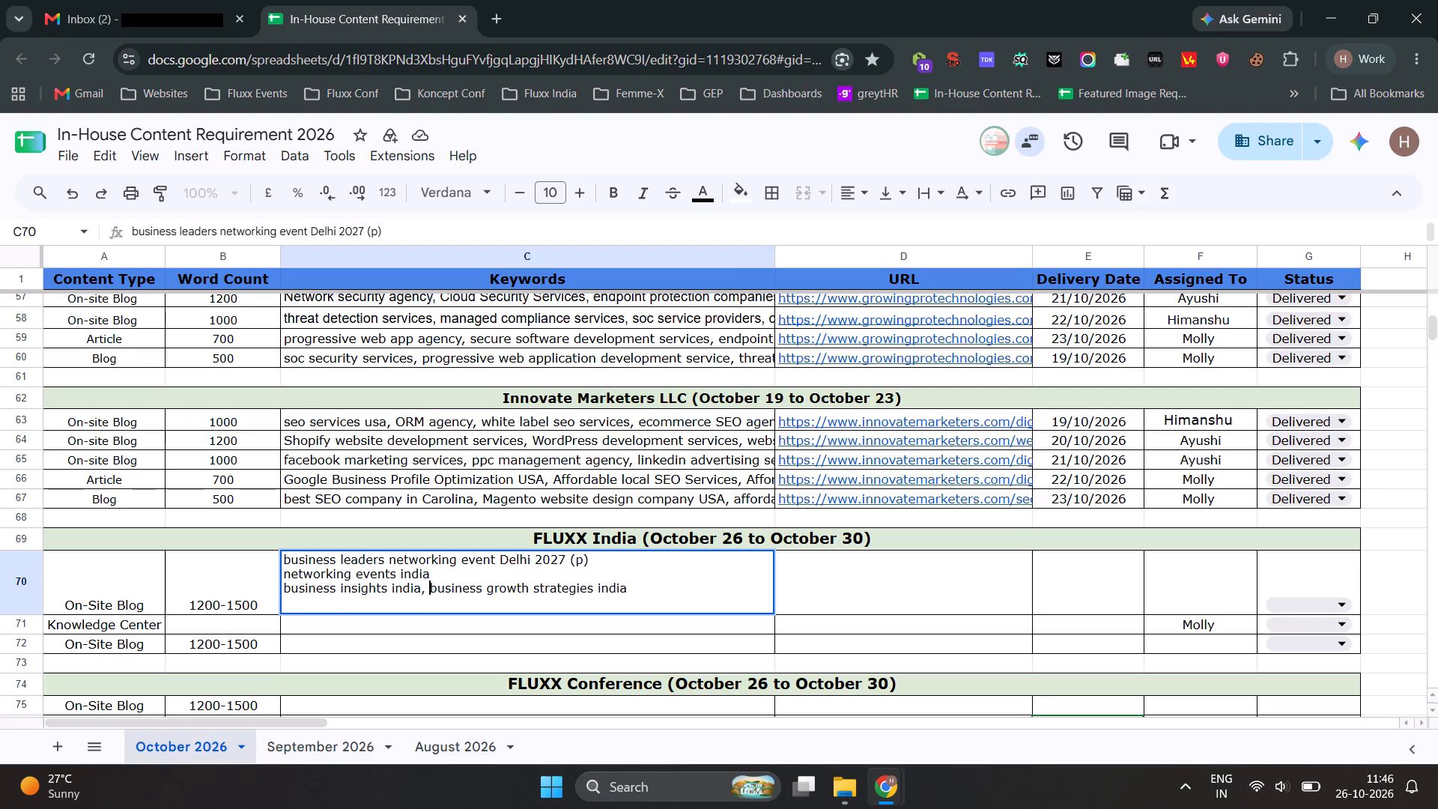
Join "business insights india" onto the "networking events india" line, separated by a comma and space.
key(ctrl+Left)
key(ctrl+Left)
key(ctrl+Left)
key(ctrl+Left)
key(BackSpace)
text(,)
key(space)
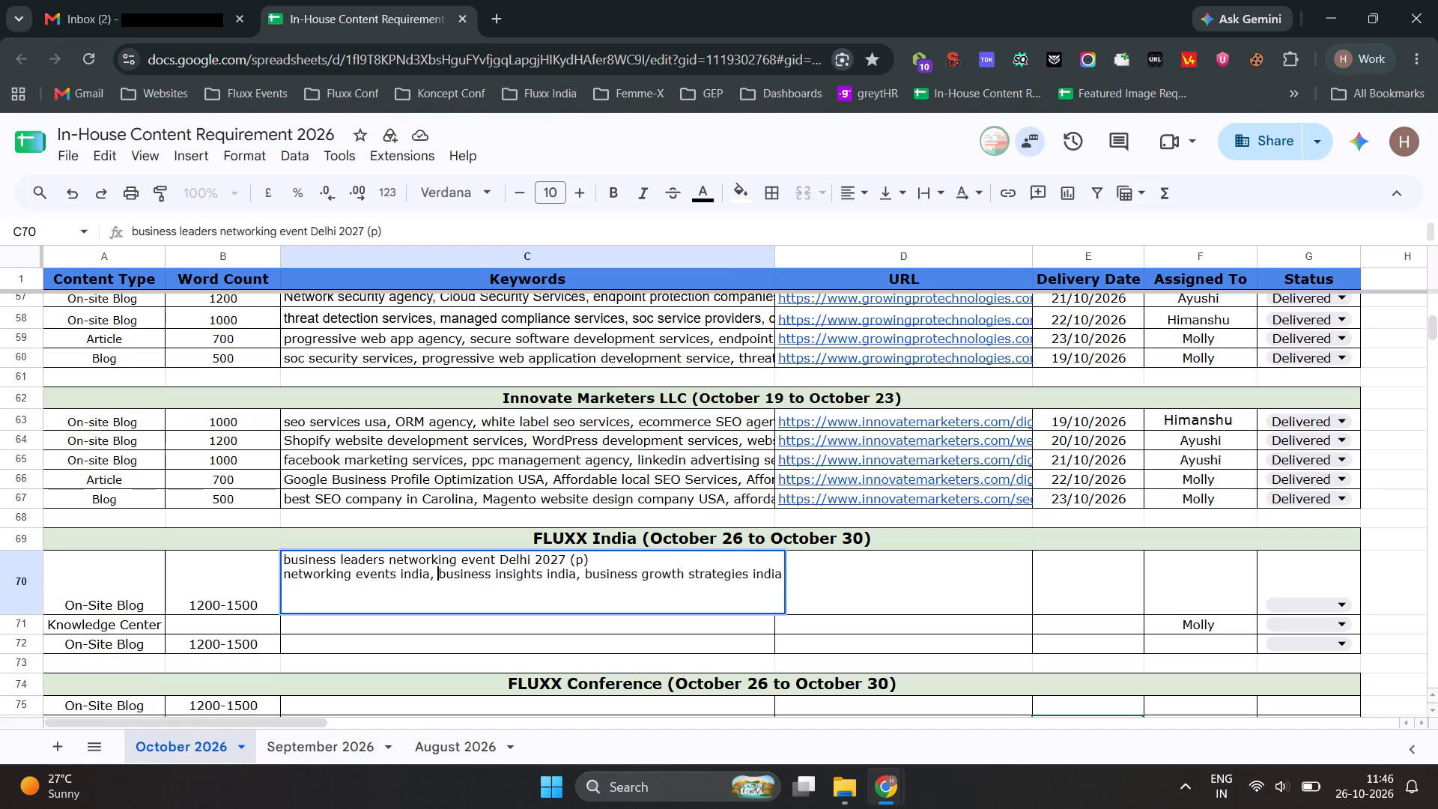
Join "networking events india" onto the "business leaders networking event Delhi 2027 (p)" line with a comma and space, and commit the cell.
key(ctrl+Left)
key(ctrl+Left)
key(ctrl+Left)
key(ctrl+Left)
key(BackSpace)
text(,)
key(space)
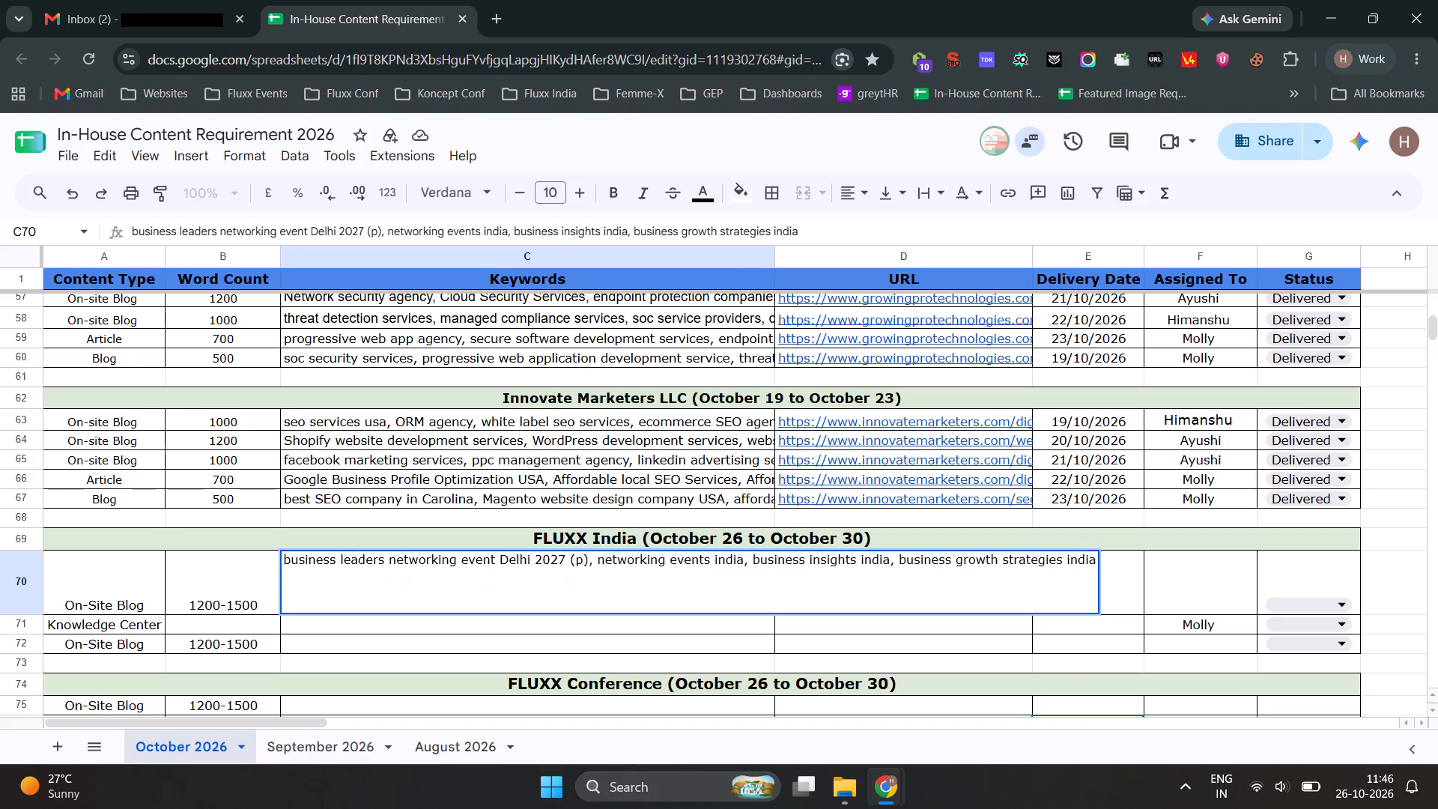
key(ctrl+Right)
key(Down)
key(Down)
key(Return)
key(Up)
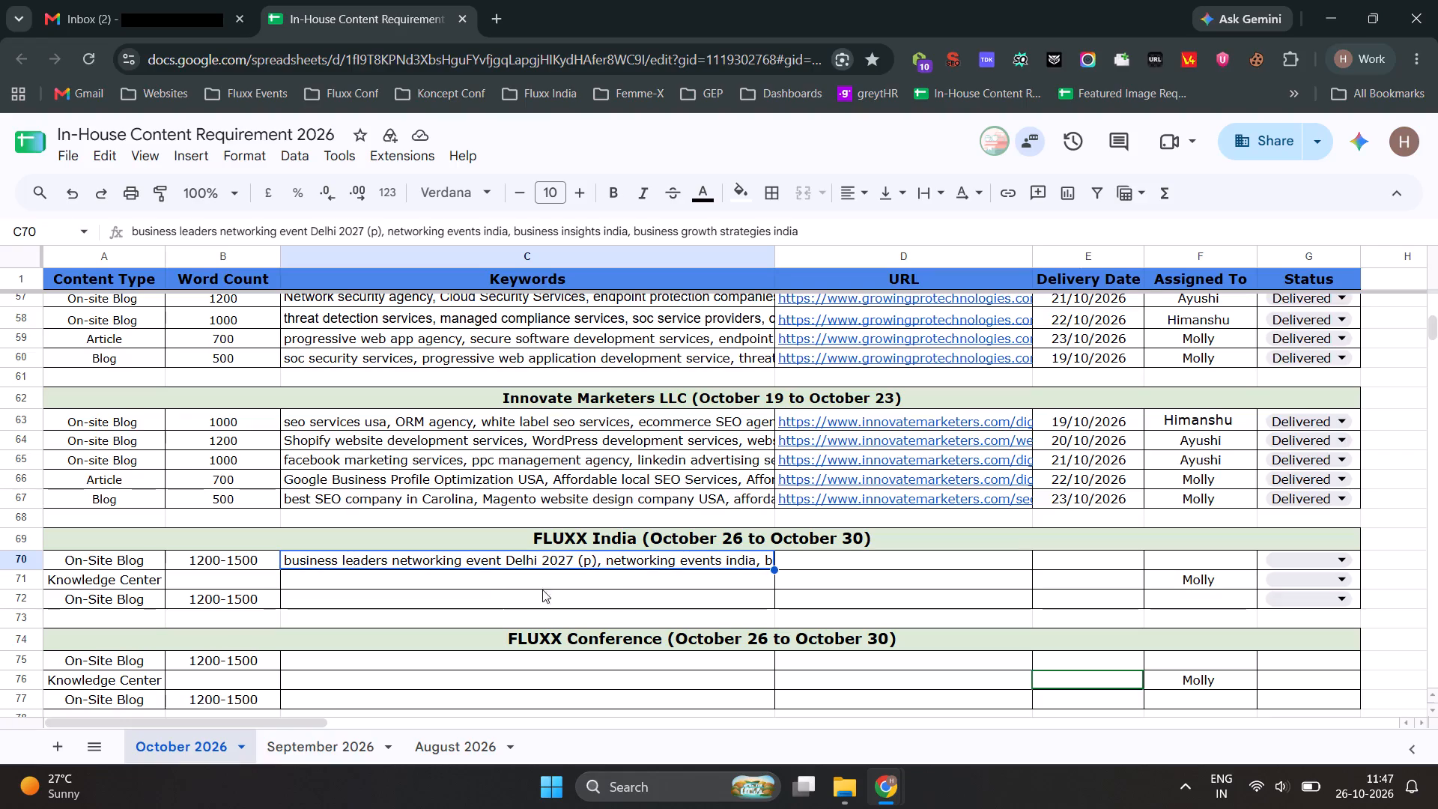
Select the first FLUXX India On-Site Blog's URL cell and open the bookmarked Keywords Sheet for Fluxx India in the rankings window.
click(828, 554)
key(alt+Tab)
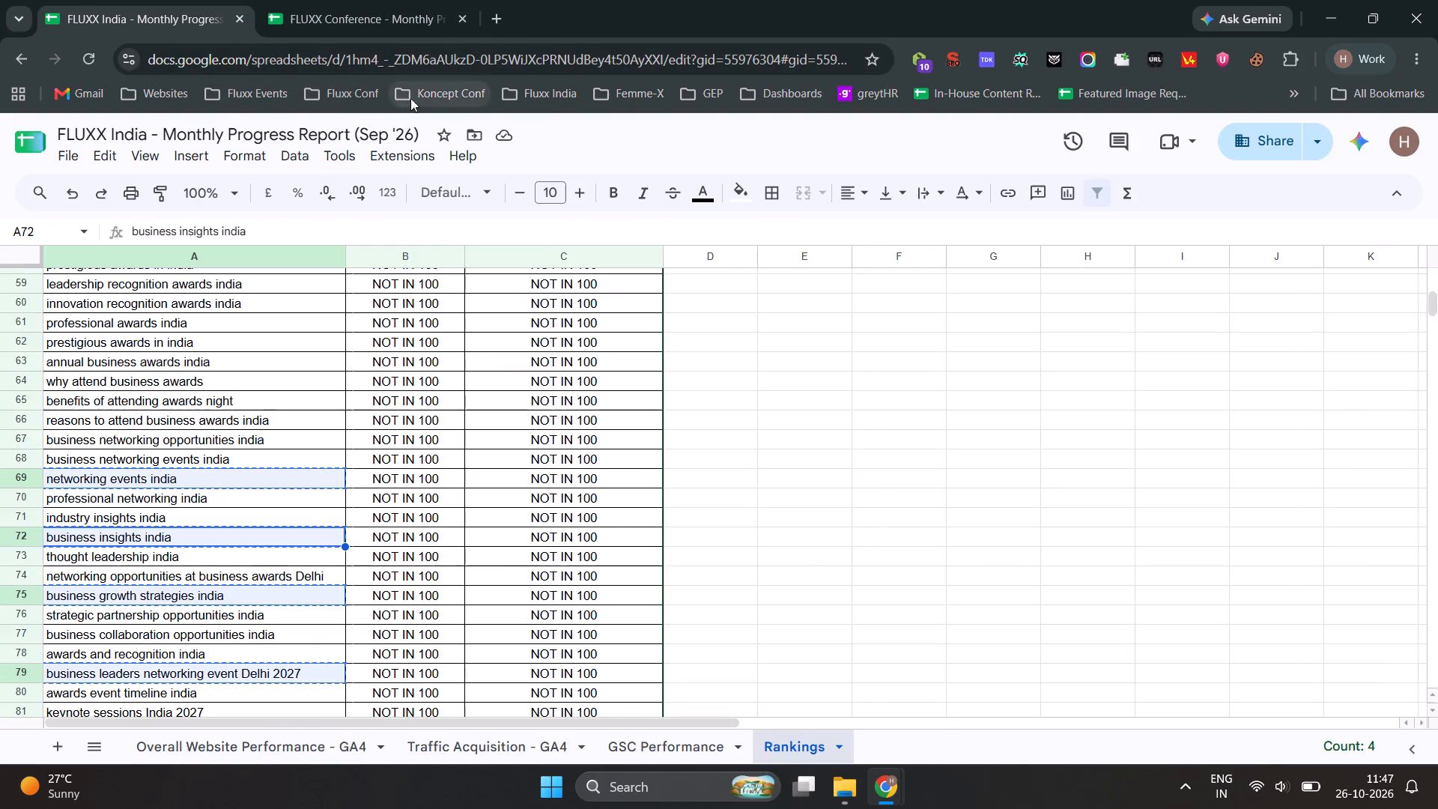
click(561, 95)
click(608, 219)
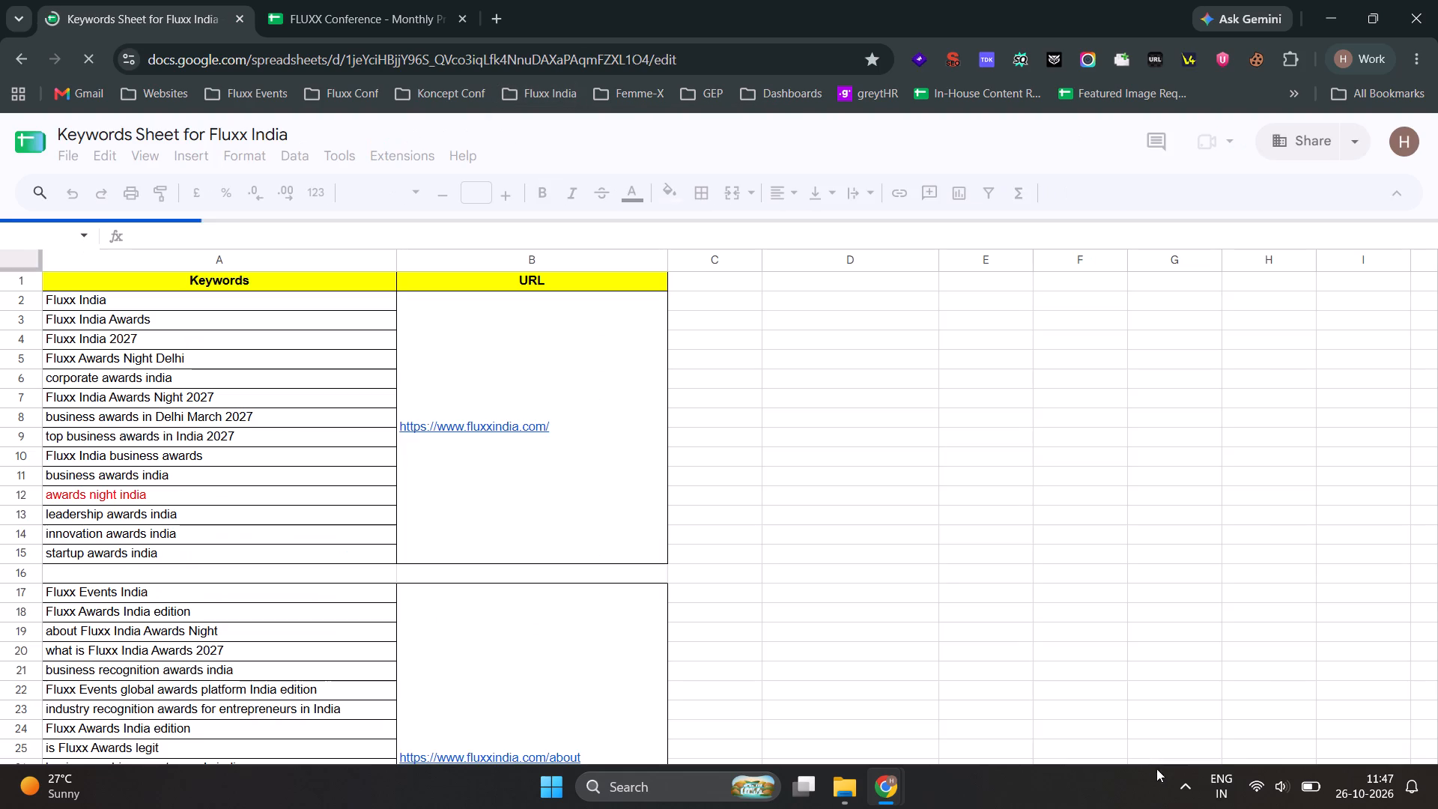
click(1185, 794)
click(1185, 794)
click(937, 0)
key(alt+Tab)
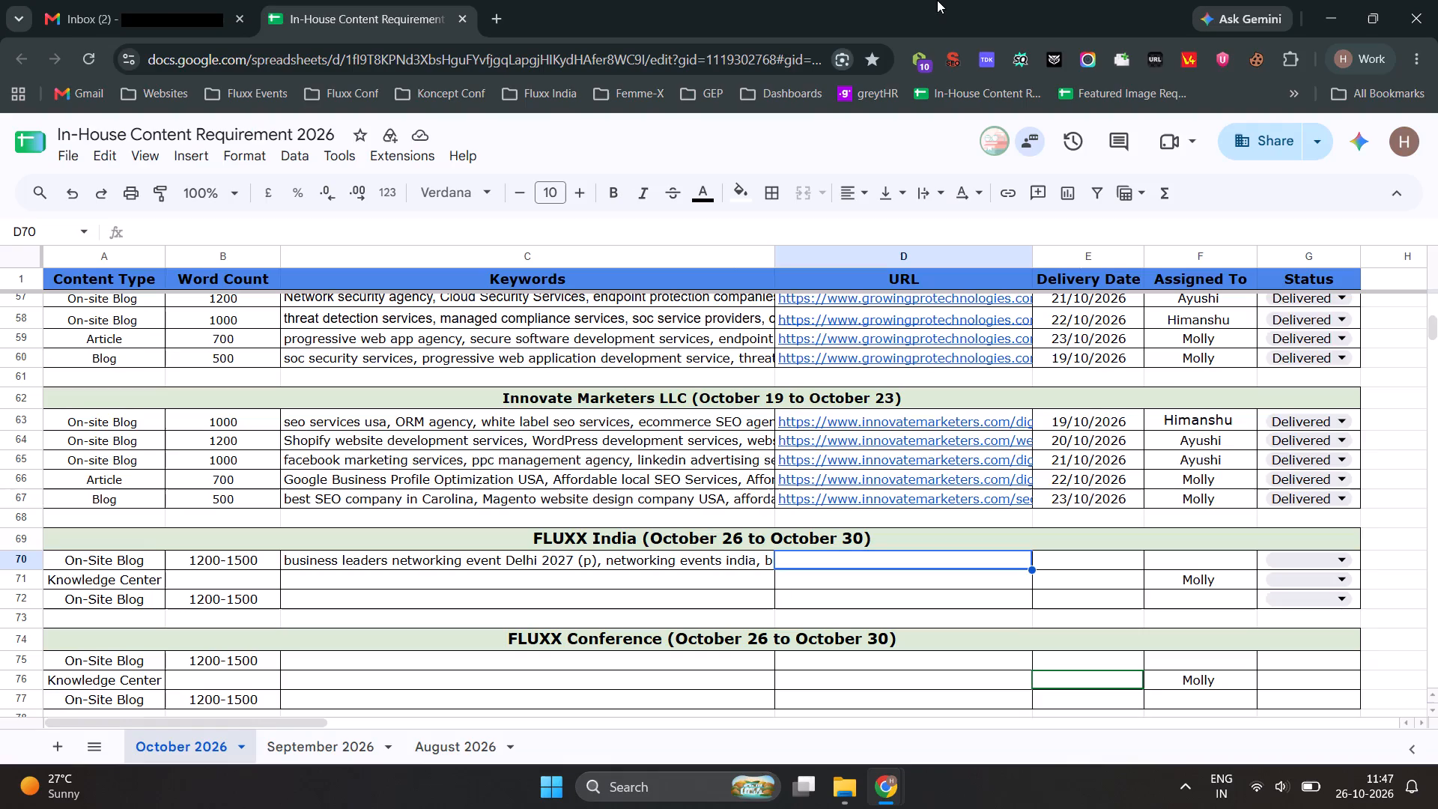
key(alt+Tab)
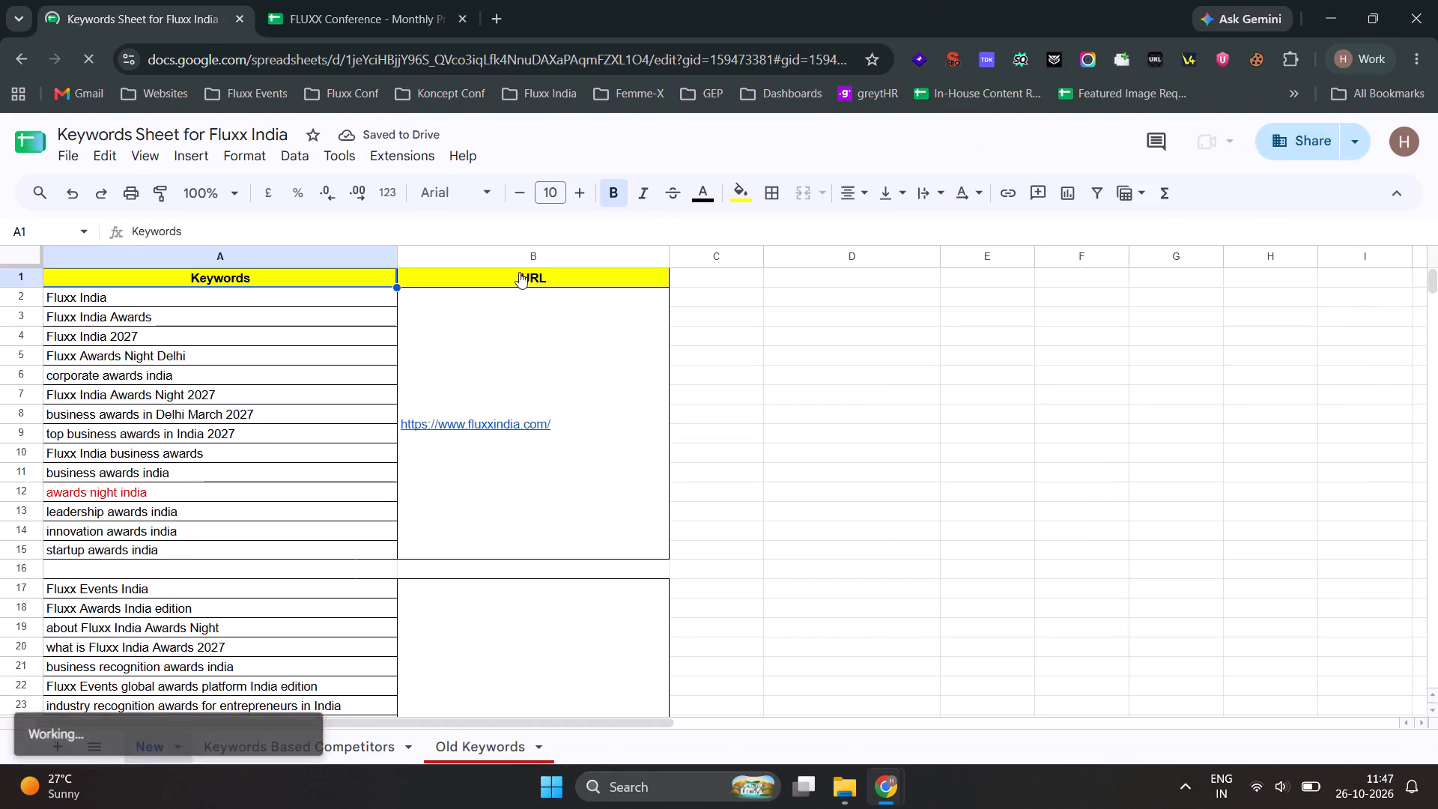
Copy the URL listed for "business leaders networking event Delhi 2027" into the first FLUXX India On-Site Blog's URL cell as plain values.
scroll(192, 474, down, 6)
scroll(344, 558, down, 5)
scroll(336, 566, up, 3)
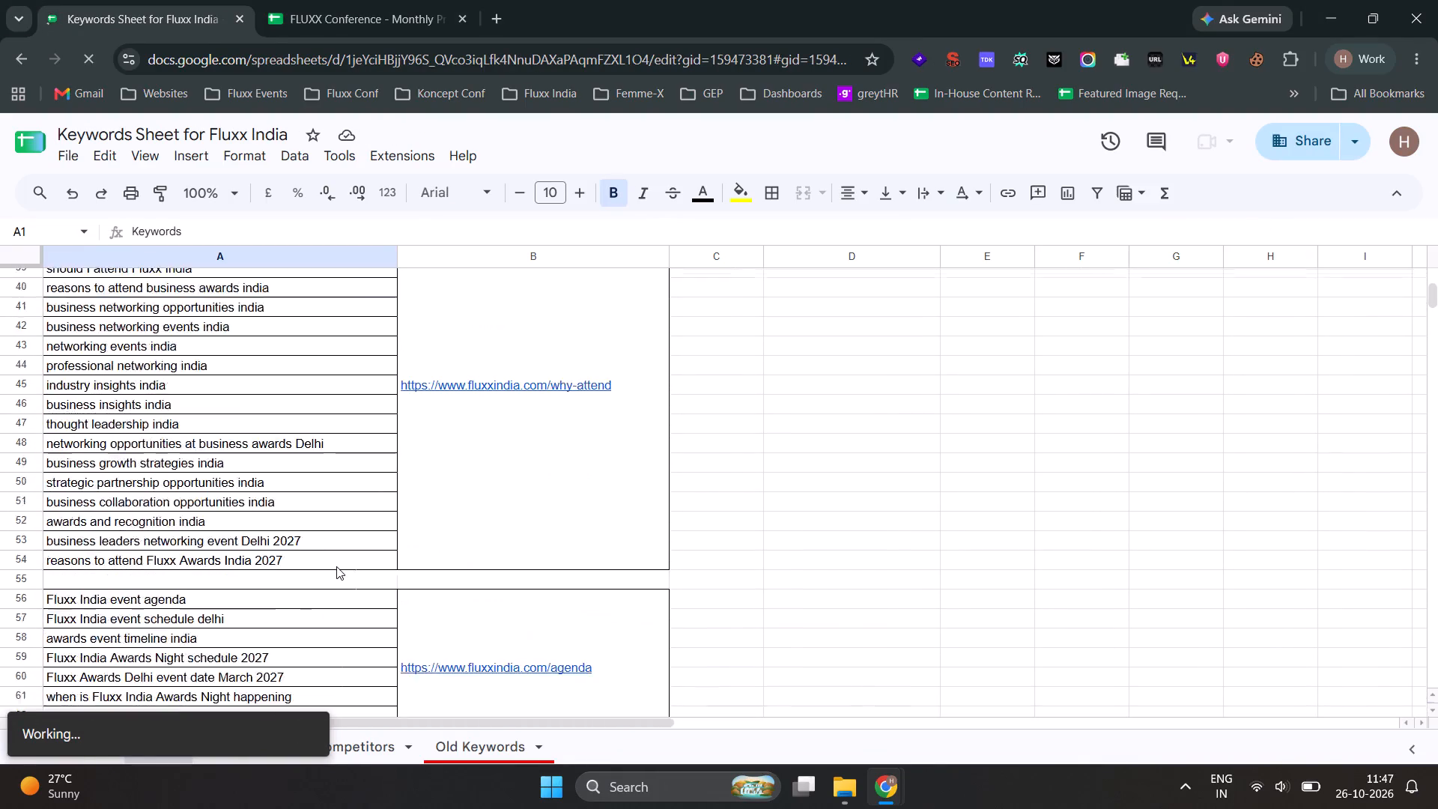
scroll(336, 566, up, 1)
key(alt+Tab)
key(alt+Tab)
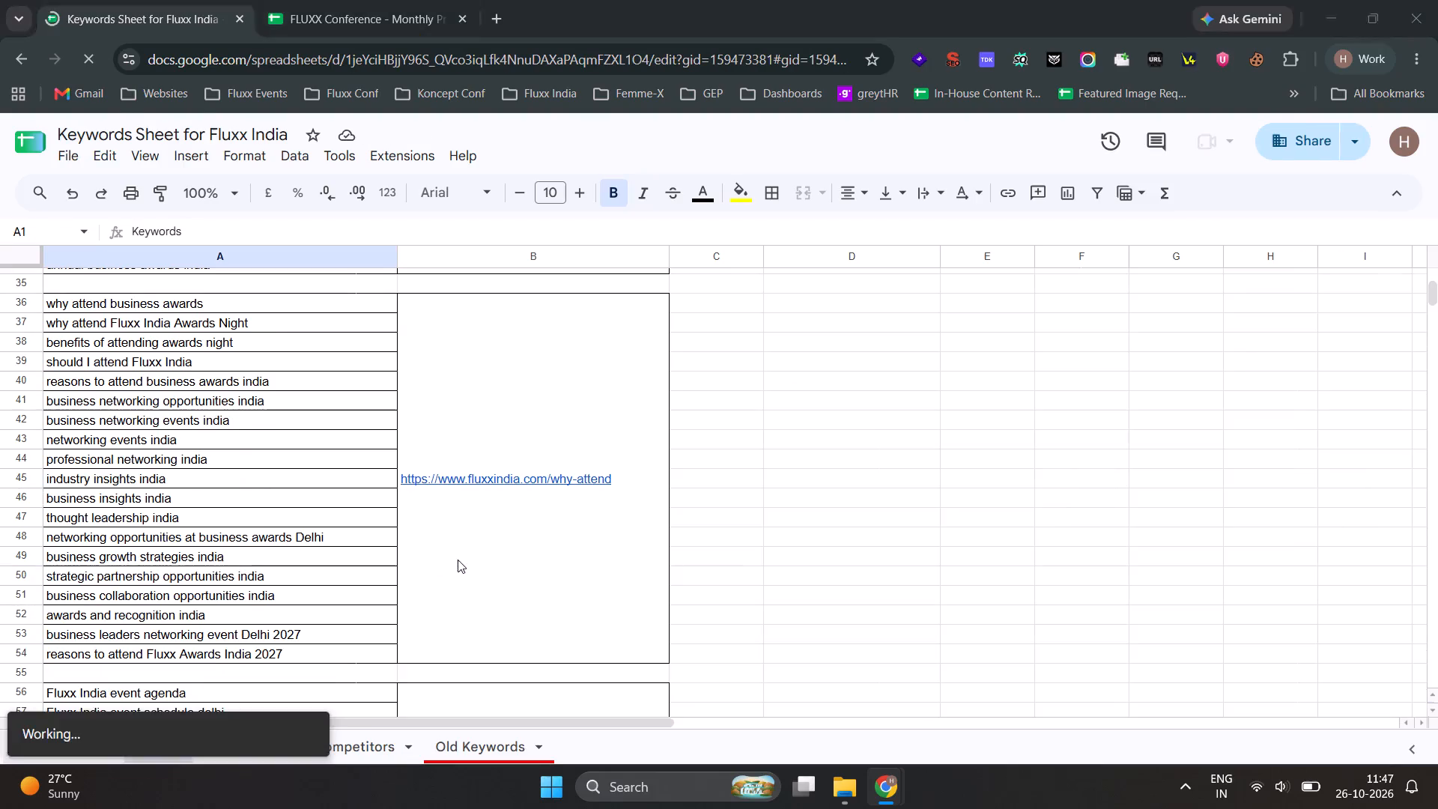
click(261, 640)
click(583, 571)
key(ctrl+c)
key(alt+Tab)
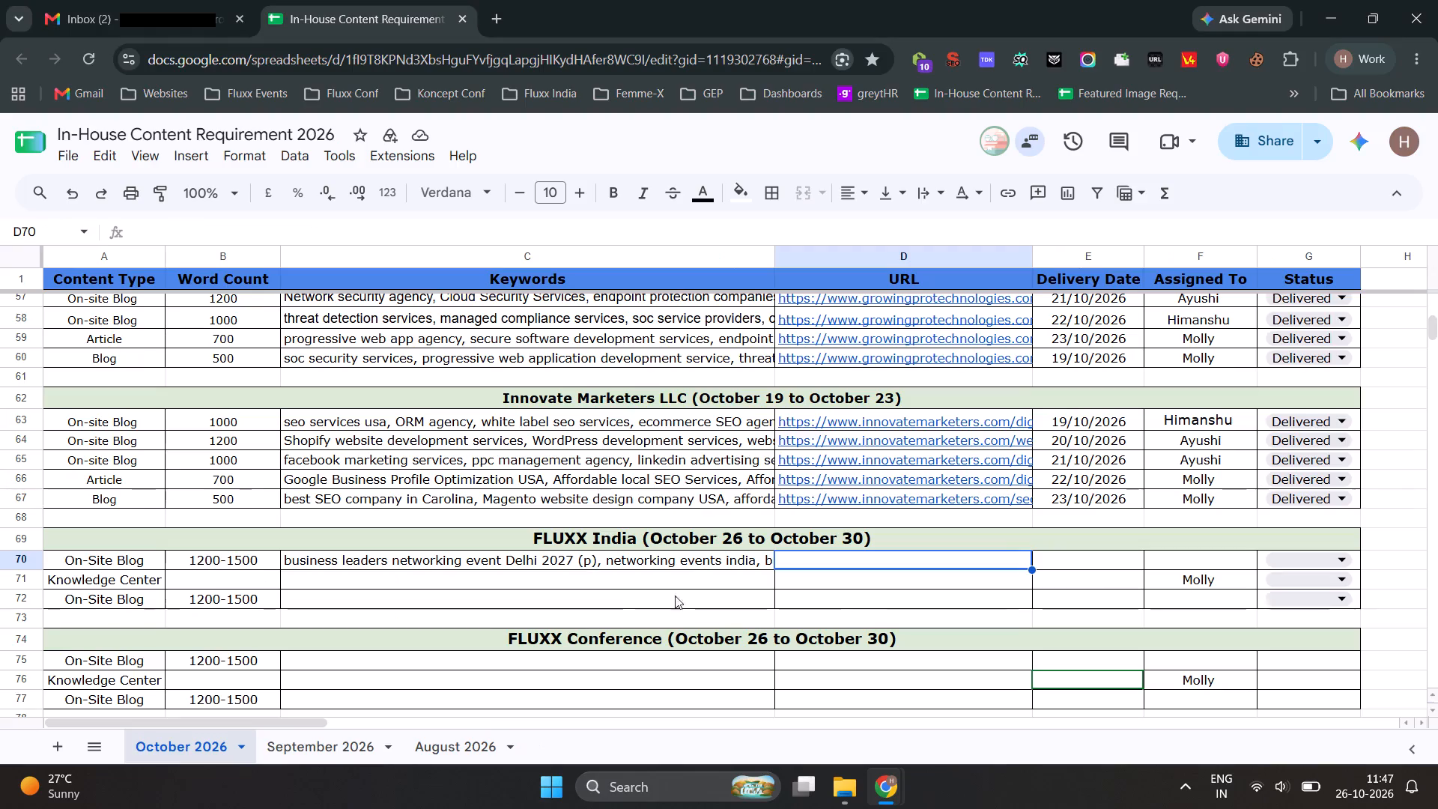
key(ctrl+shift+v)
Select the second FLUXX India On-Site Blog's keywords cell and return to the Rankings sheet of the FLUXX India Monthly Progress Report.
click(651, 580)
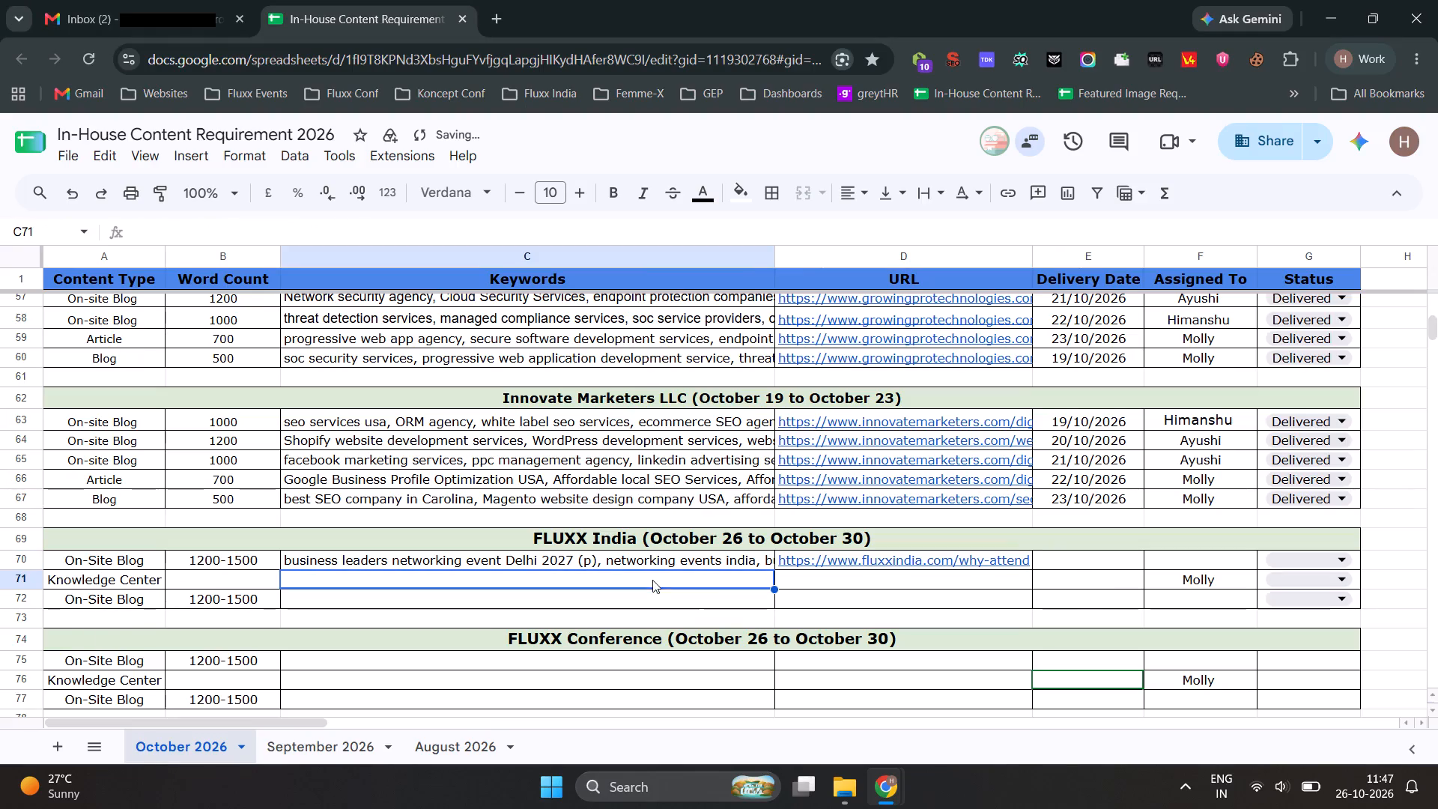
key(Right)
key(Right)
key(Left)
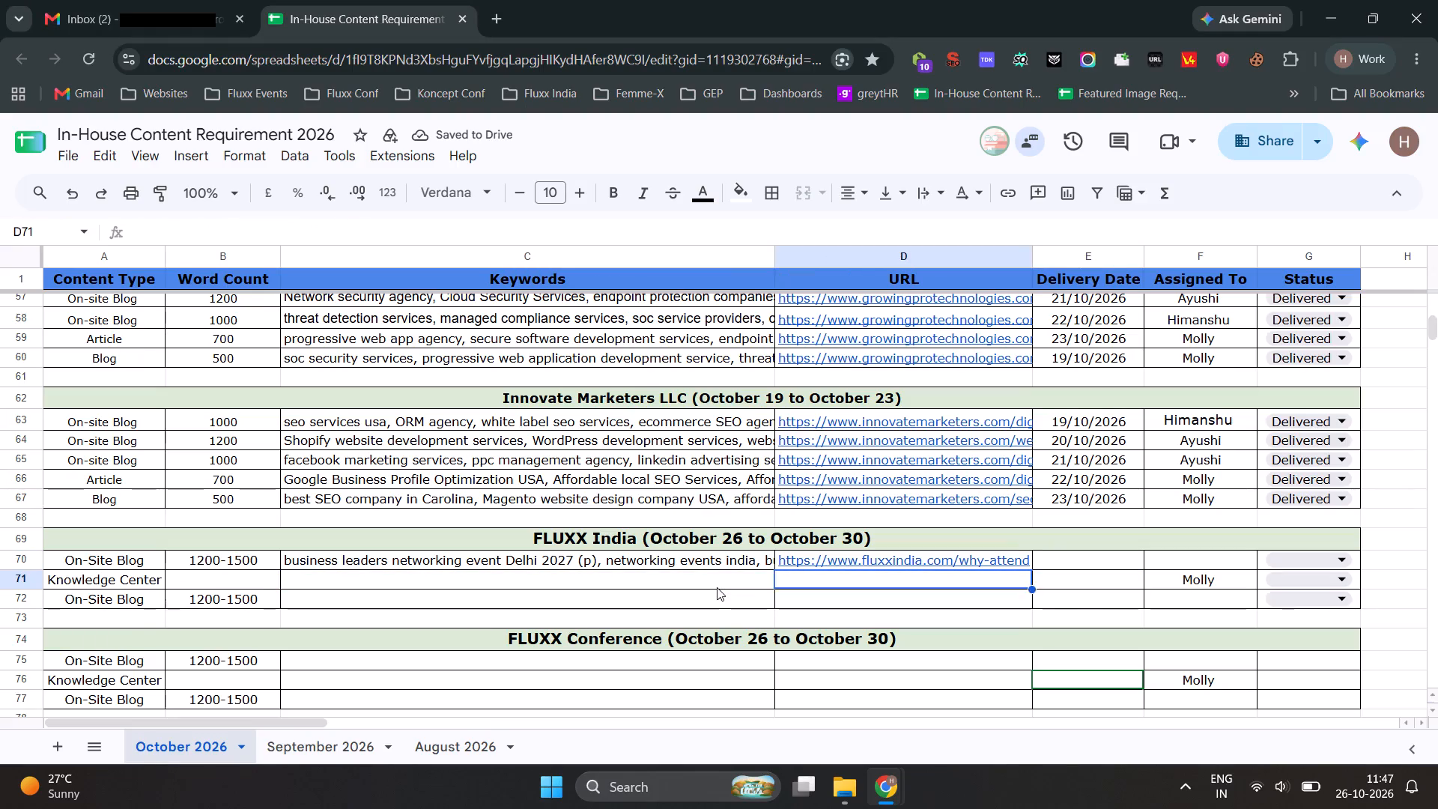
key(Left)
key(Left)
key(Right)
key(Down)
key(alt+Tab)
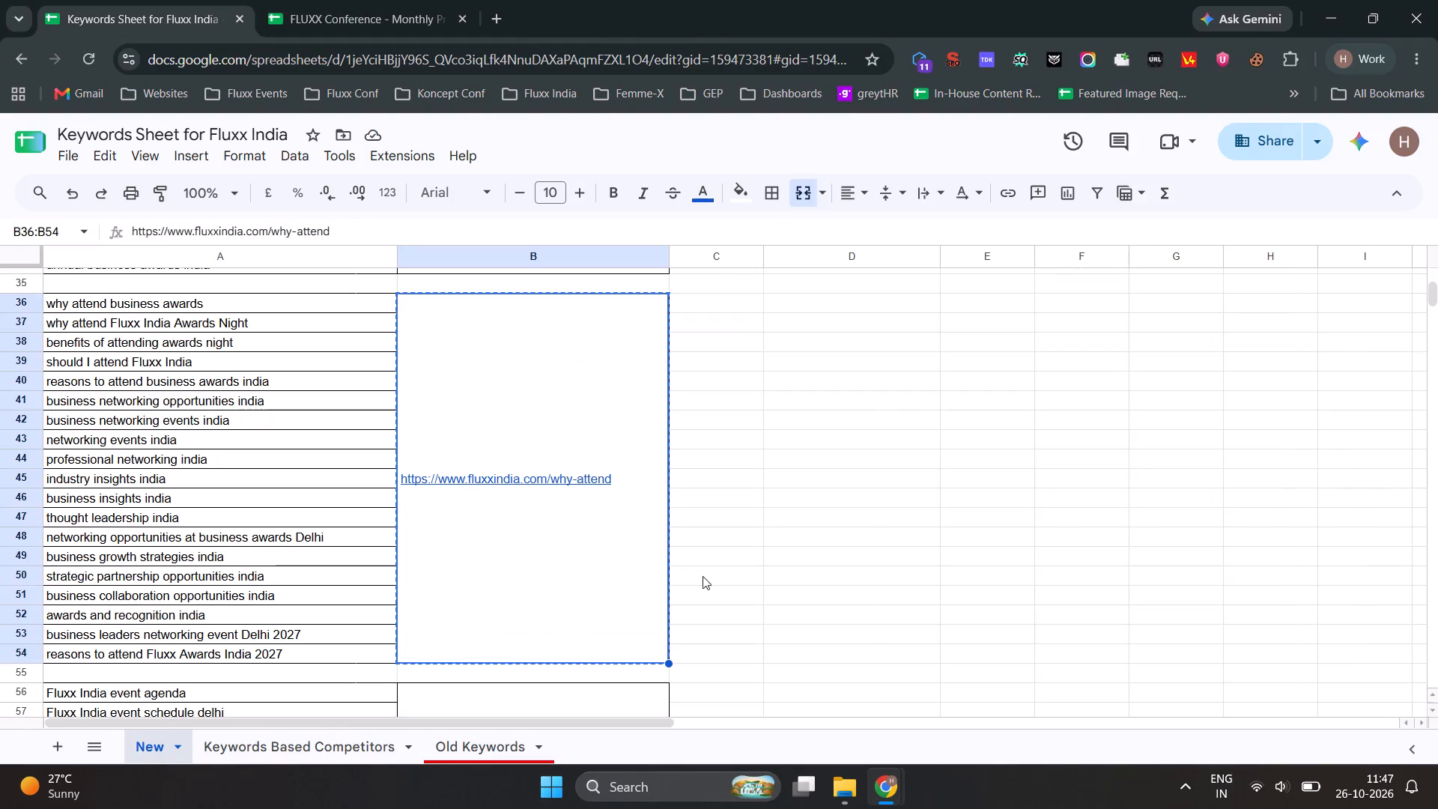
click(21, 57)
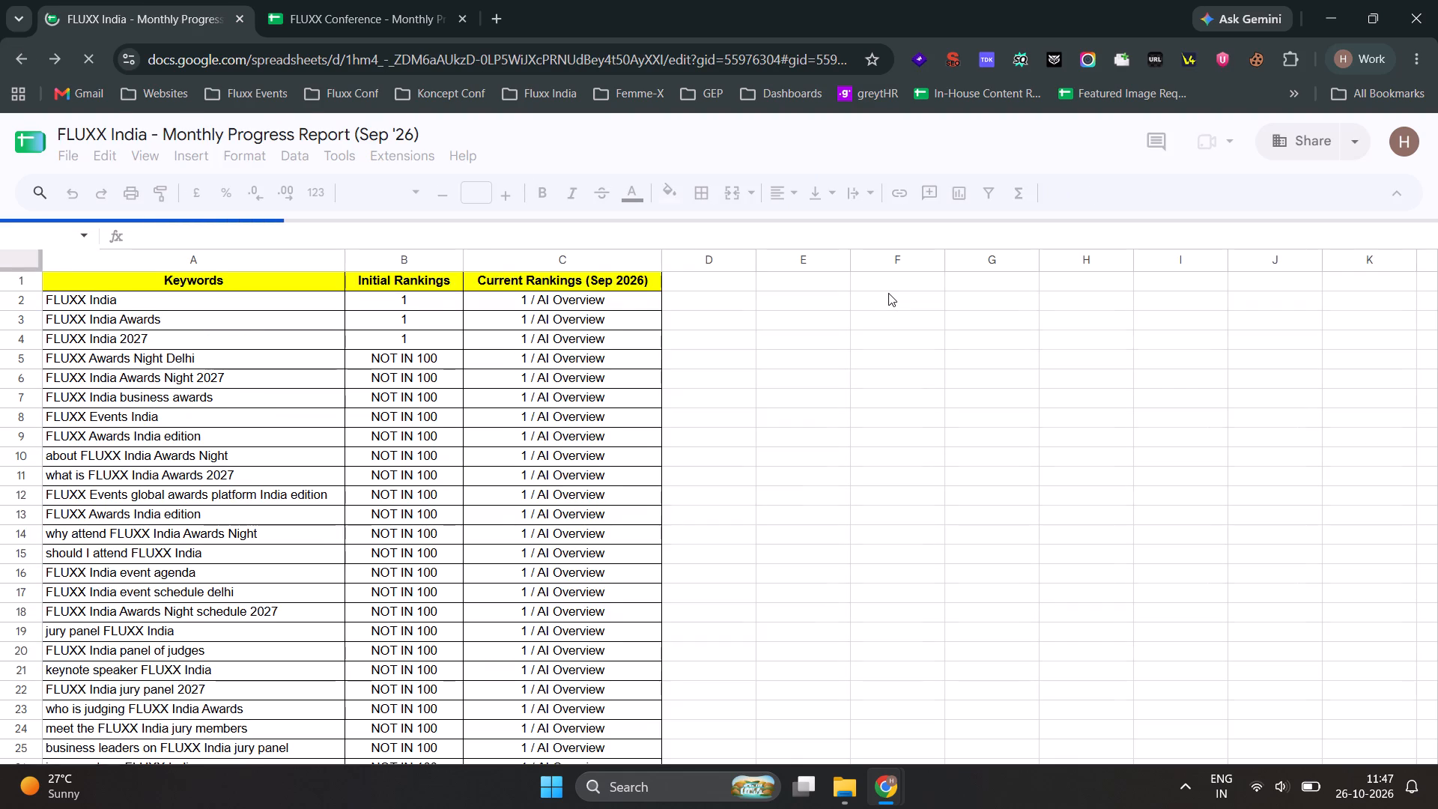
Examine the award-related keywords marked NOT IN 100 in the FLUXX India rankings for the next set of content keywords.
scroll(293, 495, down, 5)
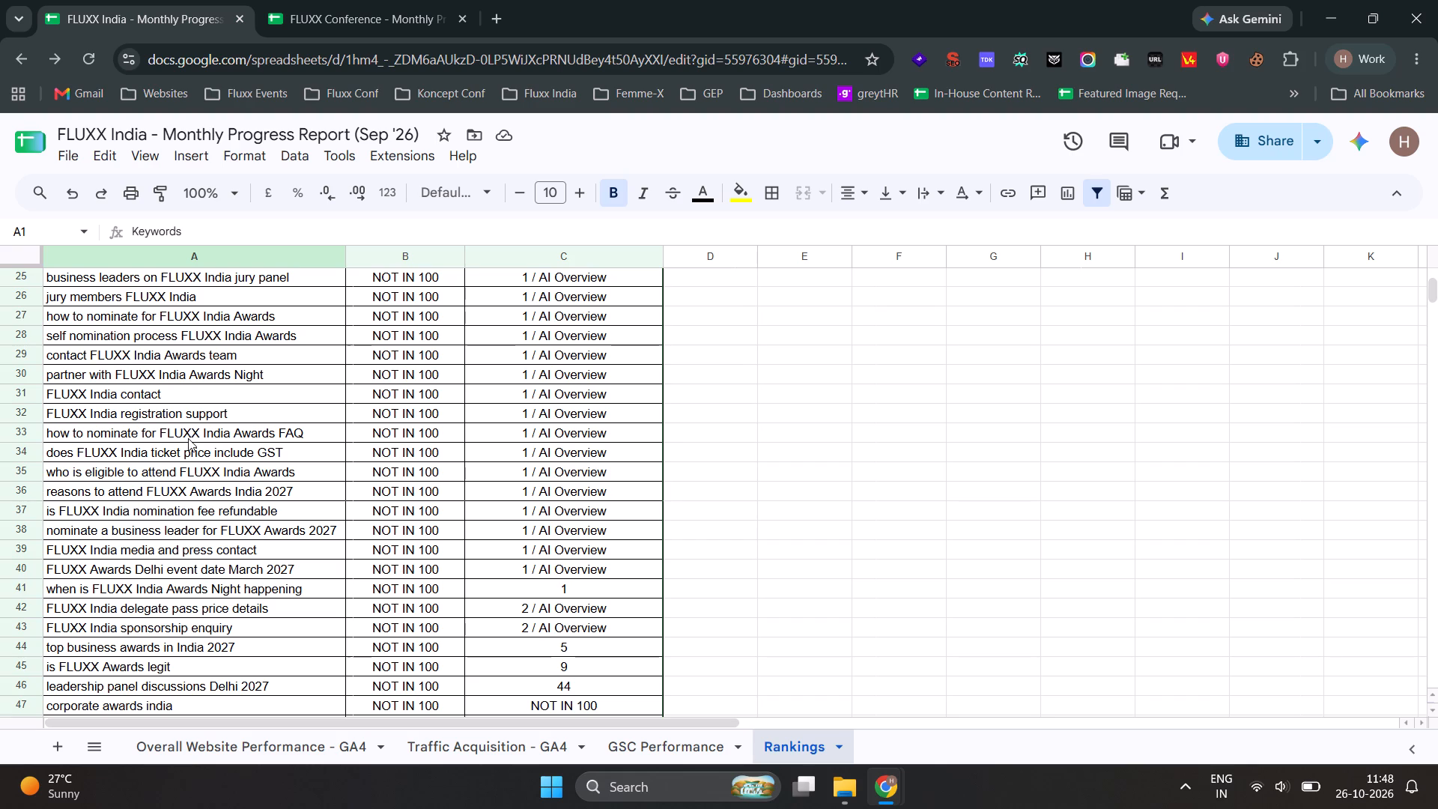
scroll(200, 432, down, 10)
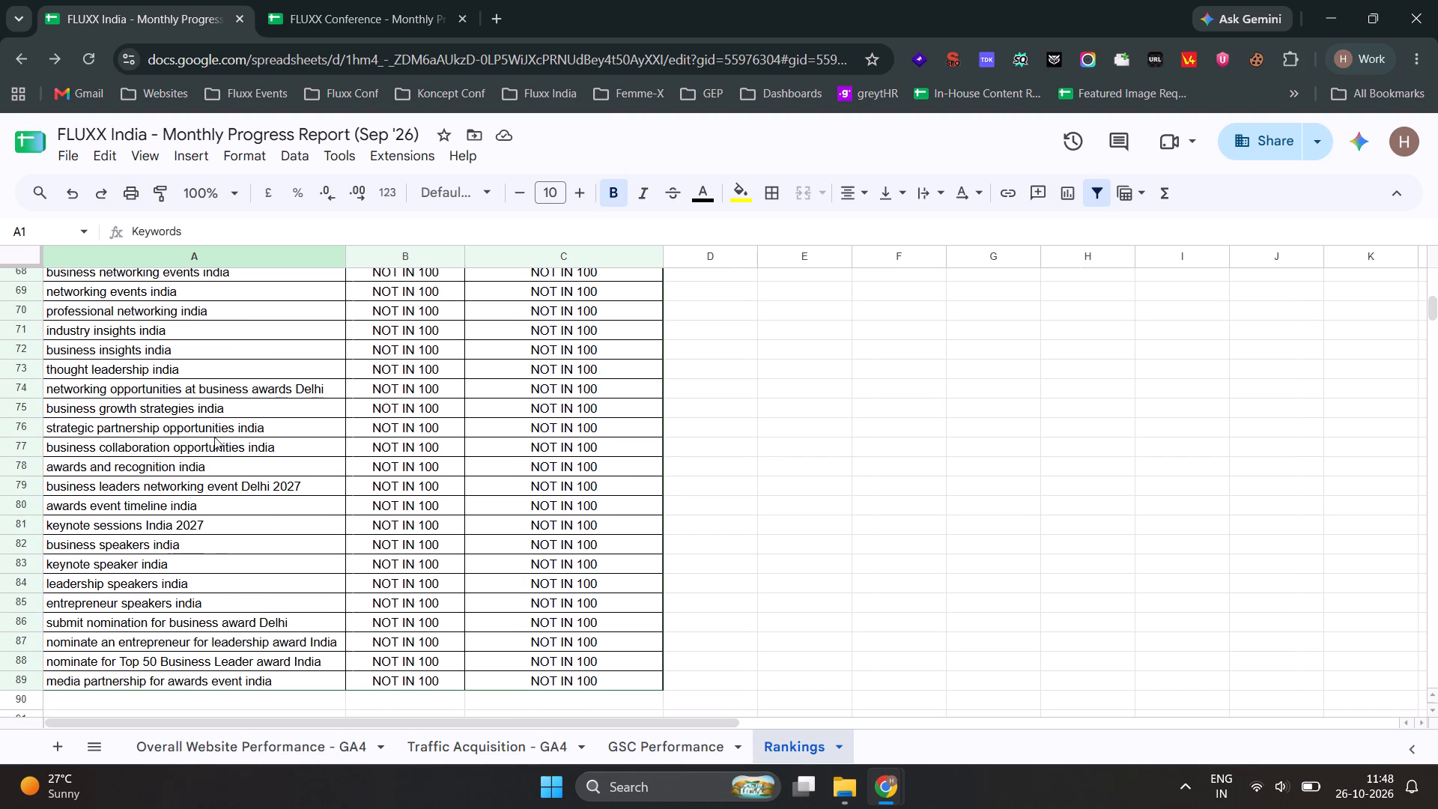
scroll(214, 437, up, 7)
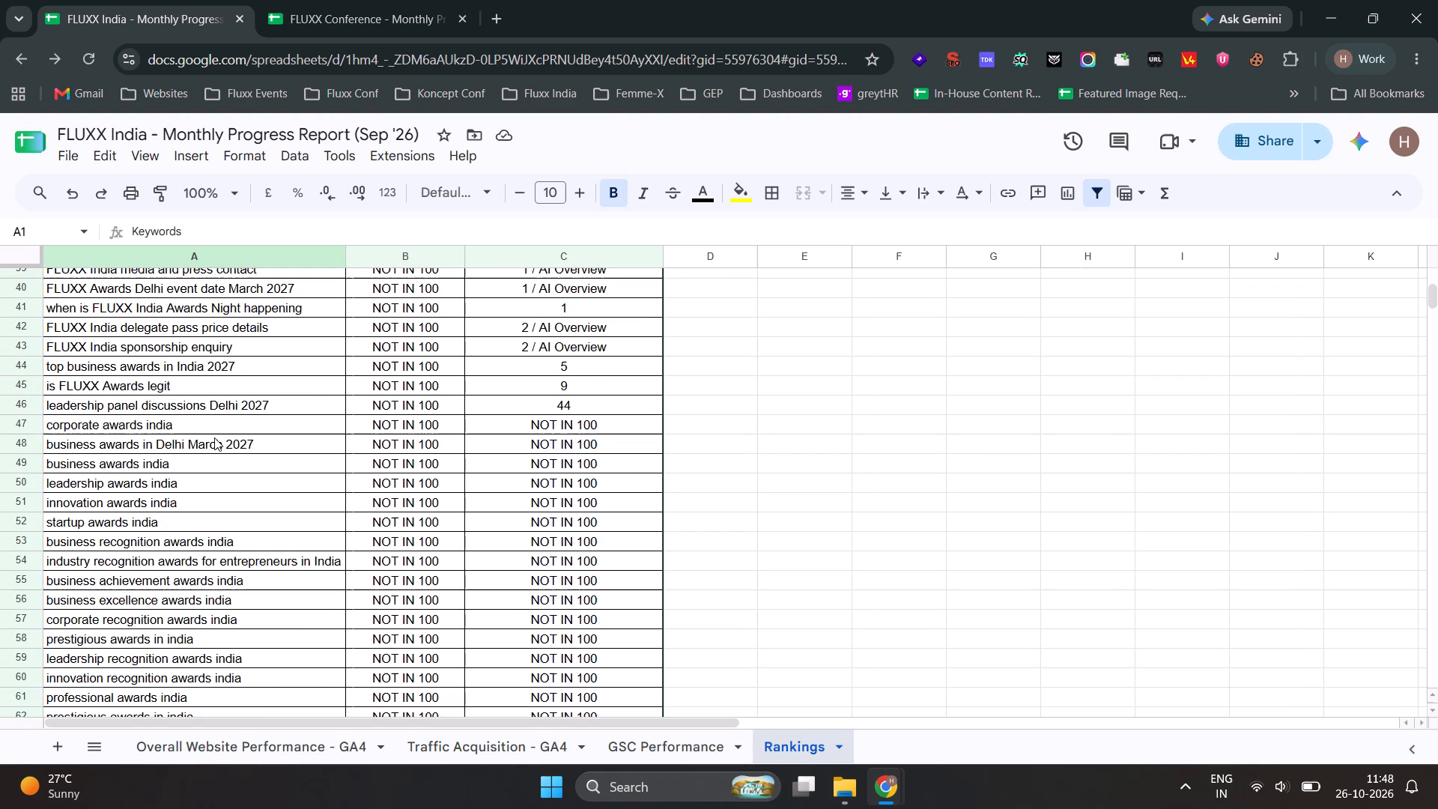
click(276, 450)
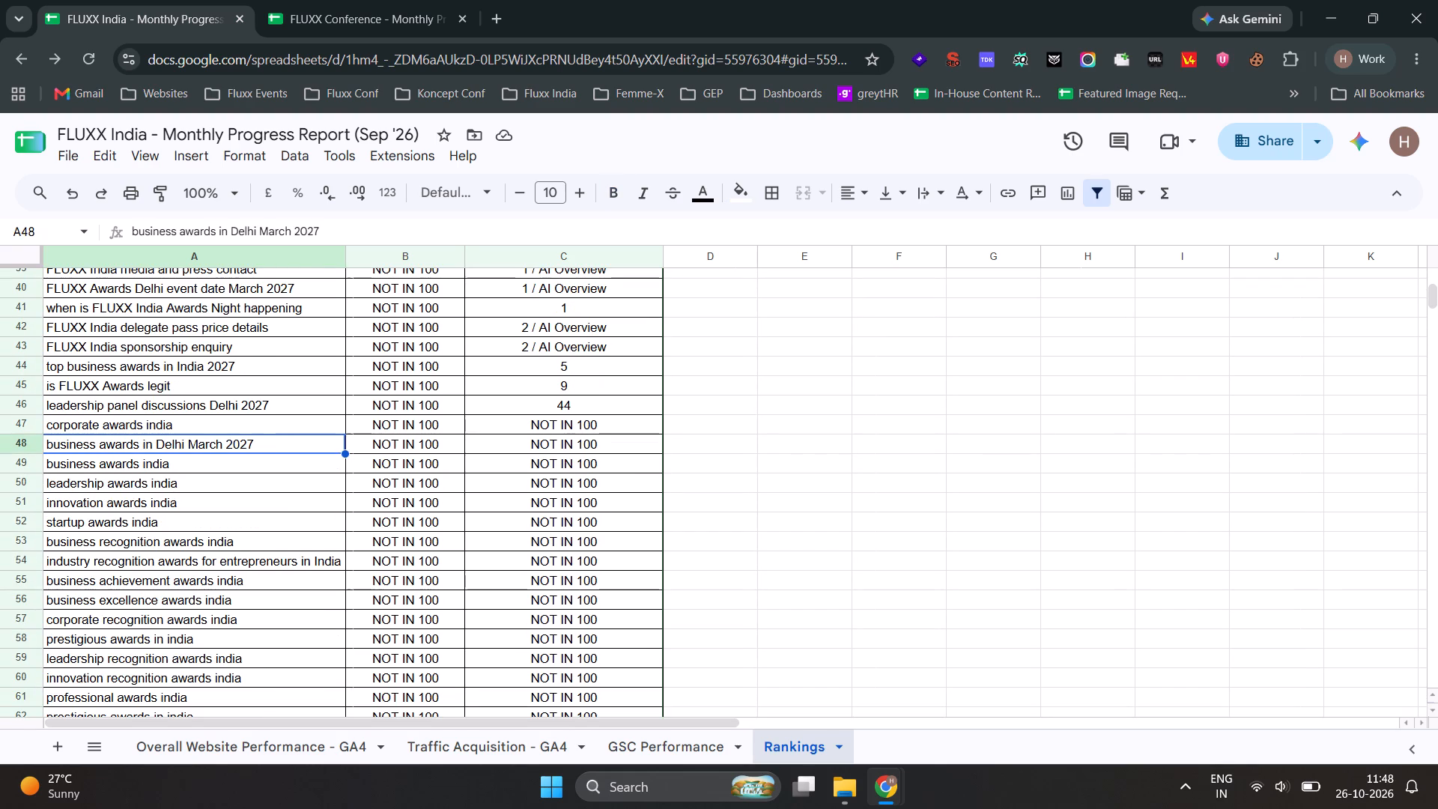
click(275, 432)
click(221, 429)
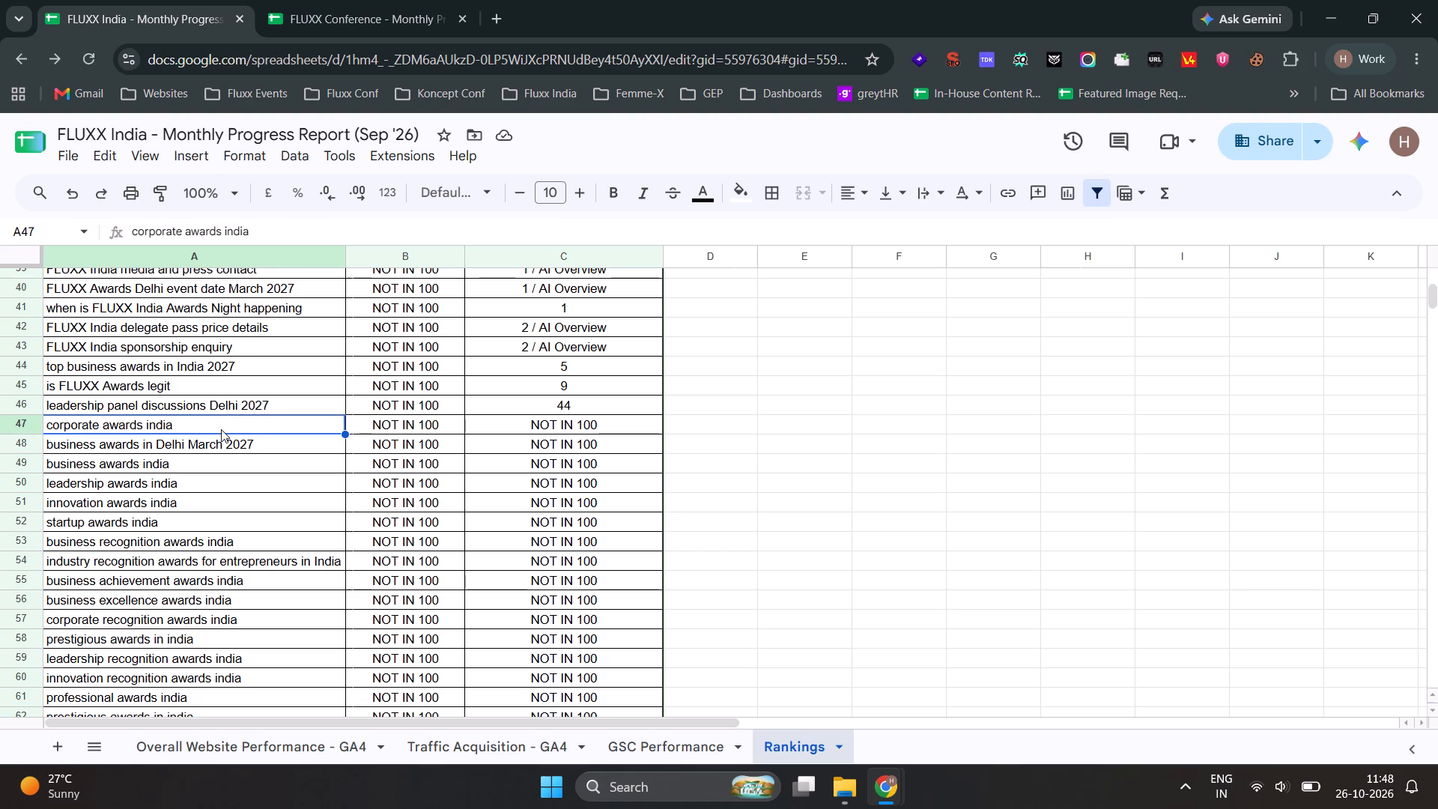
click(245, 452)
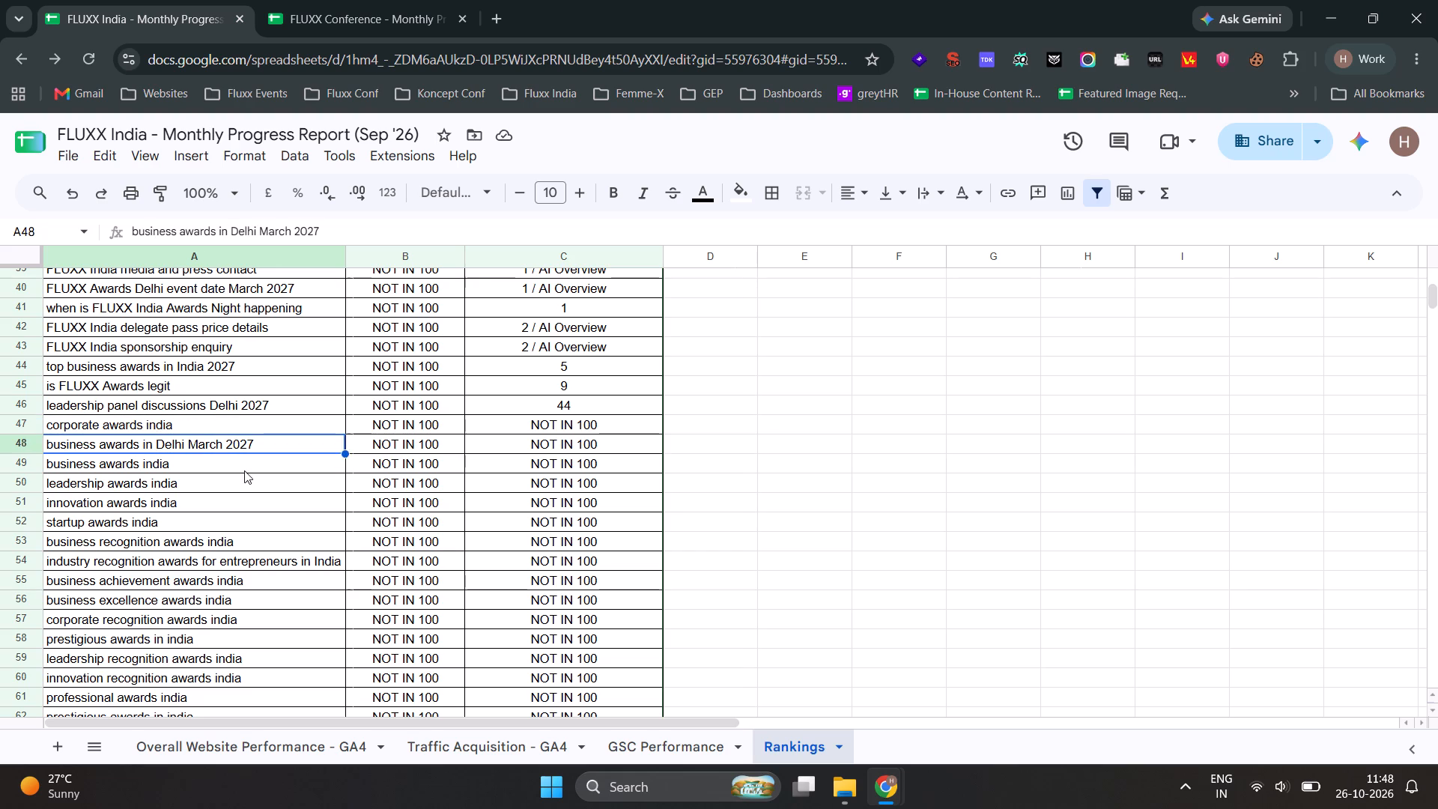
click(245, 476)
click(247, 498)
click(249, 517)
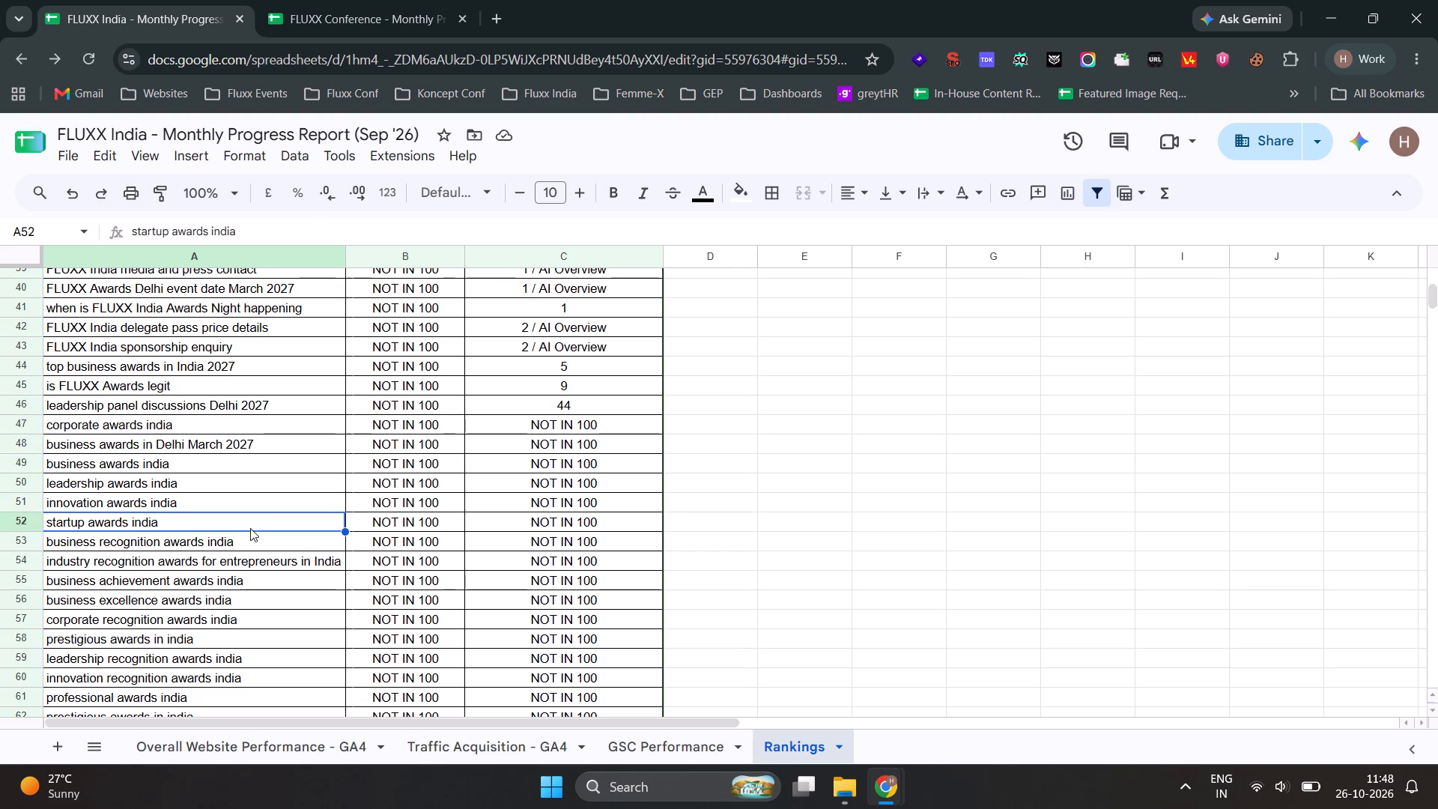
click(246, 505)
click(247, 518)
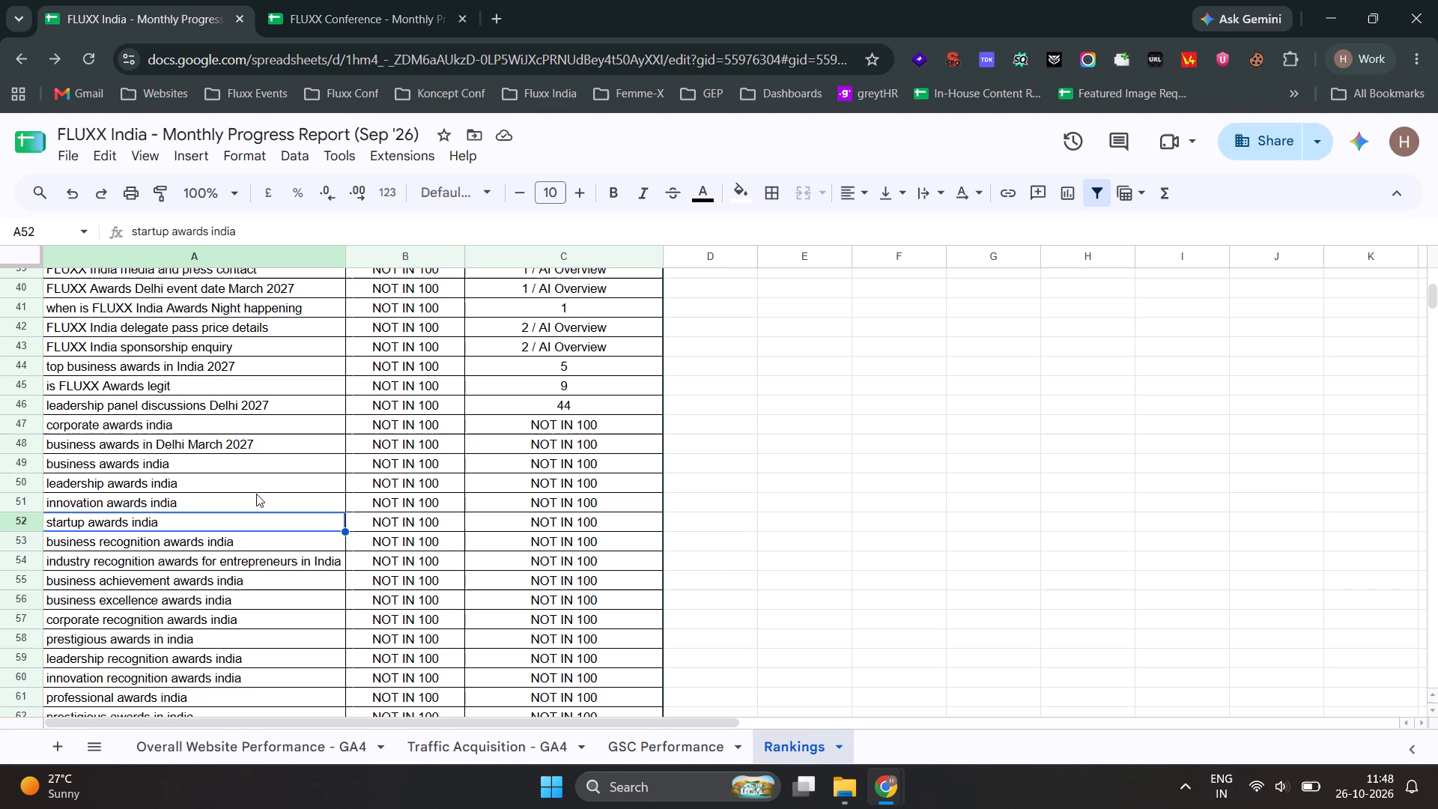
click(246, 543)
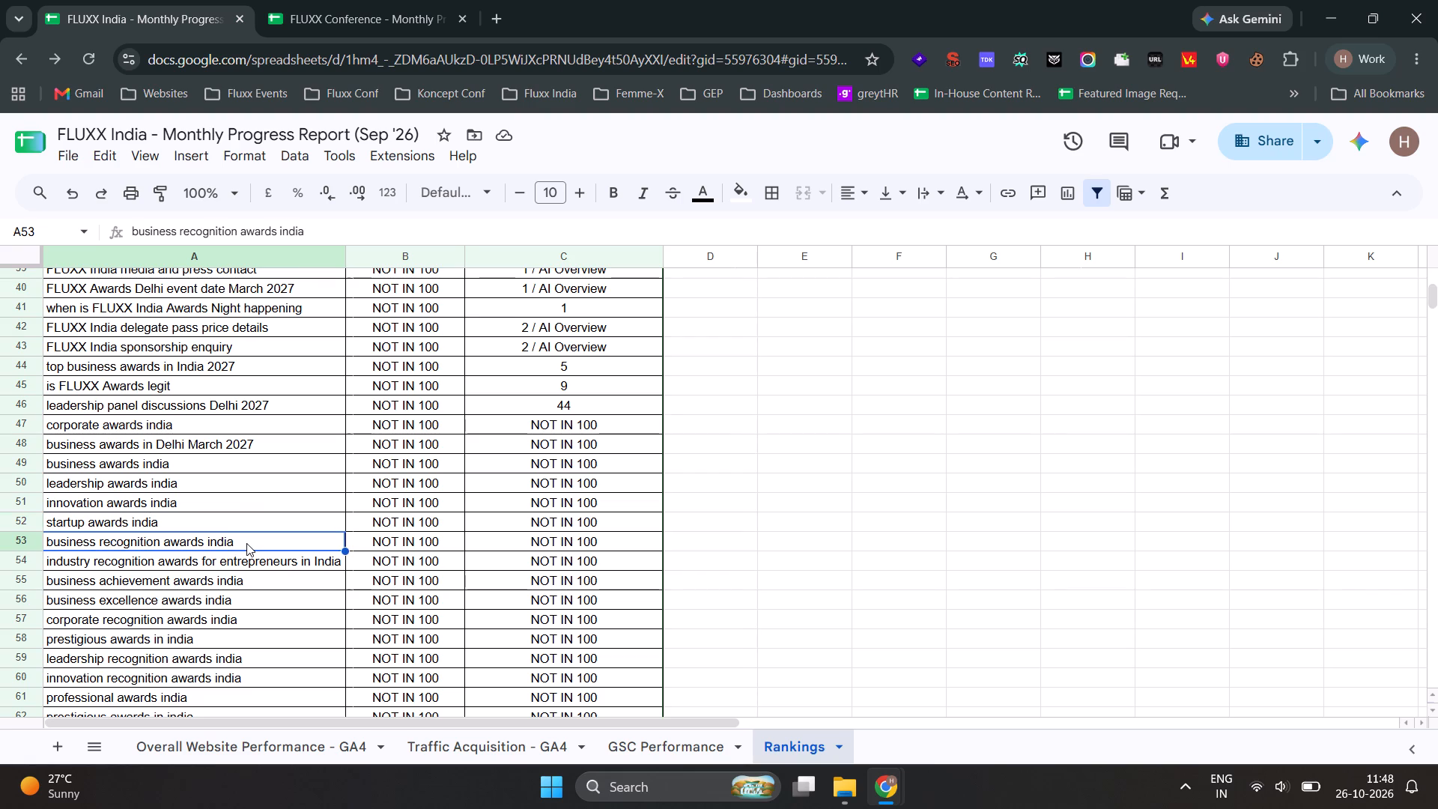
click(238, 521)
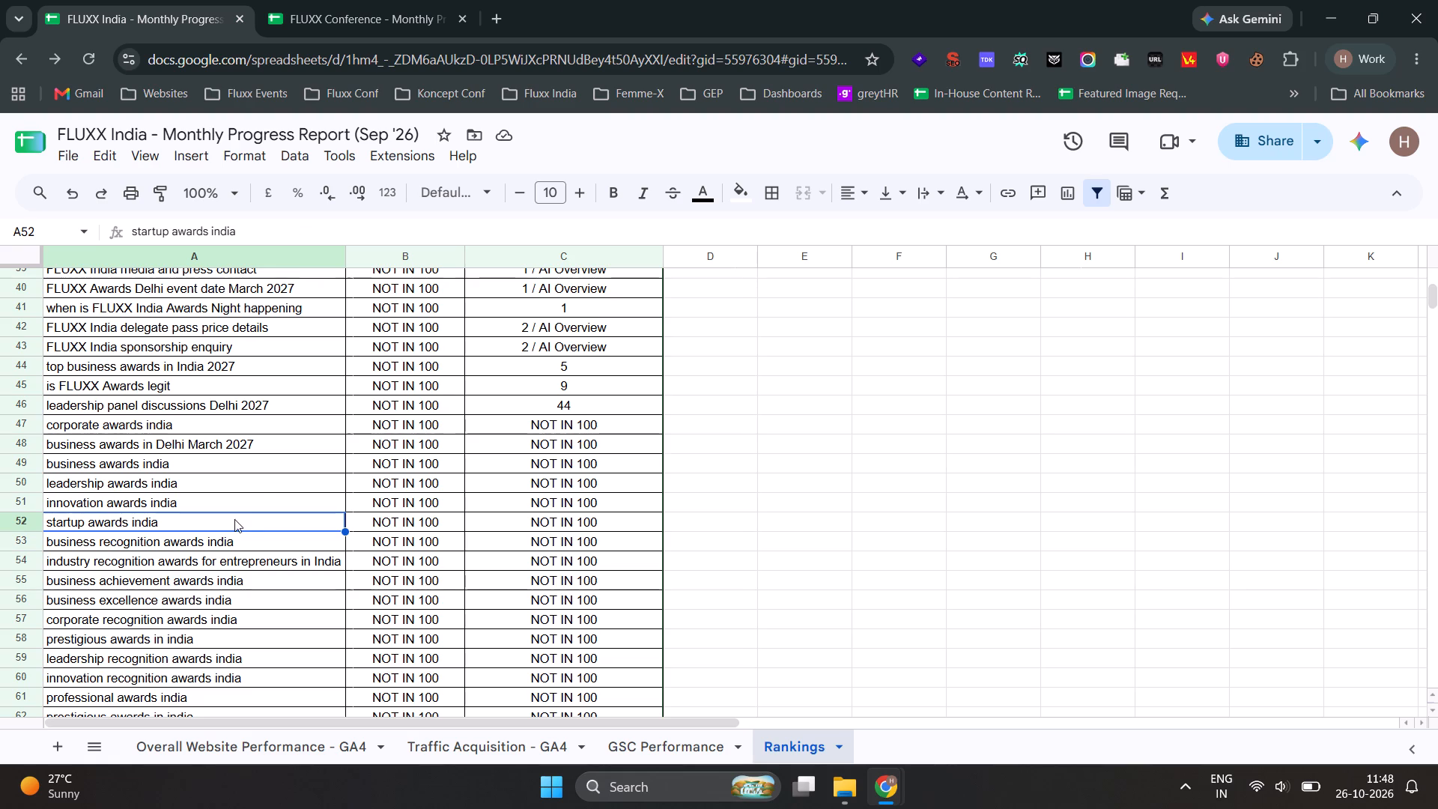
click(257, 490)
click(249, 554)
click(257, 584)
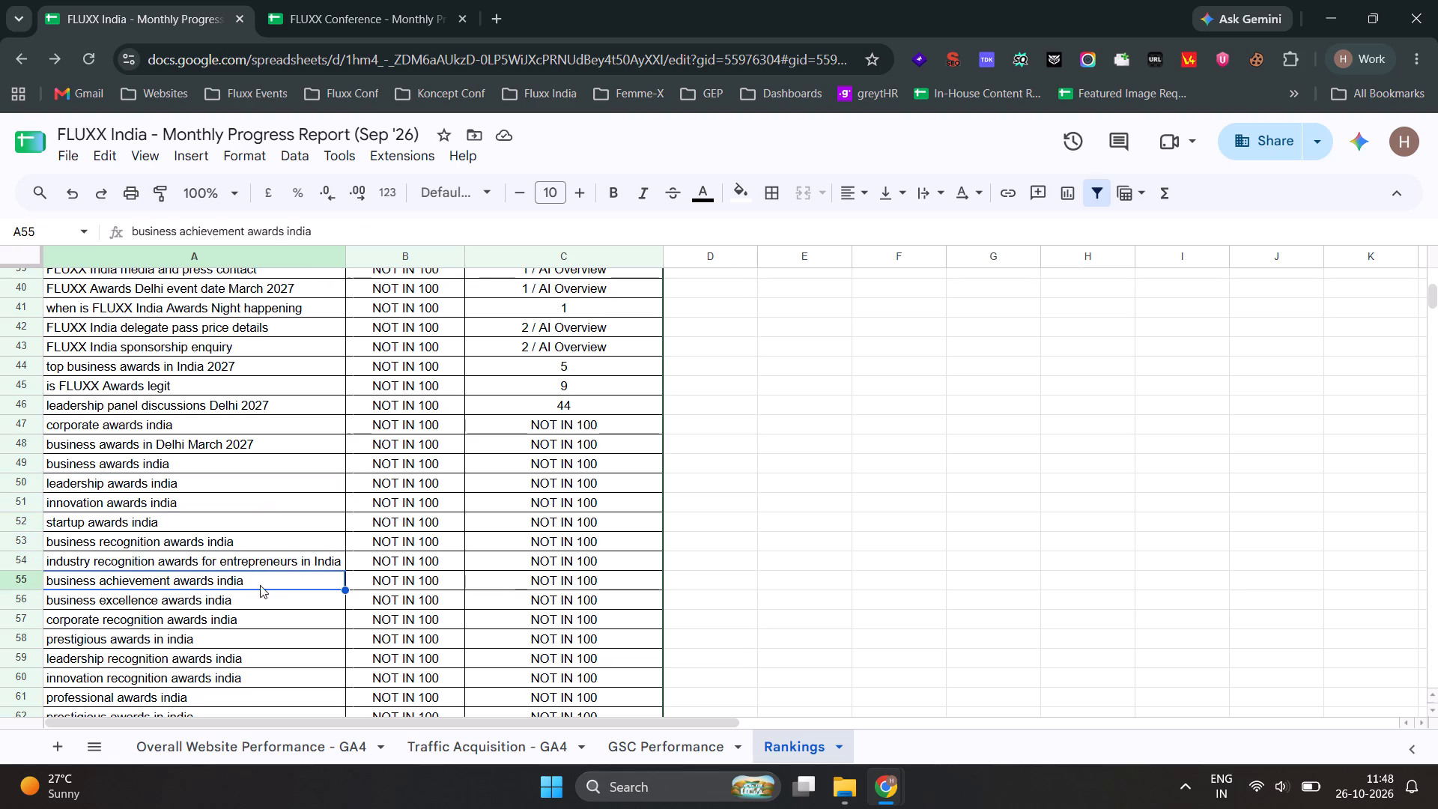
click(260, 600)
click(262, 573)
click(252, 593)
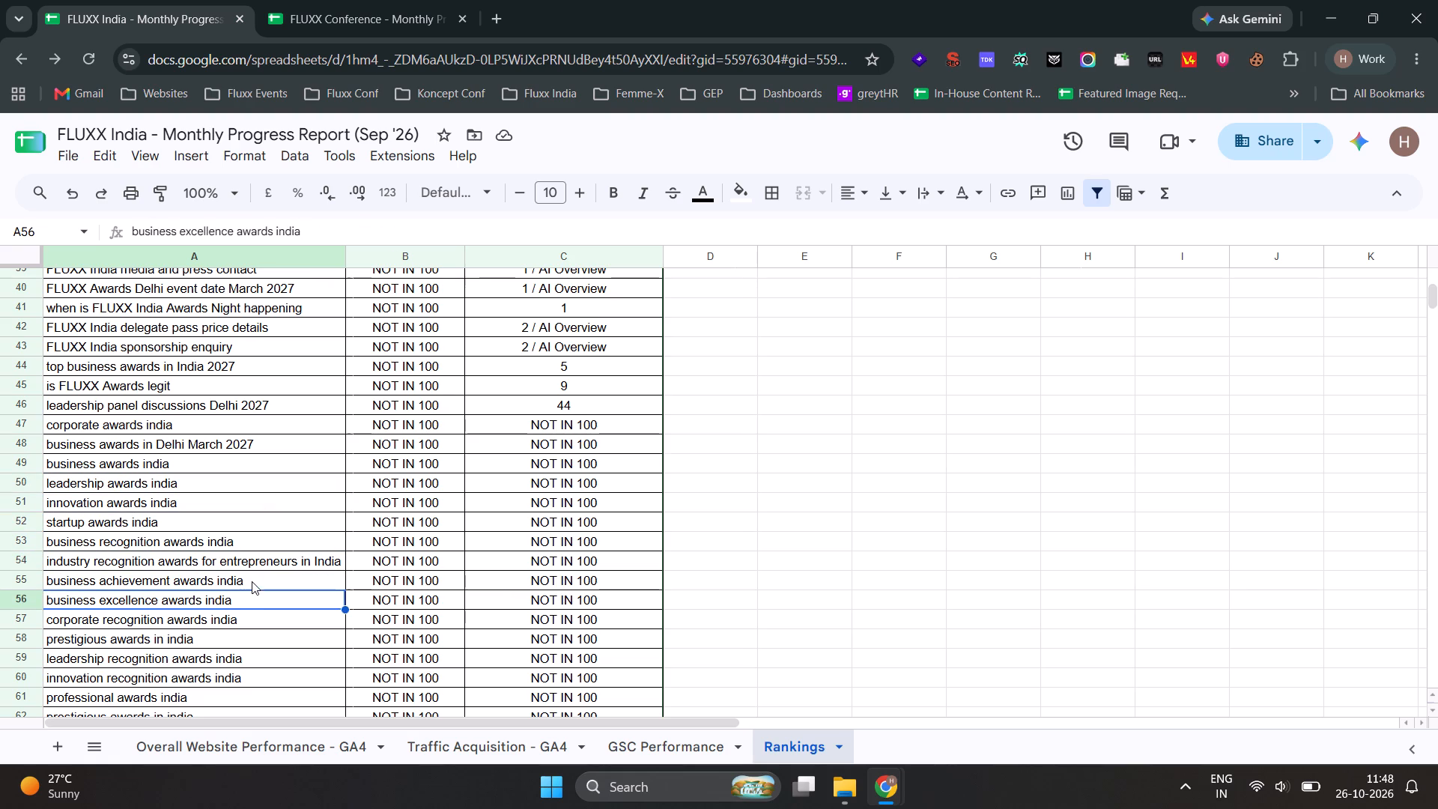
click(269, 539)
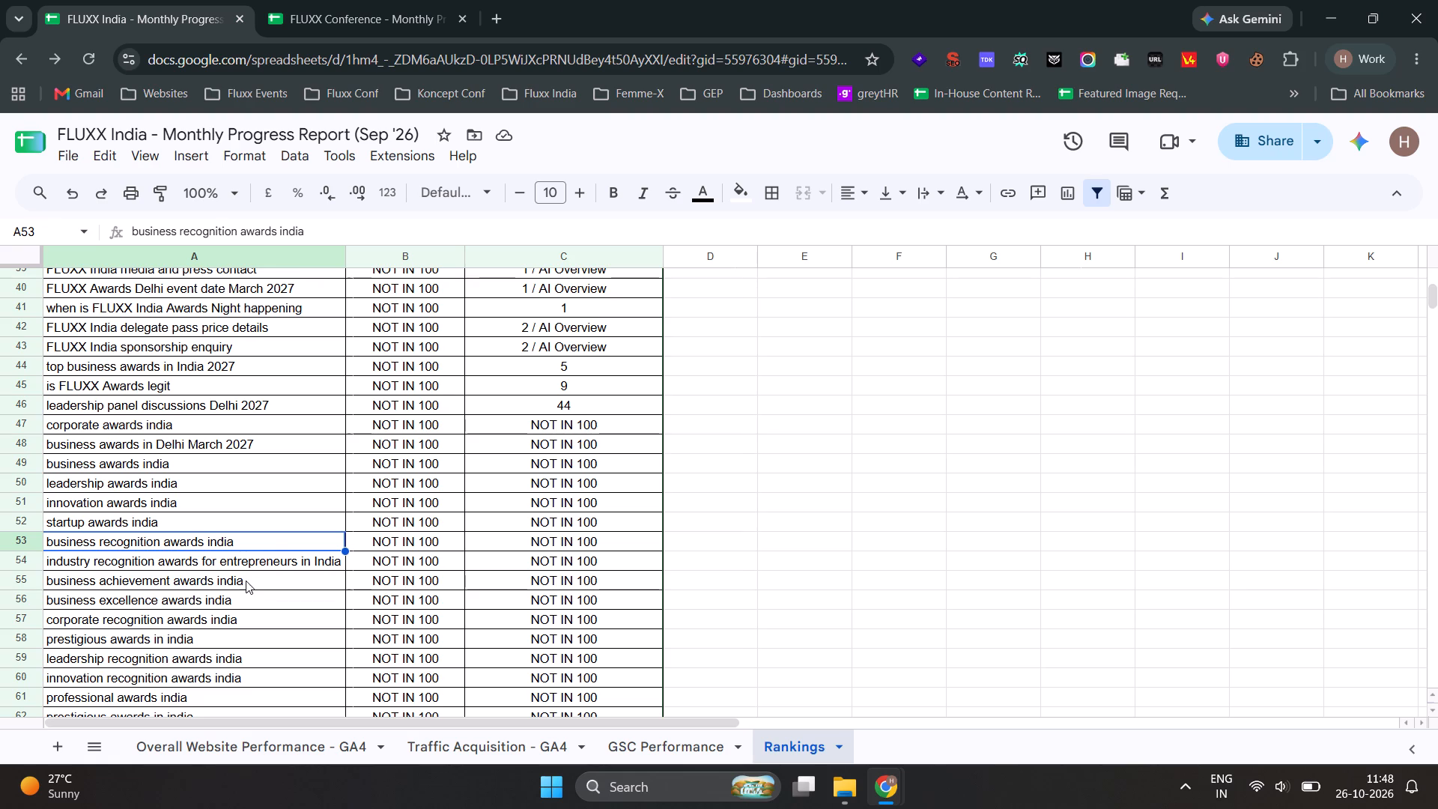
click(246, 581)
Copy the business recognition, business achievement, business excellence and corporate recognition "awards india" keywords into the second FLUXX India On-Site Blog's keywords cell.
click(252, 606)
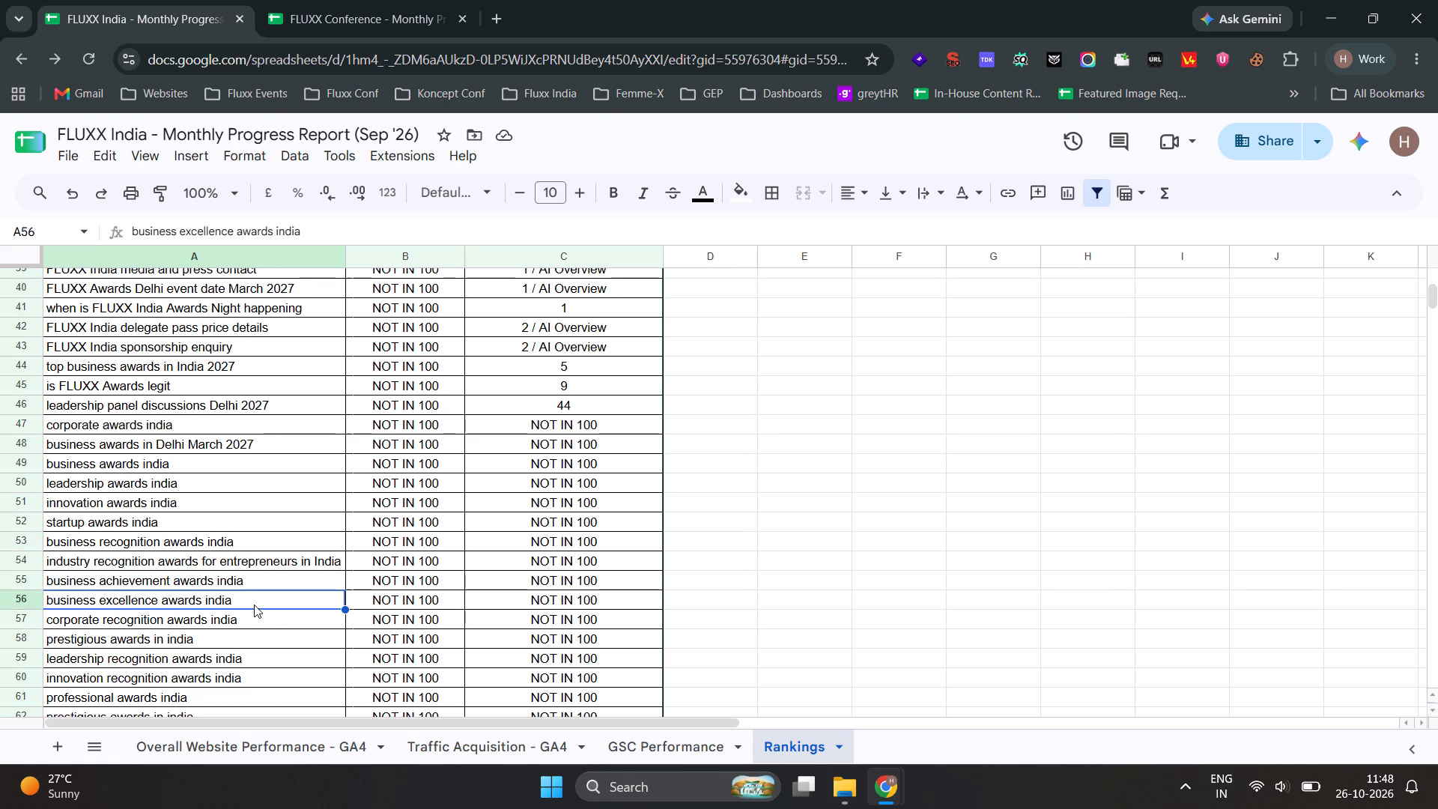
key(ctrl+c)
key(ctrl+c)
key(ctrl+c)
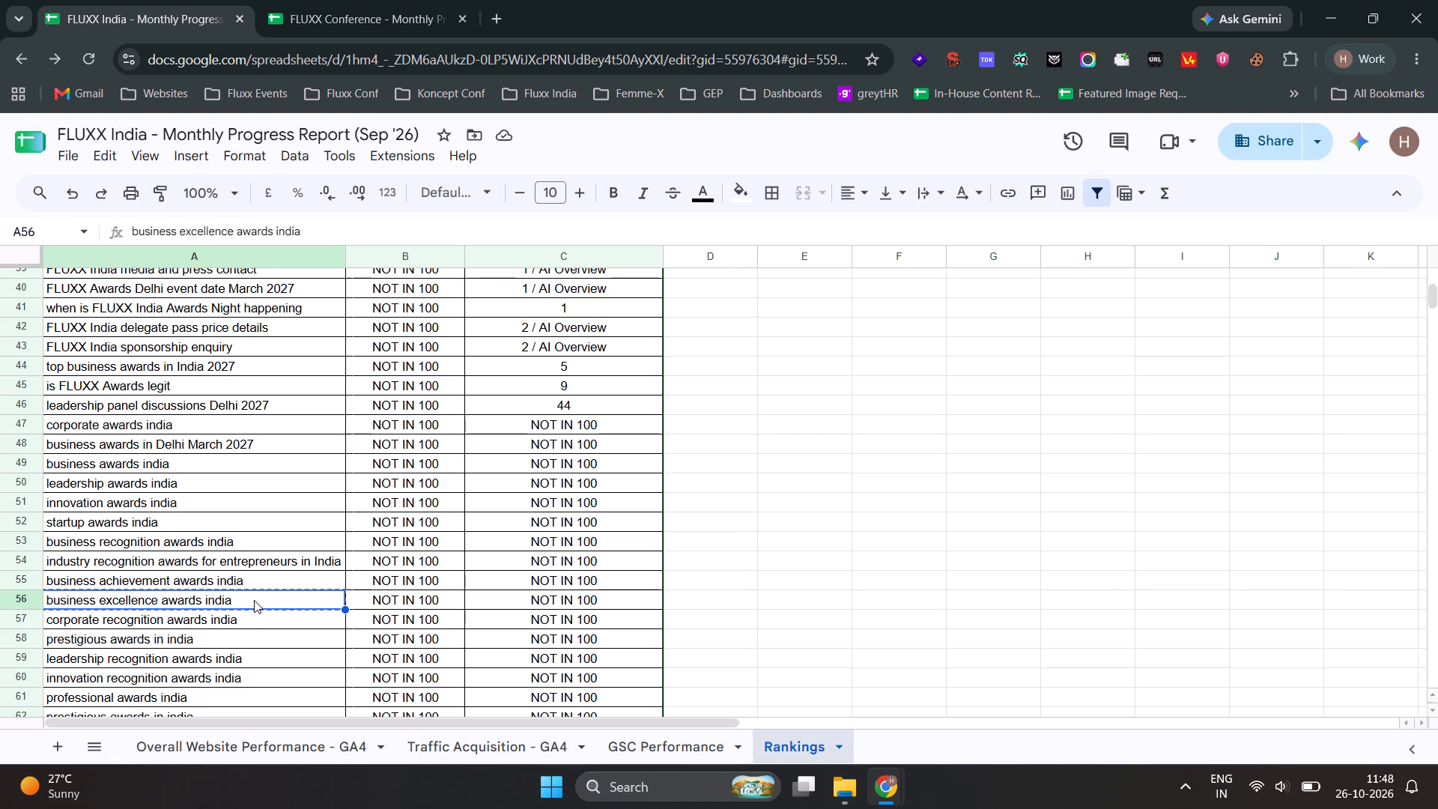
ctrl+click(267, 585)
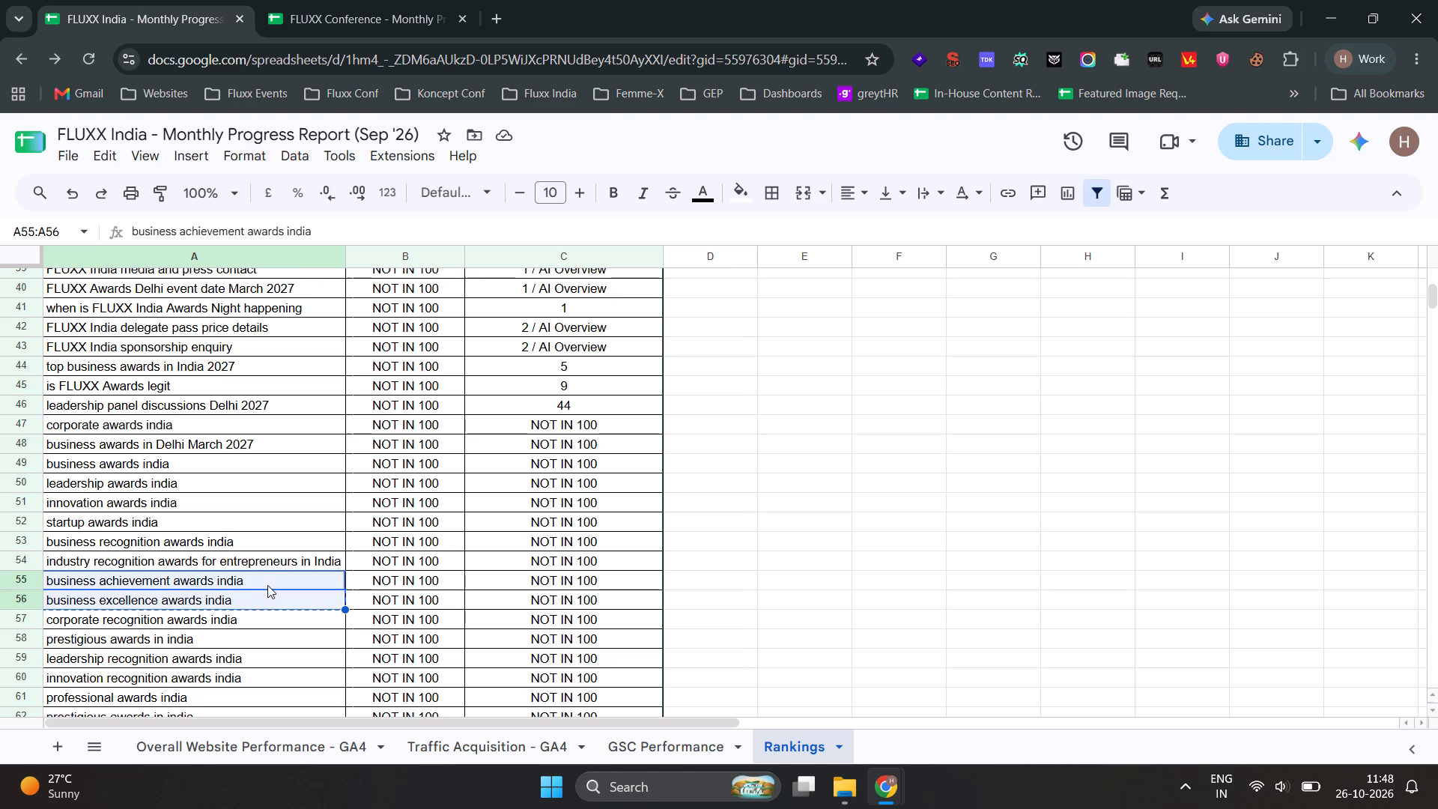
ctrl+click(261, 538)
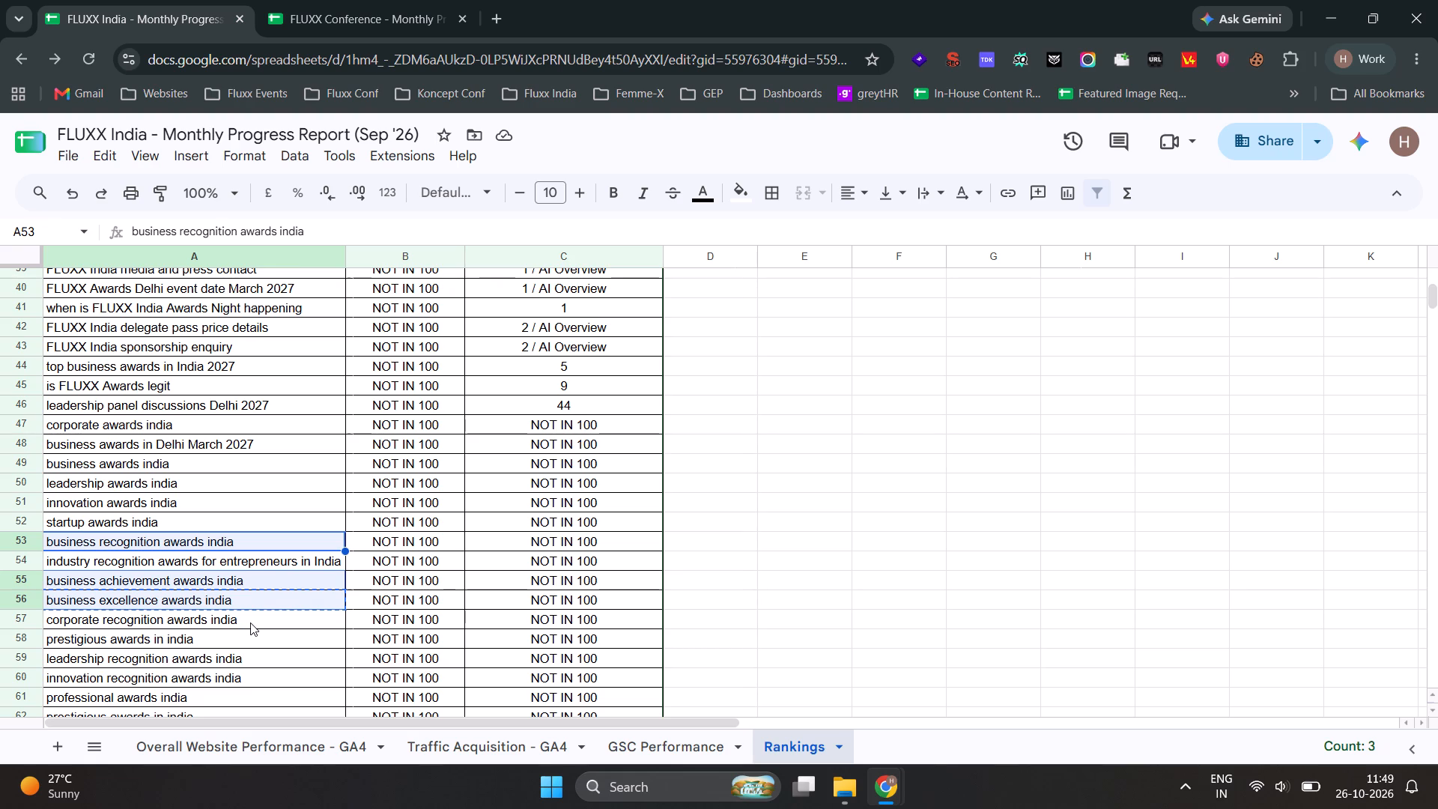
ctrl+click(250, 622)
key(ctrl+c)
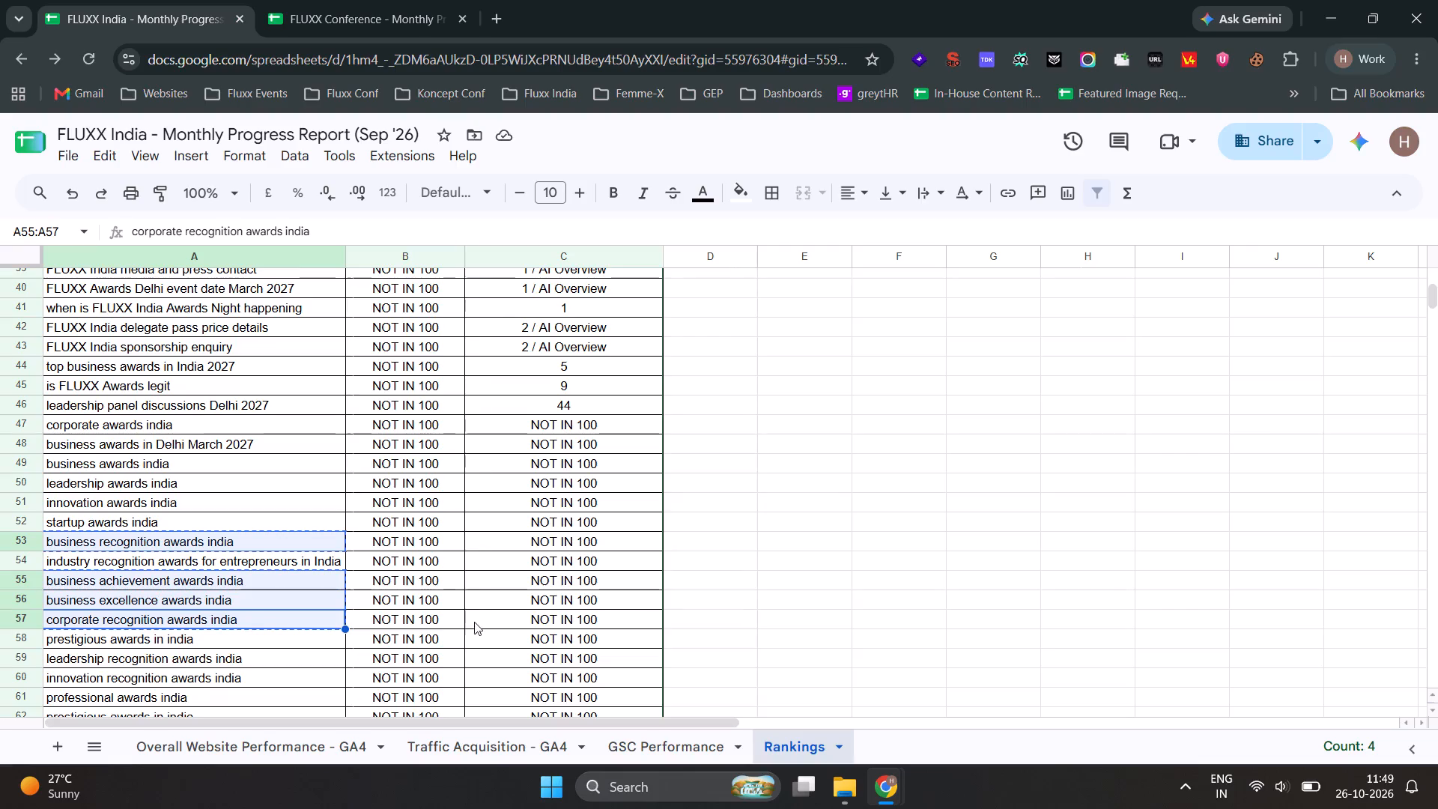
key(ctrl+c)
key(ctrl+c)
key(alt+Tab)
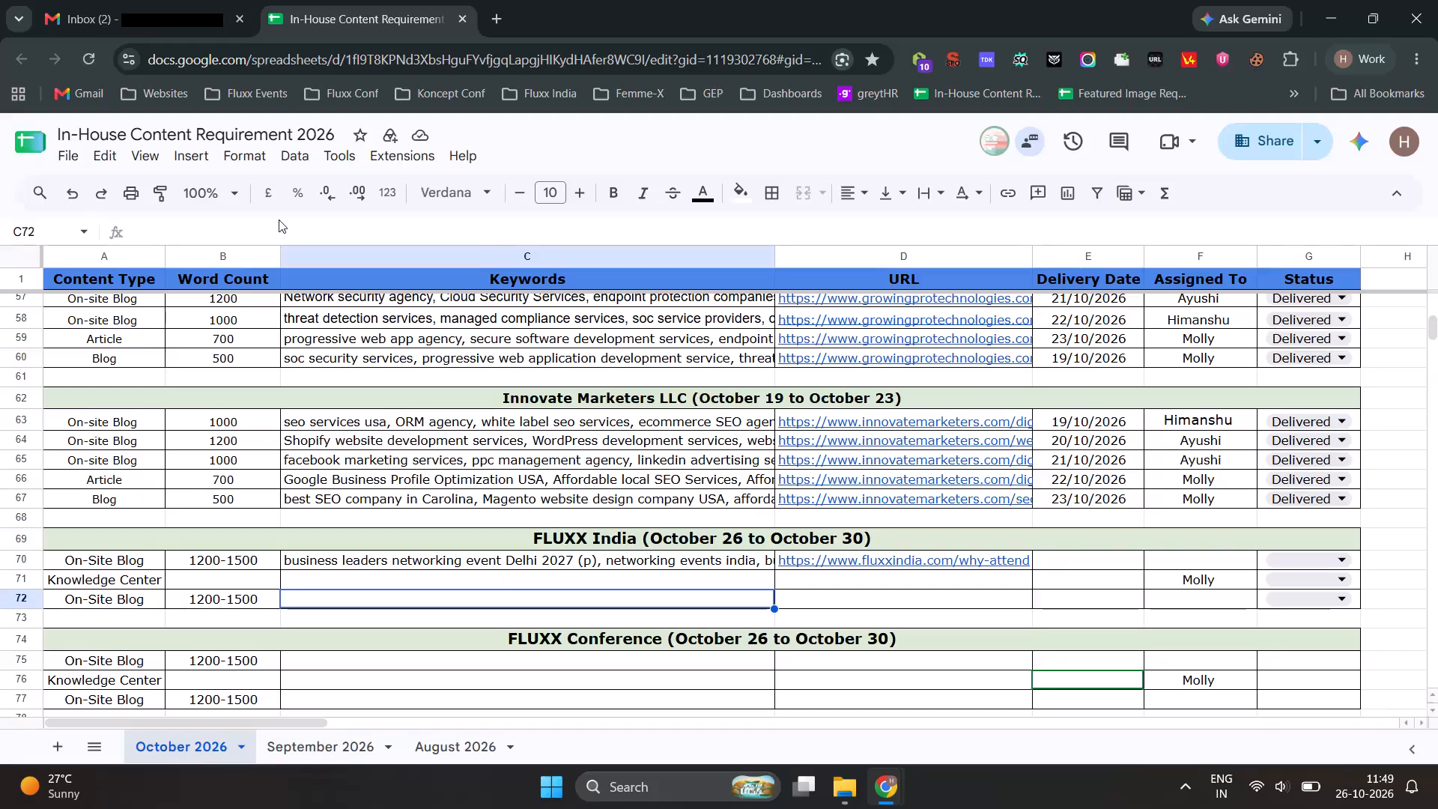
click(334, 232)
key(ctrl+v)
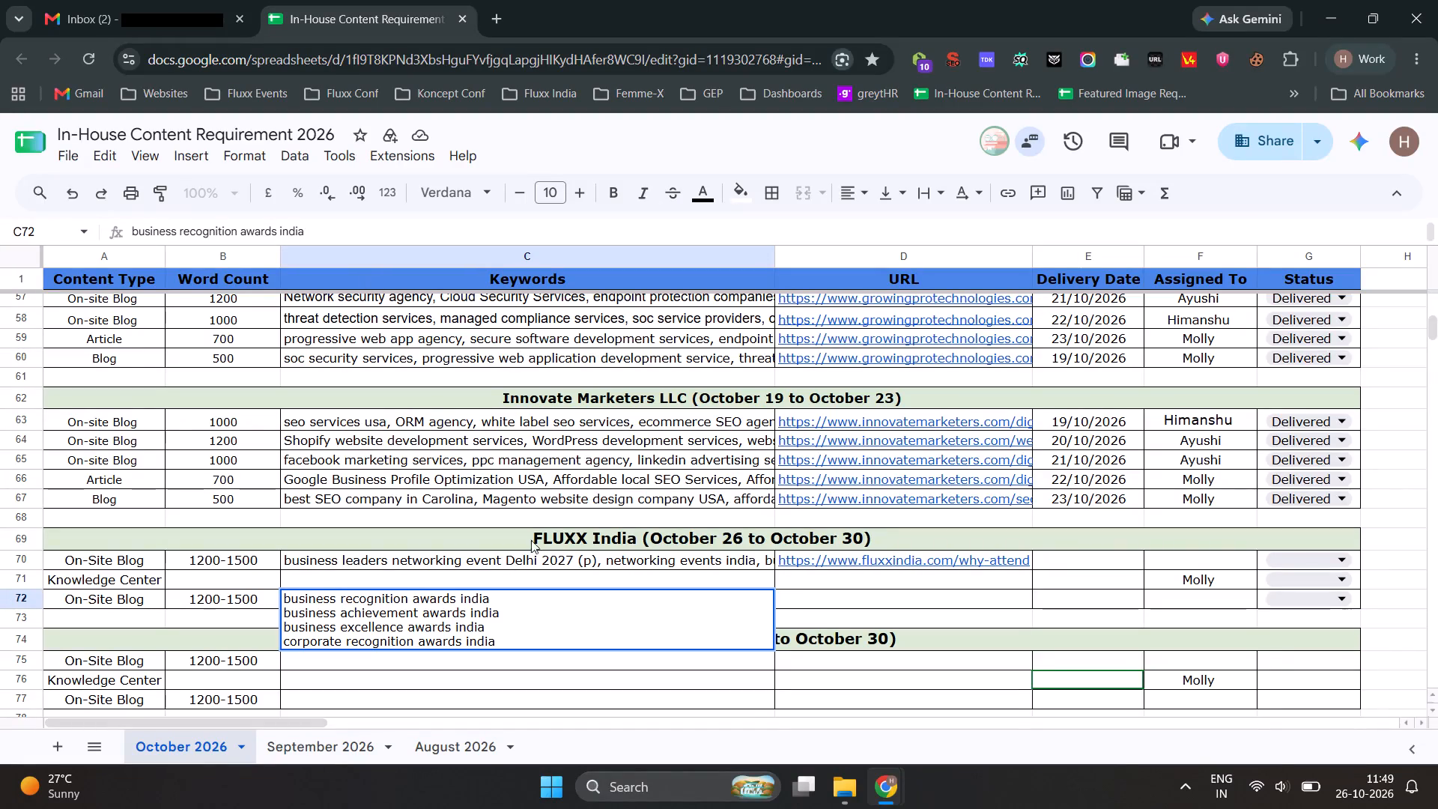
Join "corporate recognition awards india" to the line of "business excellence awards india", separated by a comma.
click(529, 637)
key(ctrl+Left)
key(ctrl+Left)
key(ctrl+Left)
key(ctrl+Left)
key(ctrl+Left)
key(ctrl+Right)
key(BackSpace)
text(,)
key(space)
Cut "business excellence awards india" out of the keyword list and close the line break it leaves.
key(ctrl+Left)
key(ctrl+Left)
key(ctrl+Left)
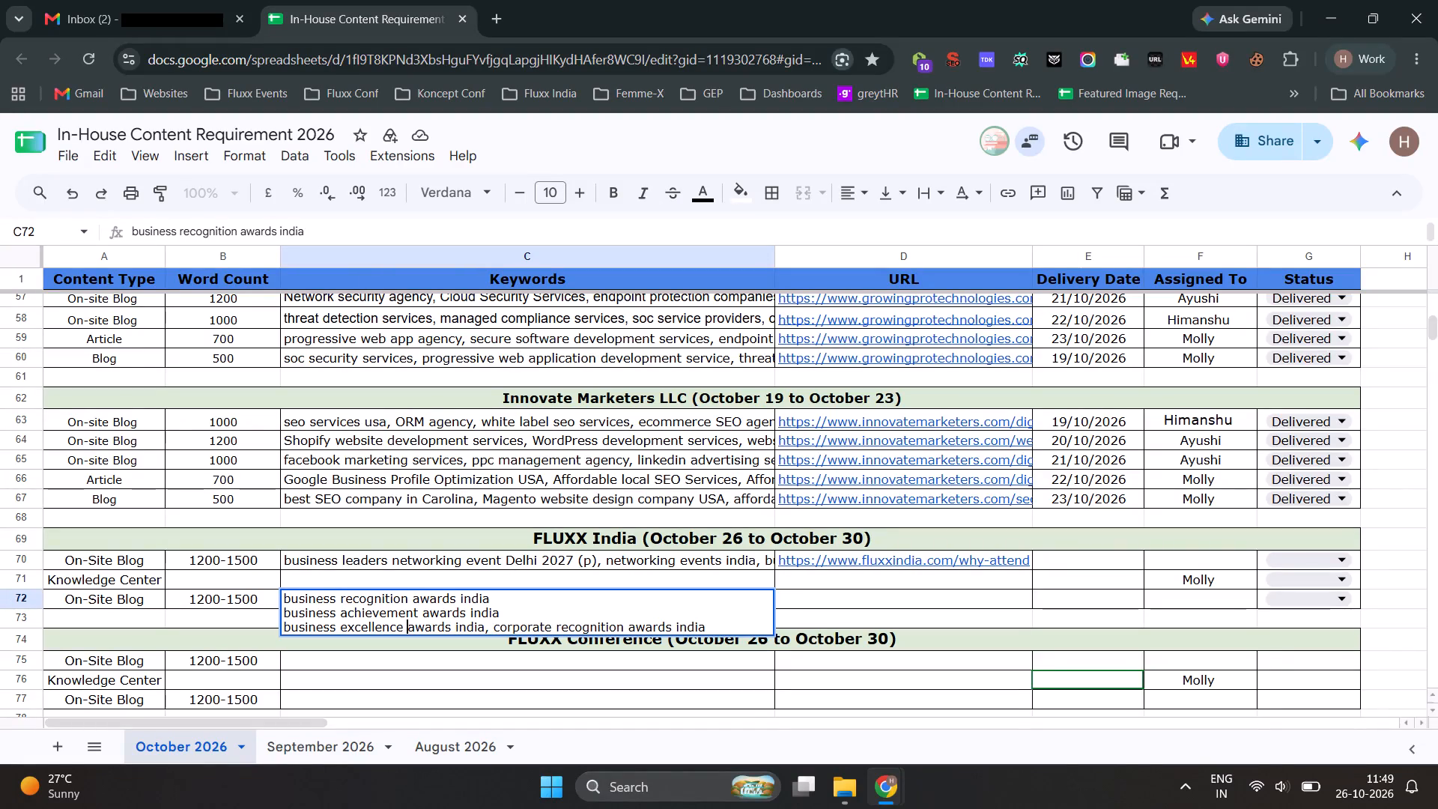
key(ctrl+Left)
key(ctrl+Left)
key(ctrl+Right)
key(ctrl+Right)
key(ctrl+Right)
key(ctrl+Right)
key(ctrl+shift+Left)
key(ctrl+shift+Left)
key(ctrl+shift+Left)
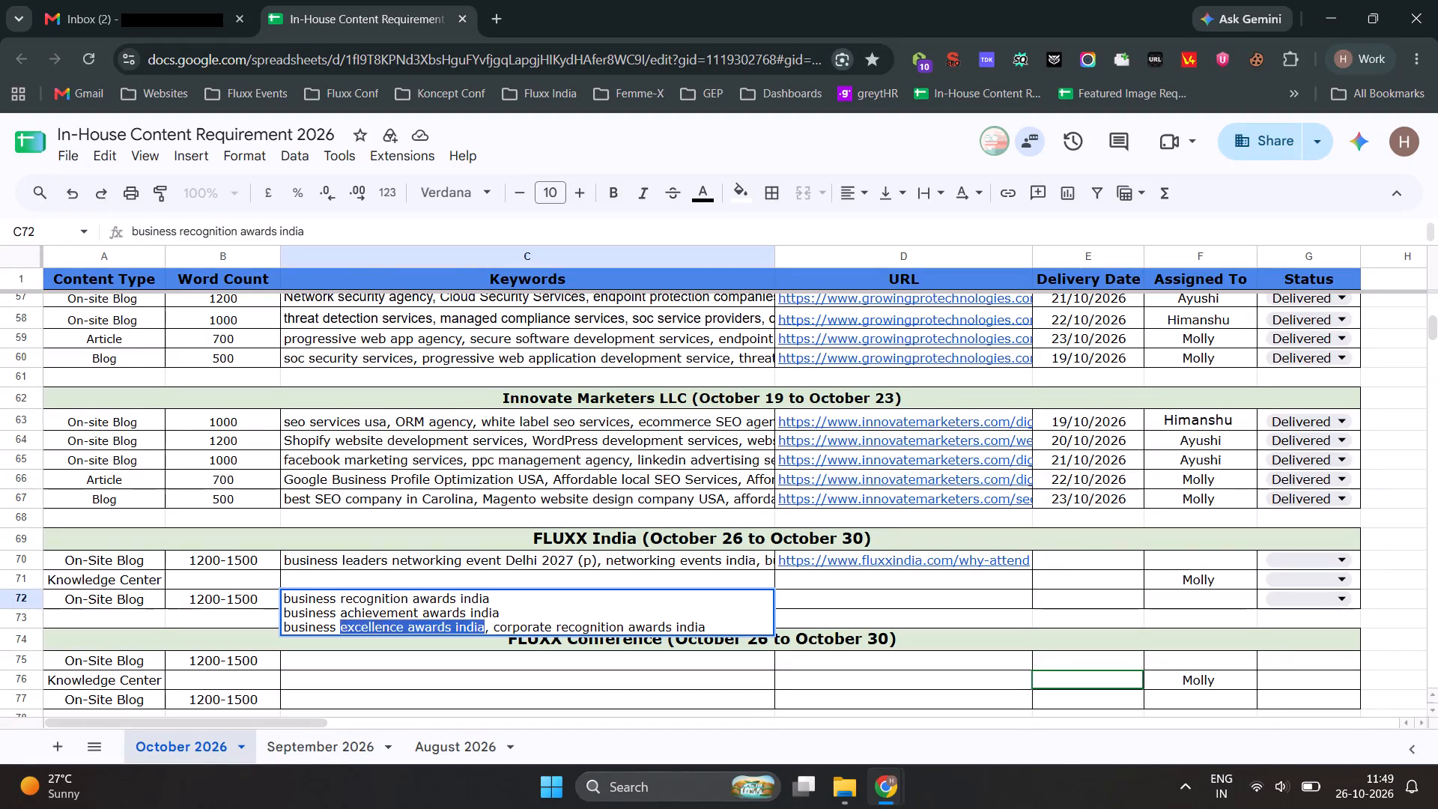
key(ctrl+shift+Left)
key(ctrl+shift+Left)
key(ctrl+shift+Right)
key(ctrl+shift+Right)
key(ctrl+shift+Left)
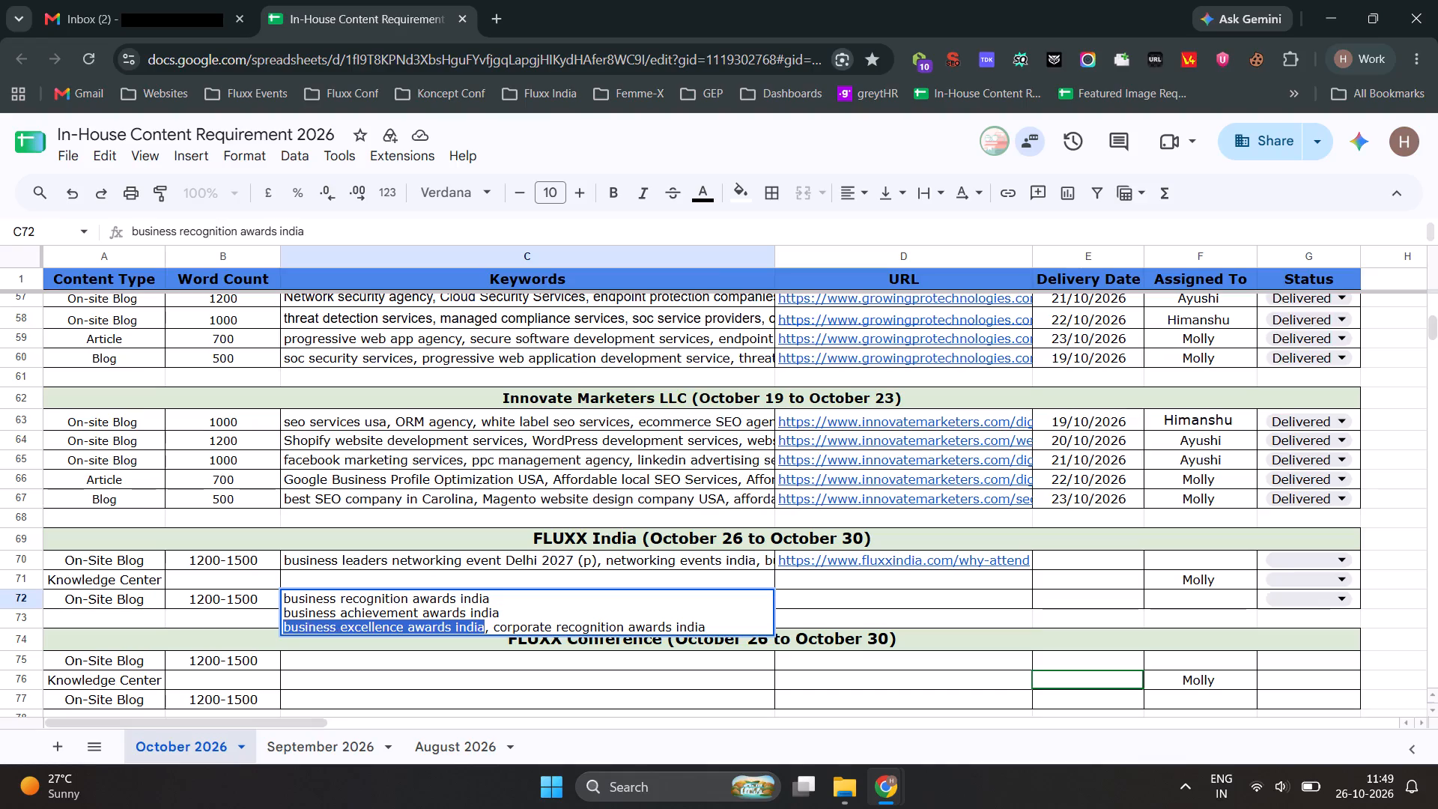
key(ctrl+x)
key(BackSpace)
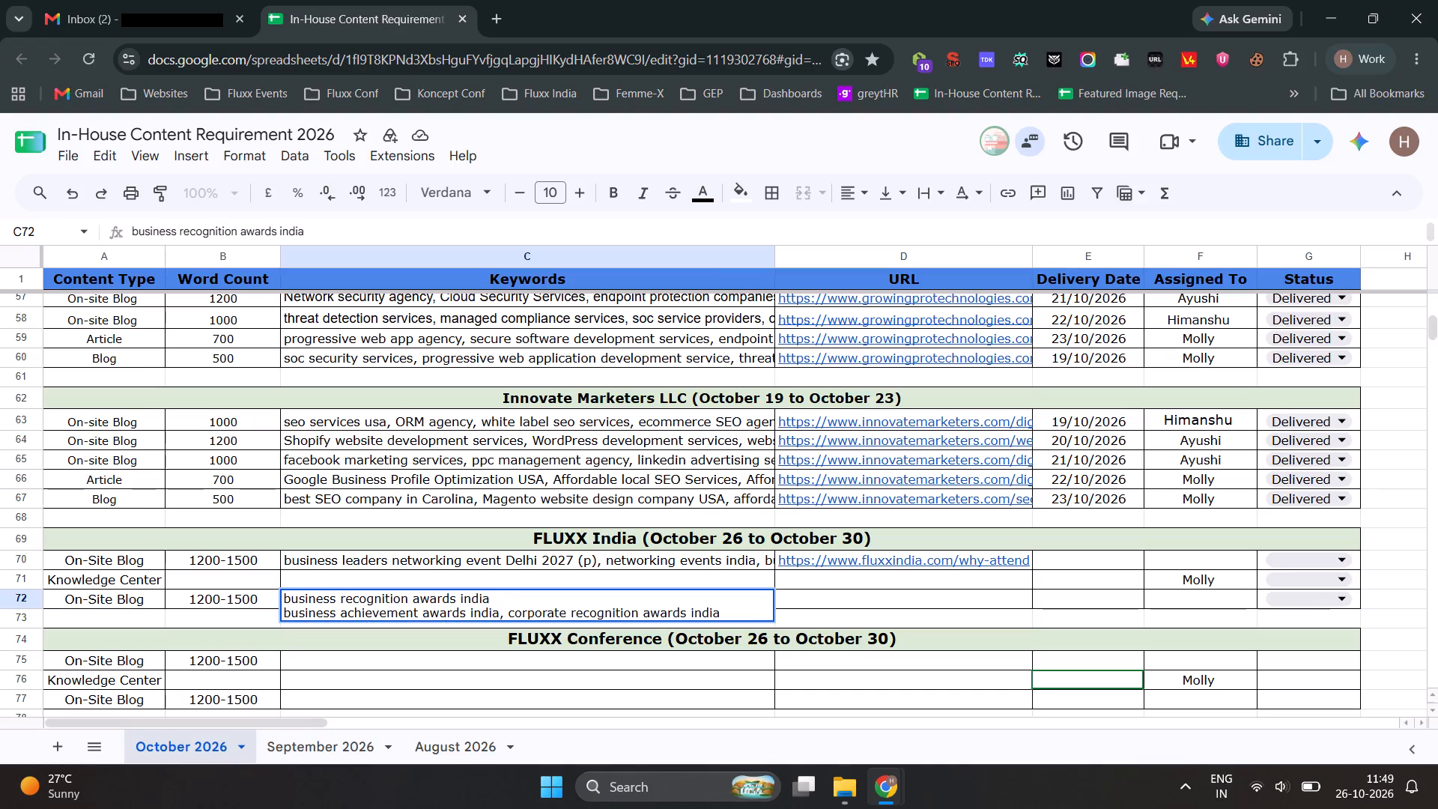
Join "business recognition awards india" and "business achievement awards india" on one line, separated by a comma.
key(ctrl+Left)
key(ctrl+Left)
key(ctrl+Left)
key(ctrl+Left)
key(ctrl+Left)
key(ctrl+Right)
key(BackSpace)
text(,)
key(space)
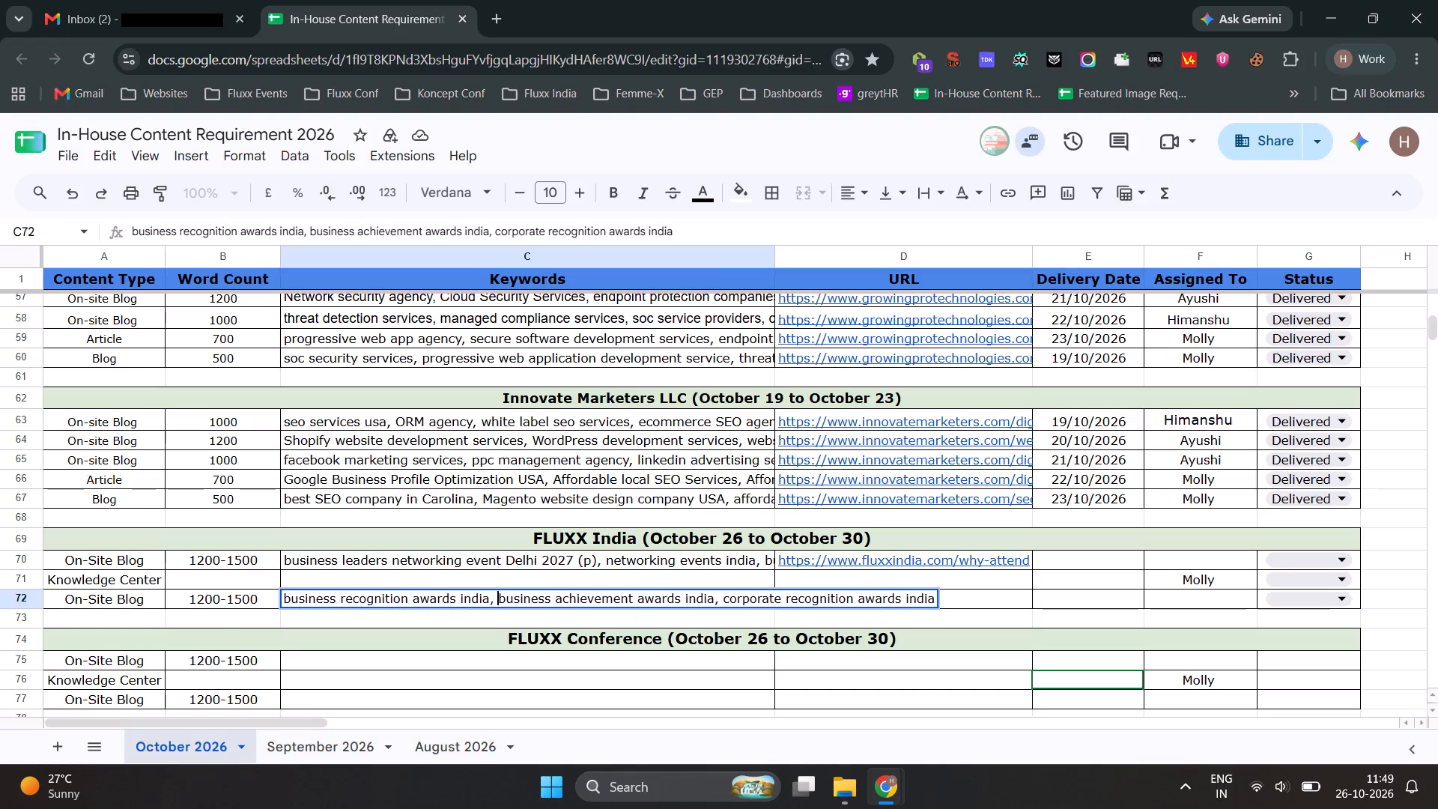
Insert the cut "business excellence awards india" at the start of the keyword list, followed by a comma.
key(ctrl+Left)
key(ctrl+Left)
key(ctrl+Left)
key(ctrl+Left)
key(ctrl+Left)
key(ctrl+Left)
key(ctrl+Left)
key(ctrl+Left)
key(ctrl+Left)
key(ctrl+Left)
key(ctrl+shift+v)
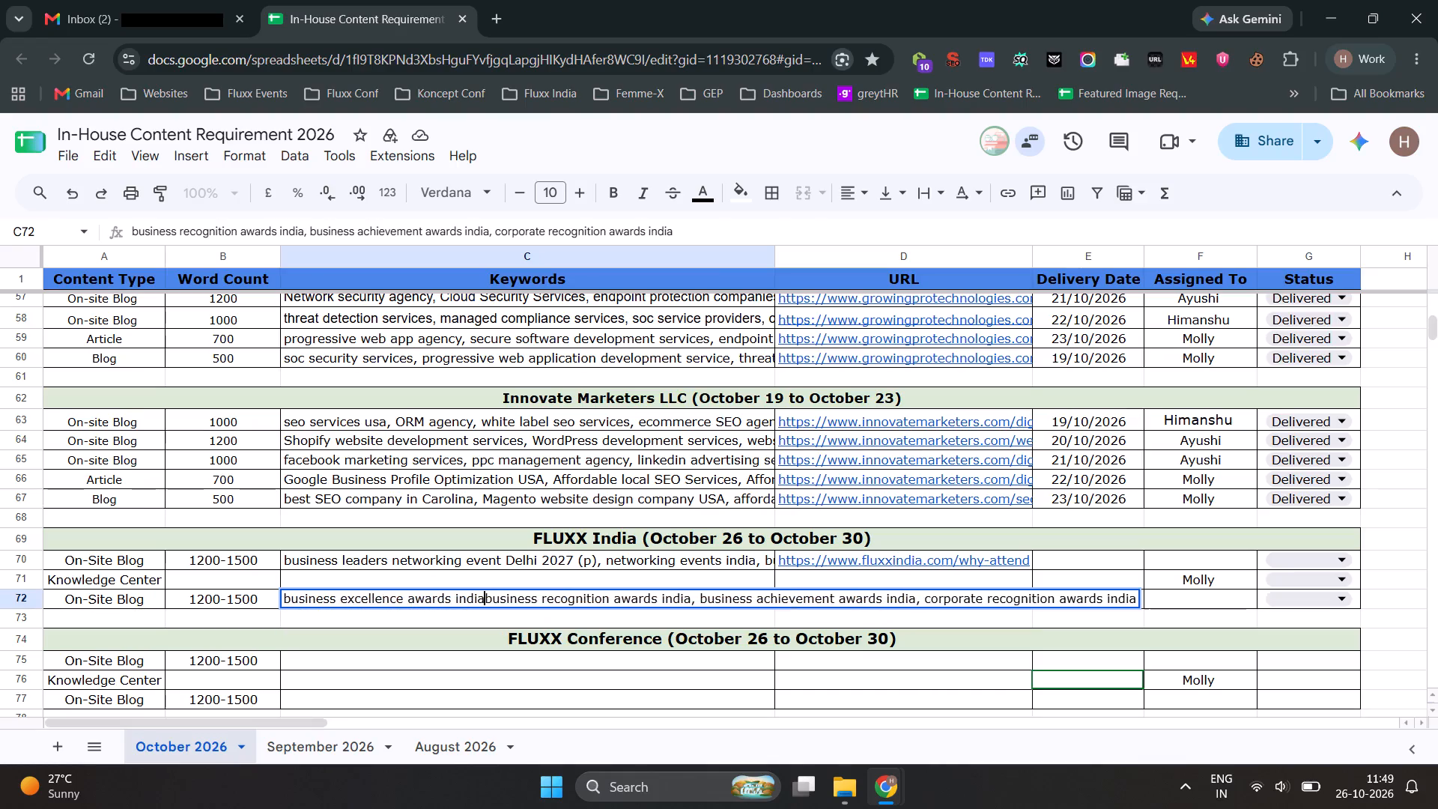
text(,)
key(space)
Mark "business excellence awards india" as primary with (p) and commit the keywords cell.
key(Left)
key(Left)
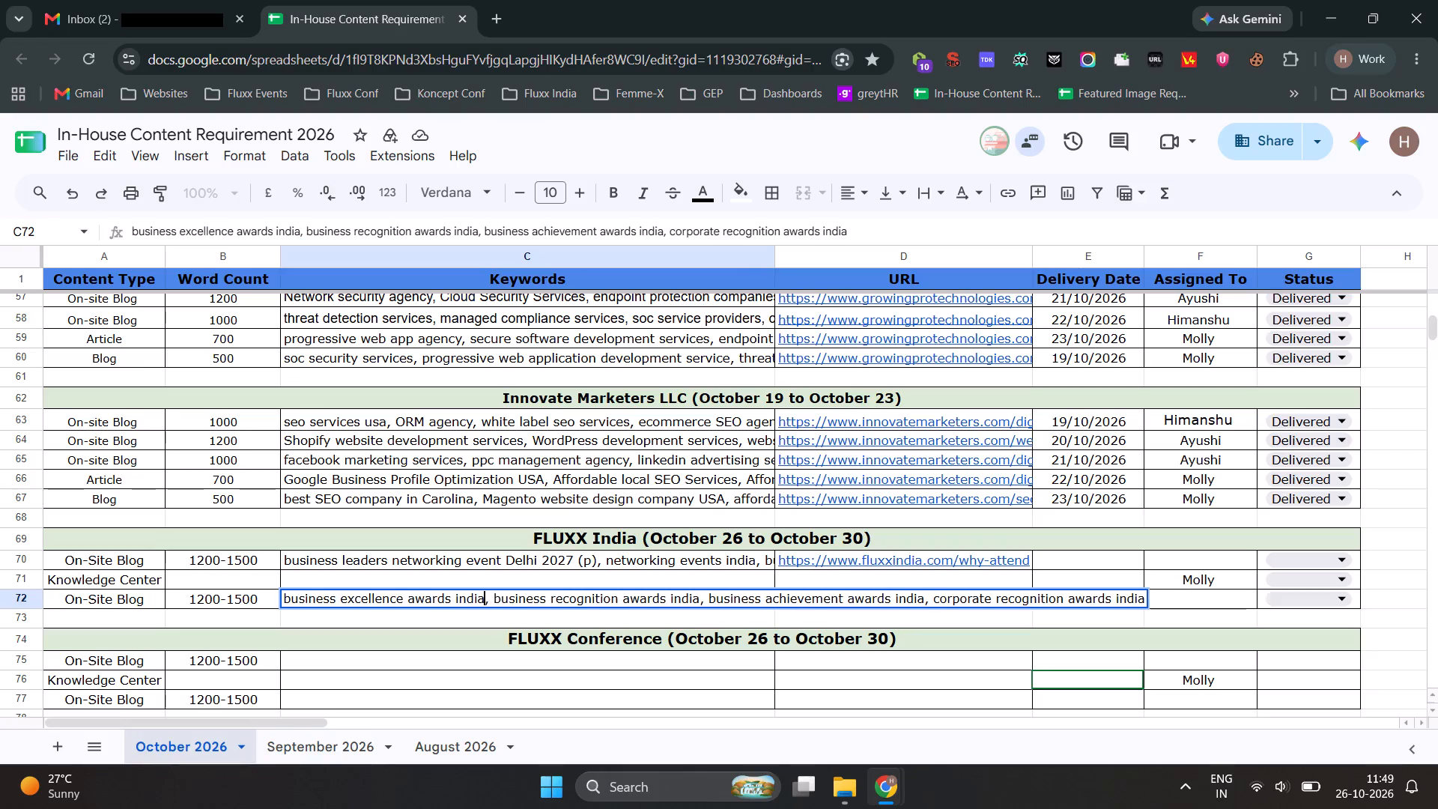
key(space)
text(())
key(Left)
key(p)
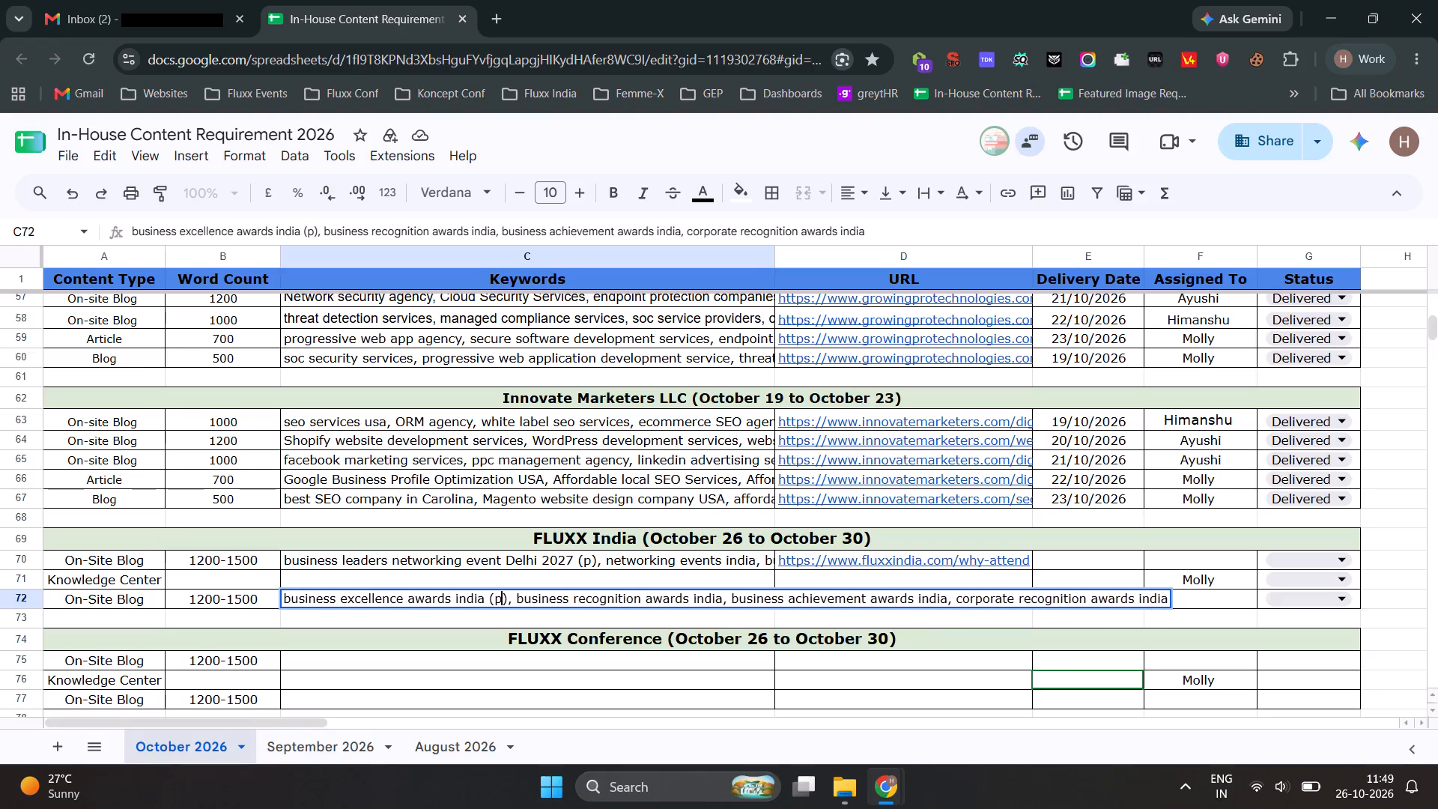
key(Right)
key(Right)
key(Right)
key(Right)
key(Right)
key(Right)
key(Right)
key(Right)
key(Right)
key(Right)
key(Right)
key(Right)
key(Right)
key(Right)
key(Right)
key(Right)
key(Right)
key(Right)
key(Right)
key(Right)
key(Return)
Find "business excel" in the Keywords Sheet for Fluxx India and copy its /about URL into the second On-Site Blog's URL cell as plain values.
key(Up)
key(Right)
key(Right)
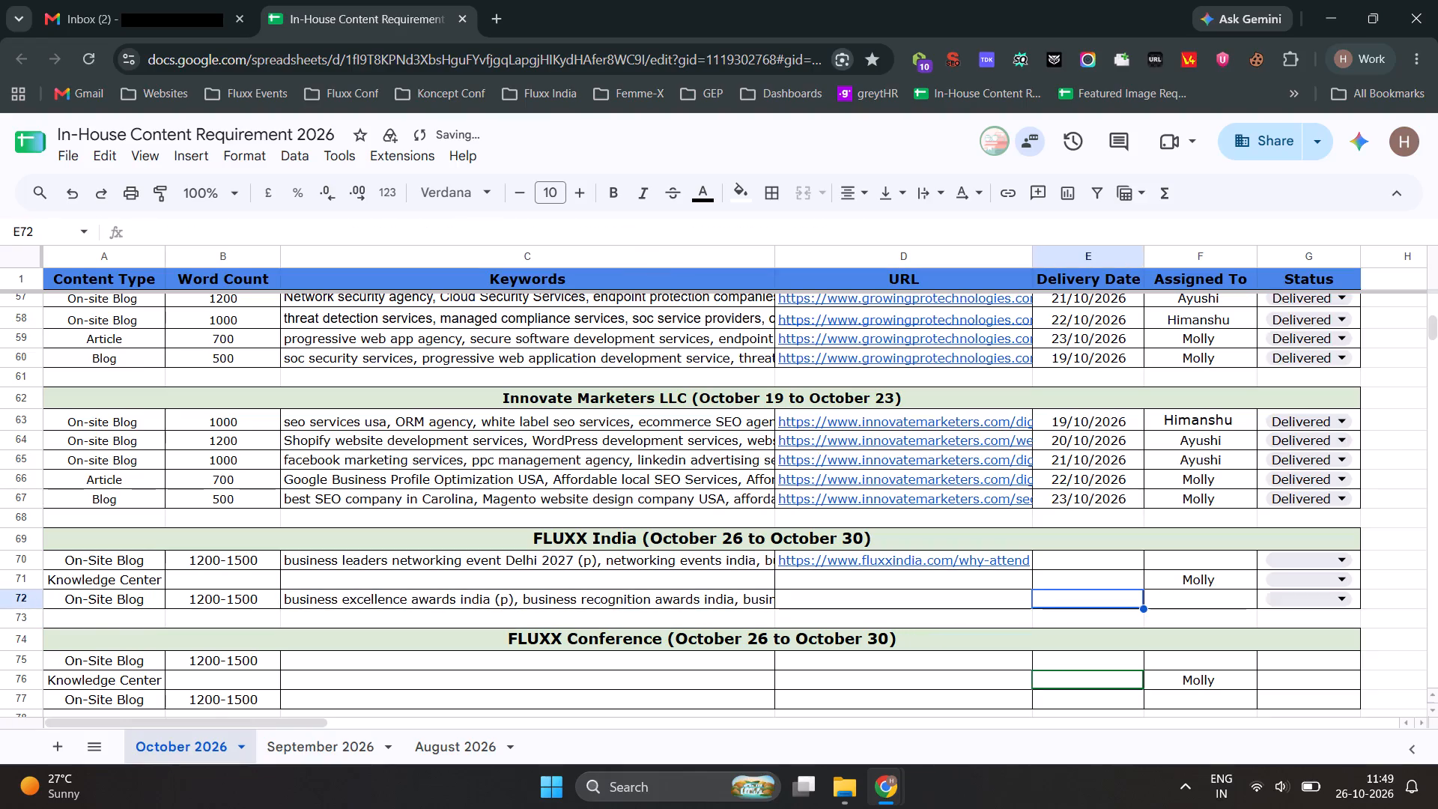
key(Left)
key(alt+Tab)
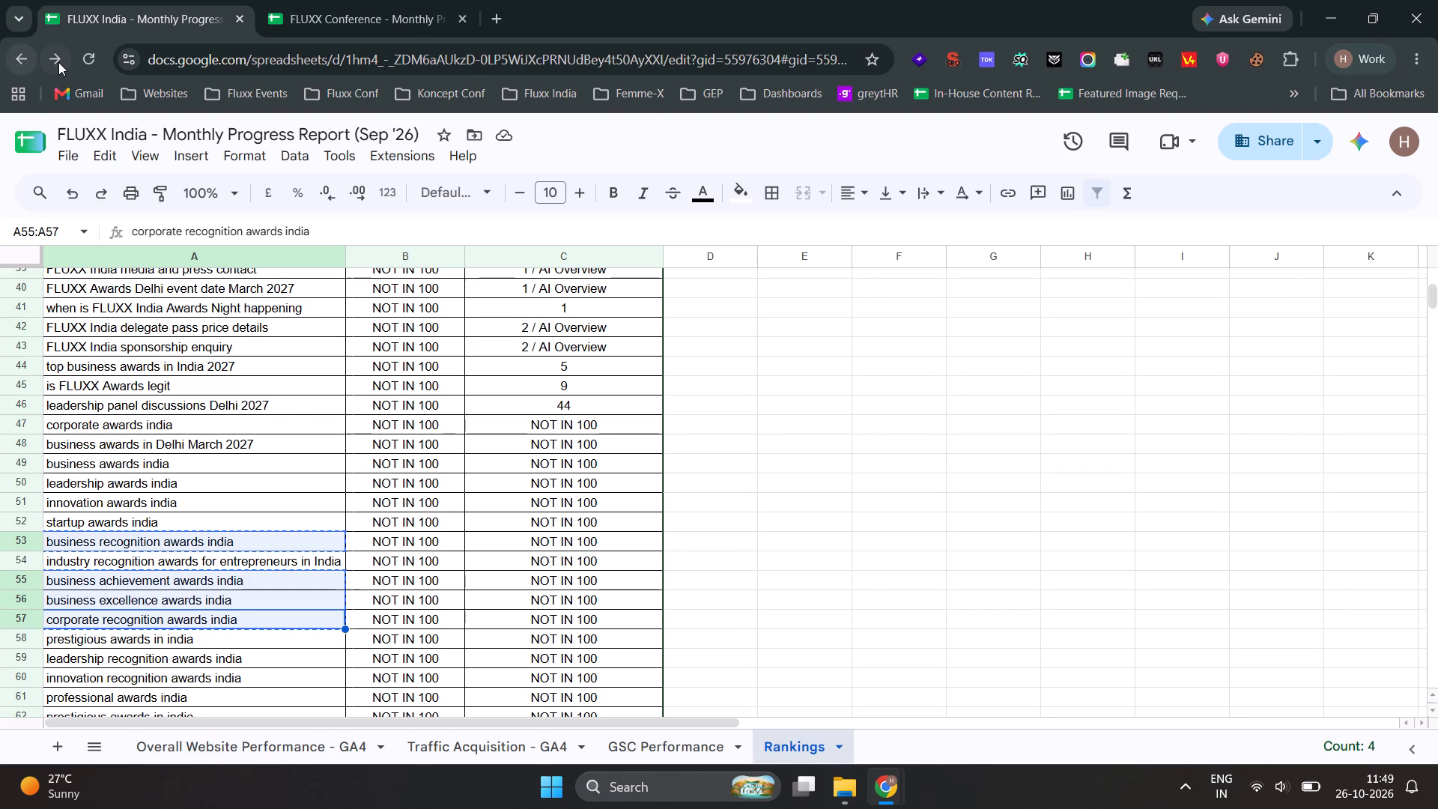
click(58, 62)
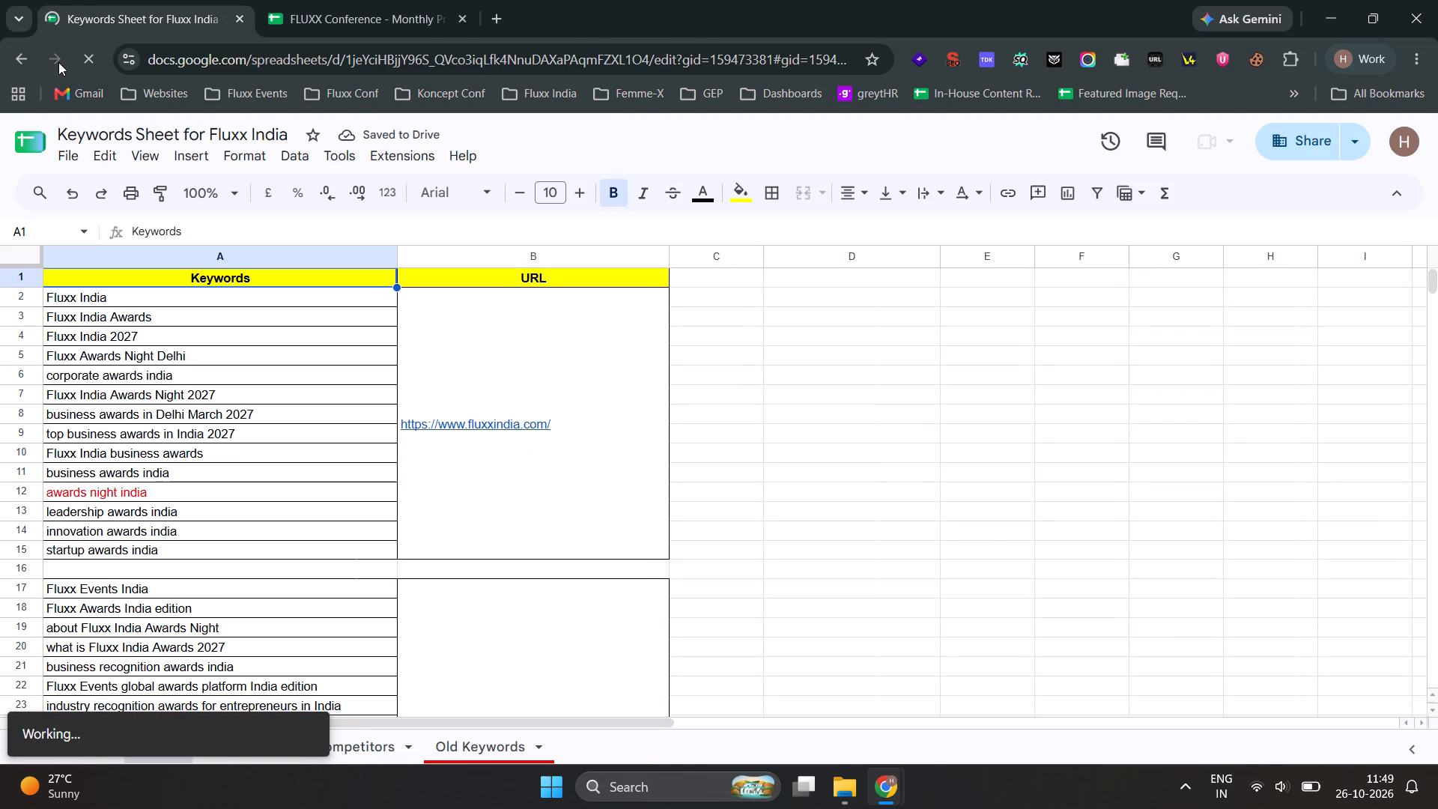
key(ctrl+f)
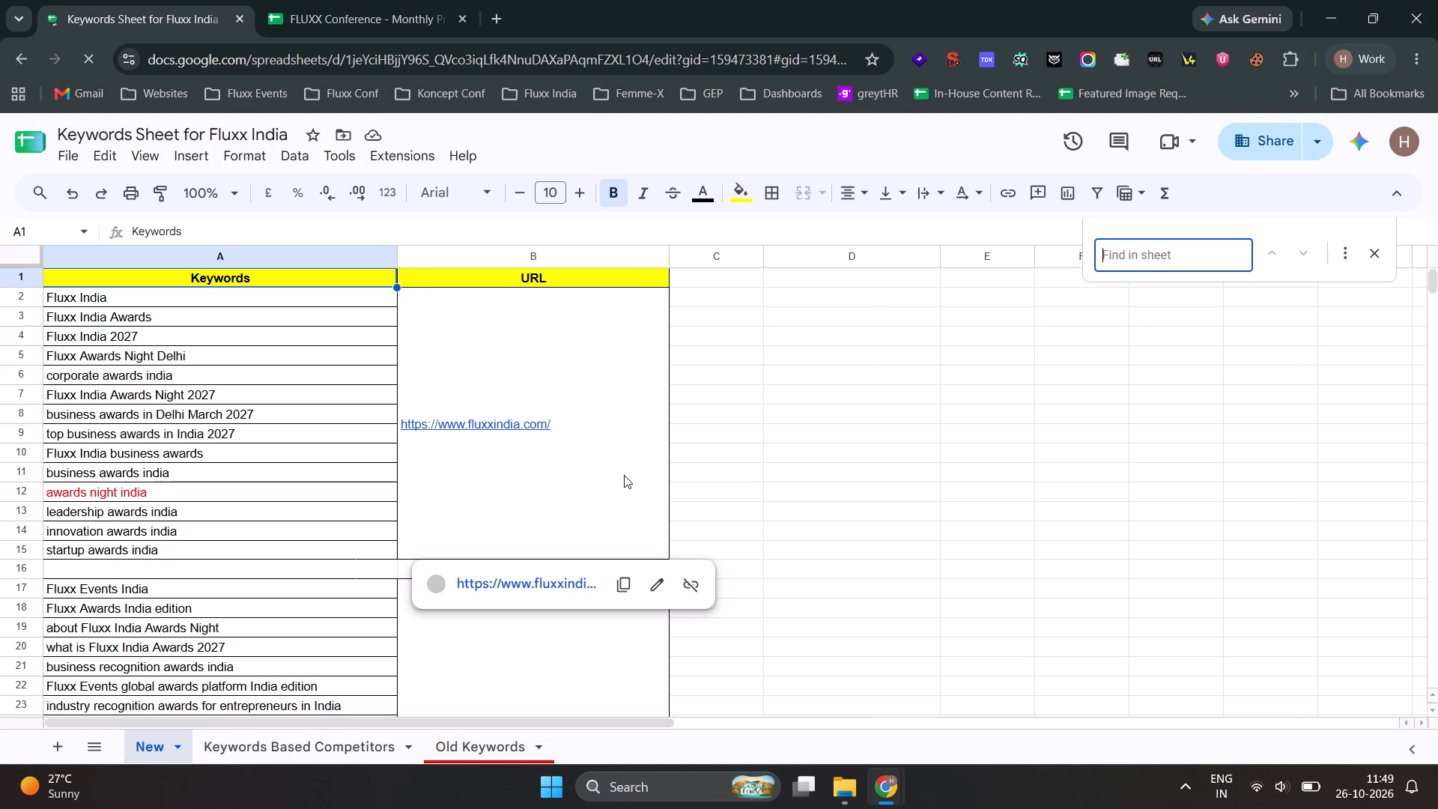
text(bune)
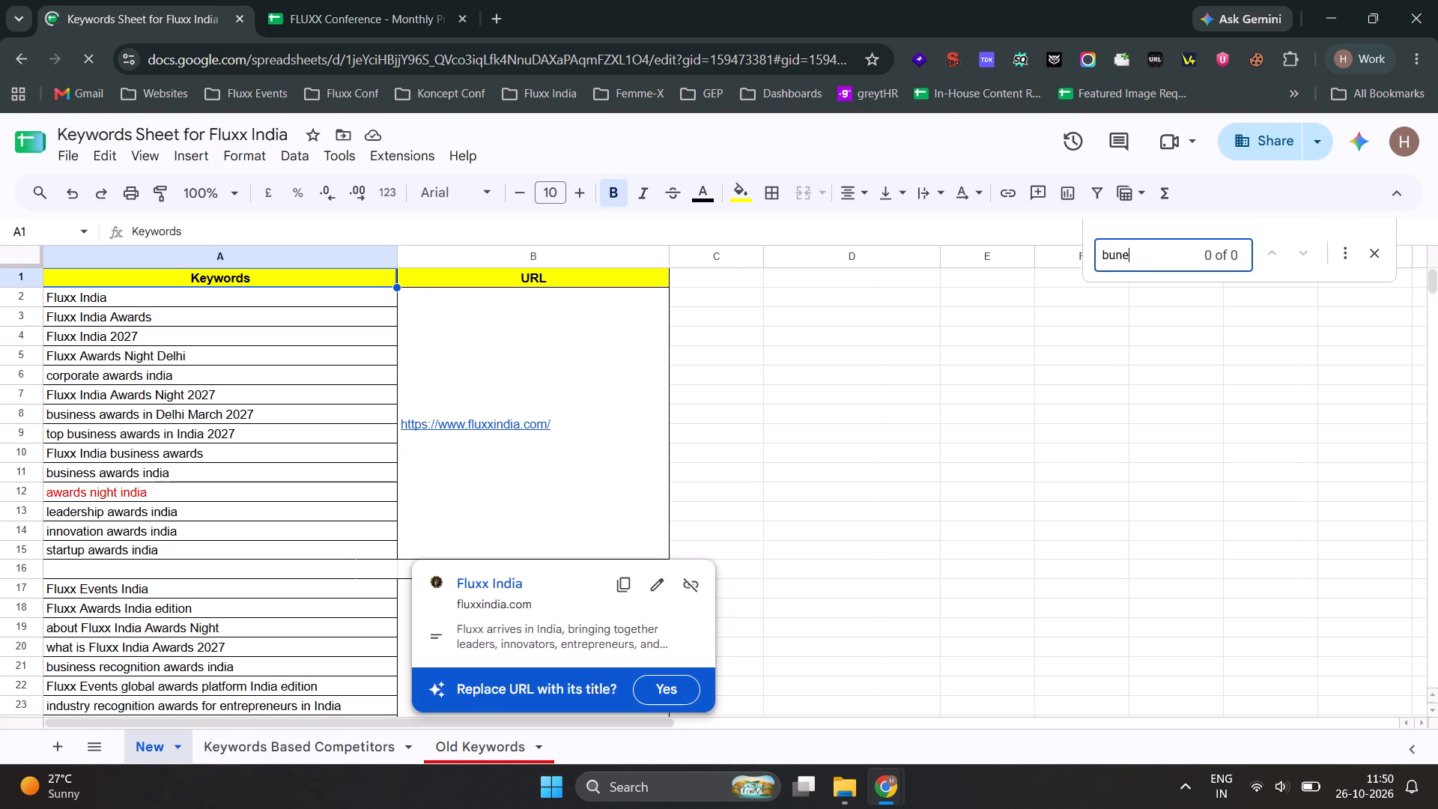
key(BackSpace)
key(BackSpace)
text(siness excel)
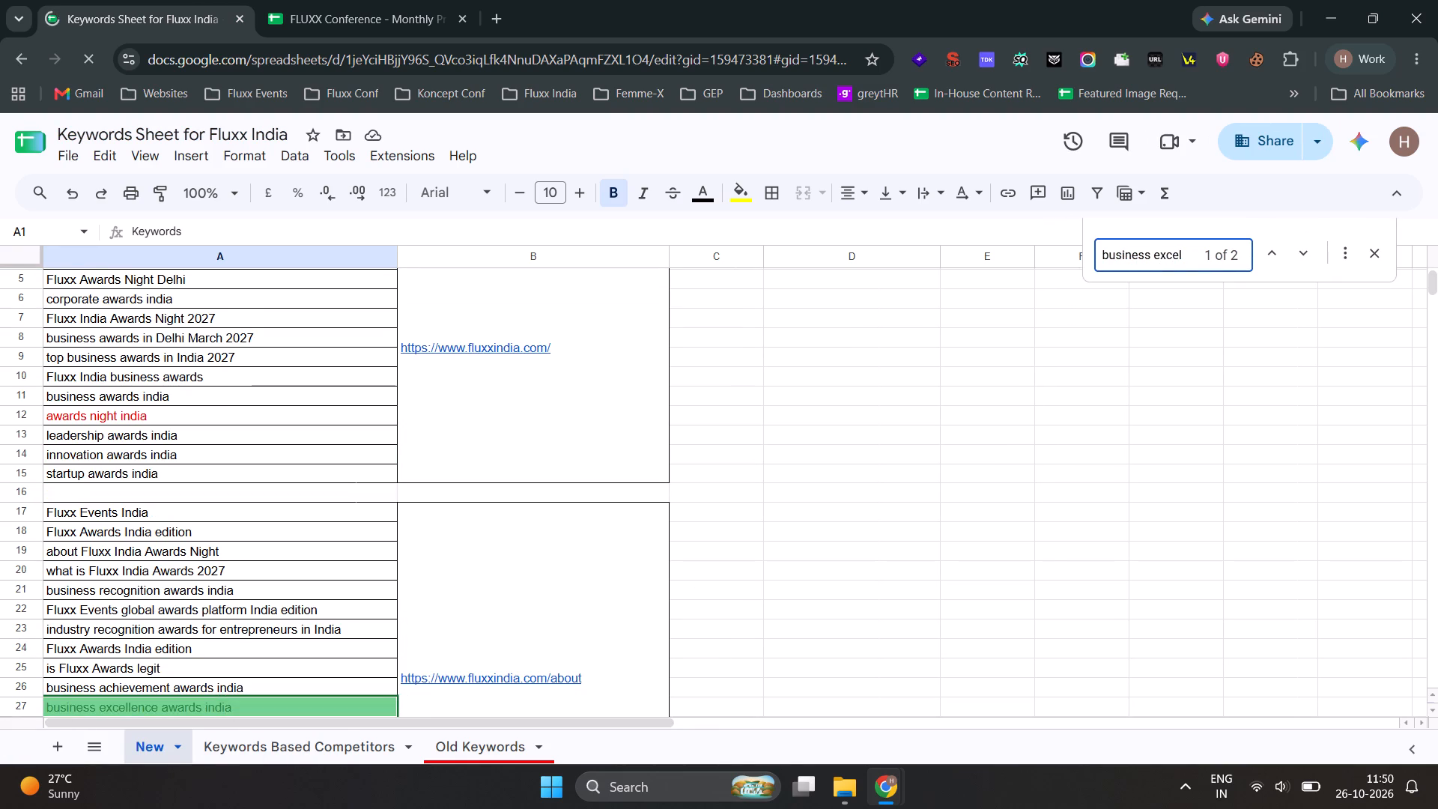
click(646, 562)
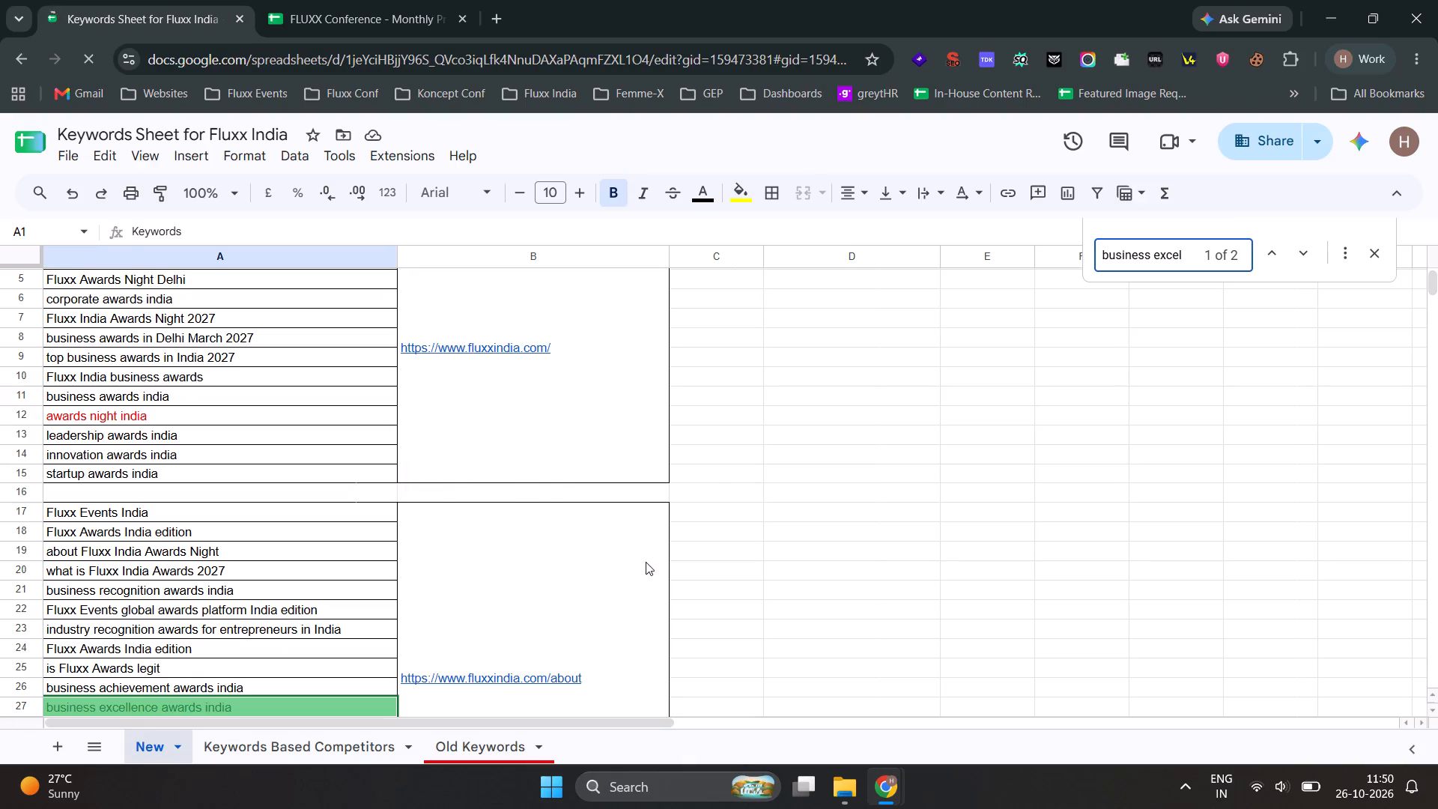
key(ctrl+c)
key(alt+Tab)
key(ctrl+shift+v)
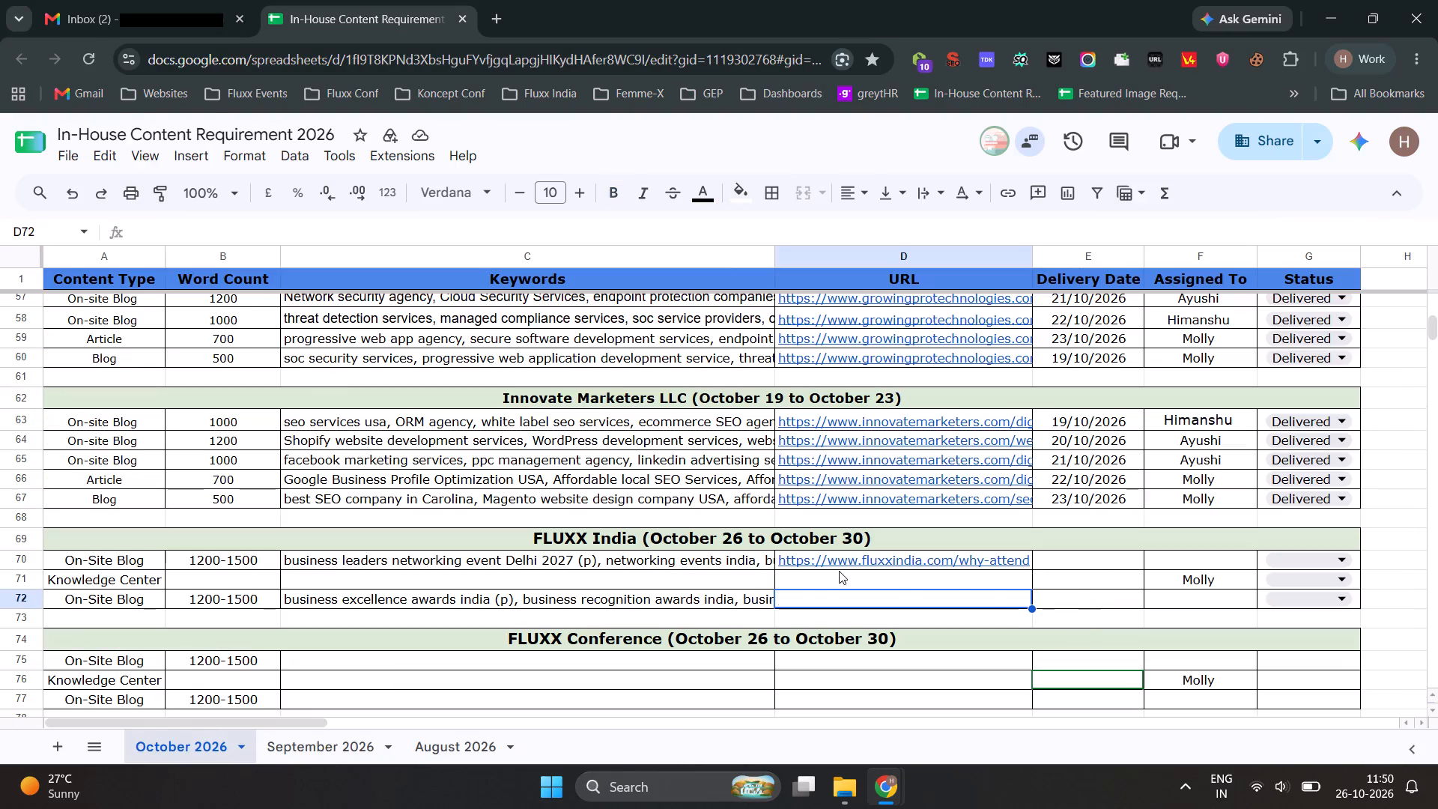
Check every "business excel" match in the Keywords Sheet for Fluxx India and the URL group it belongs to.
key(alt+Tab)
scroll(869, 544, down, 4)
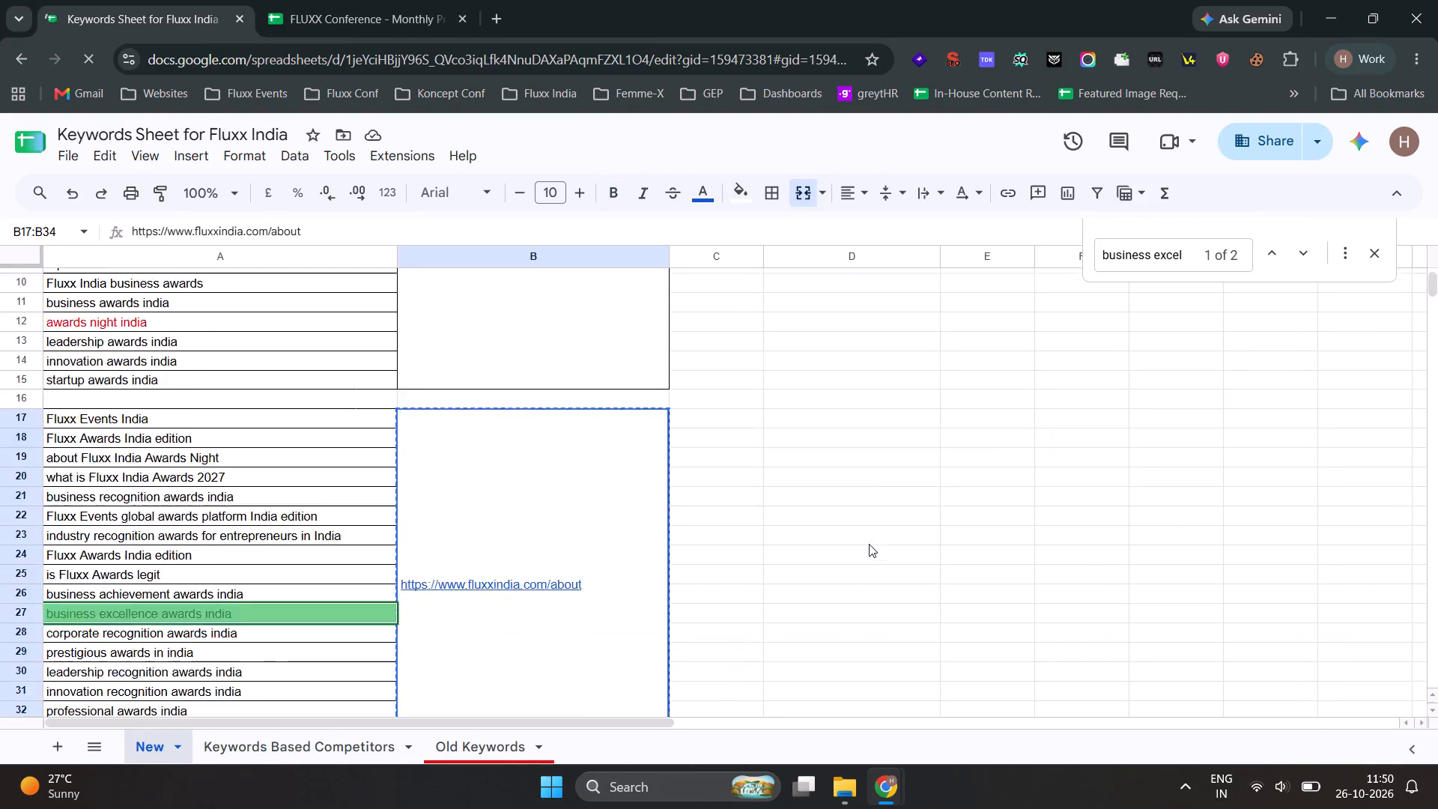
click(1176, 253)
key(Return)
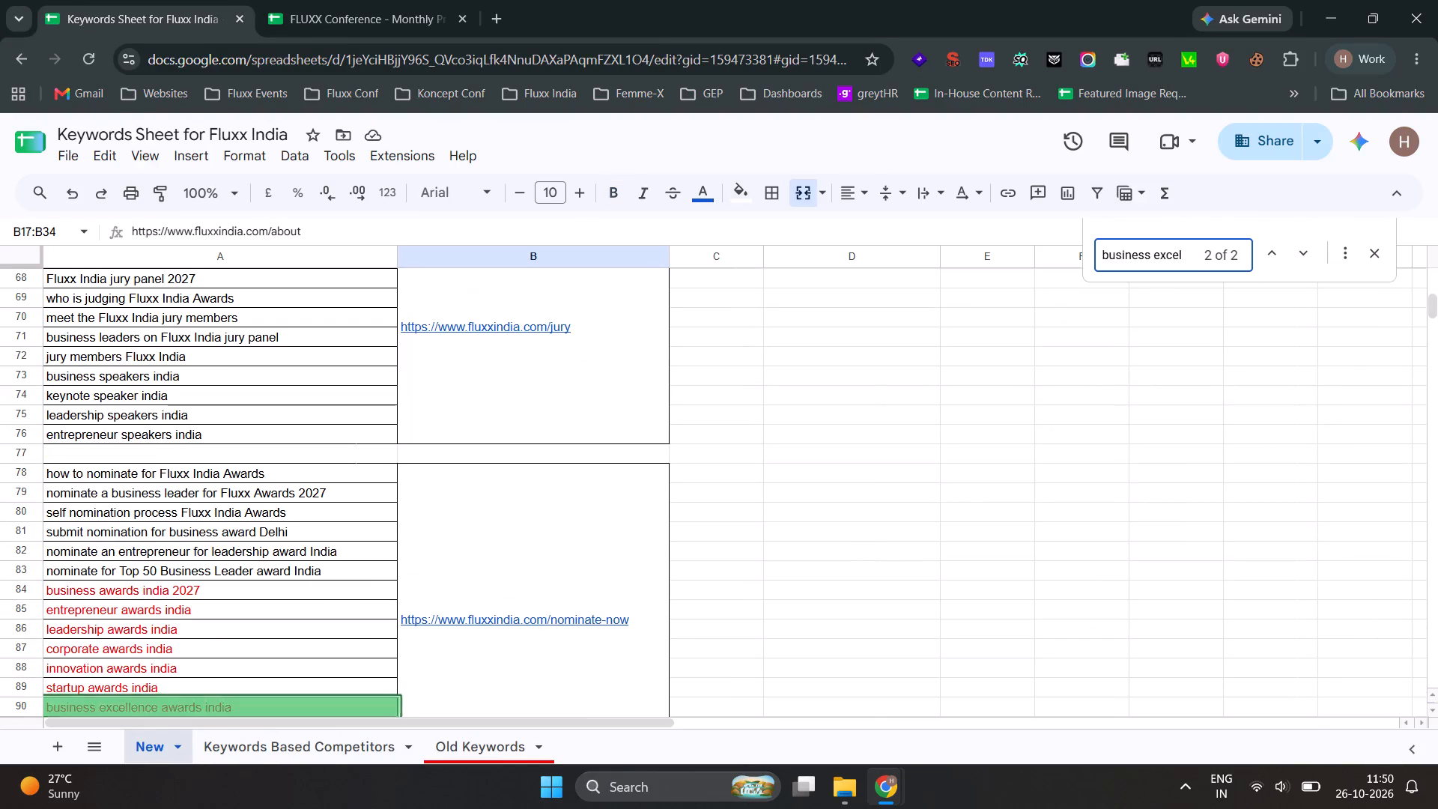
key(Return)
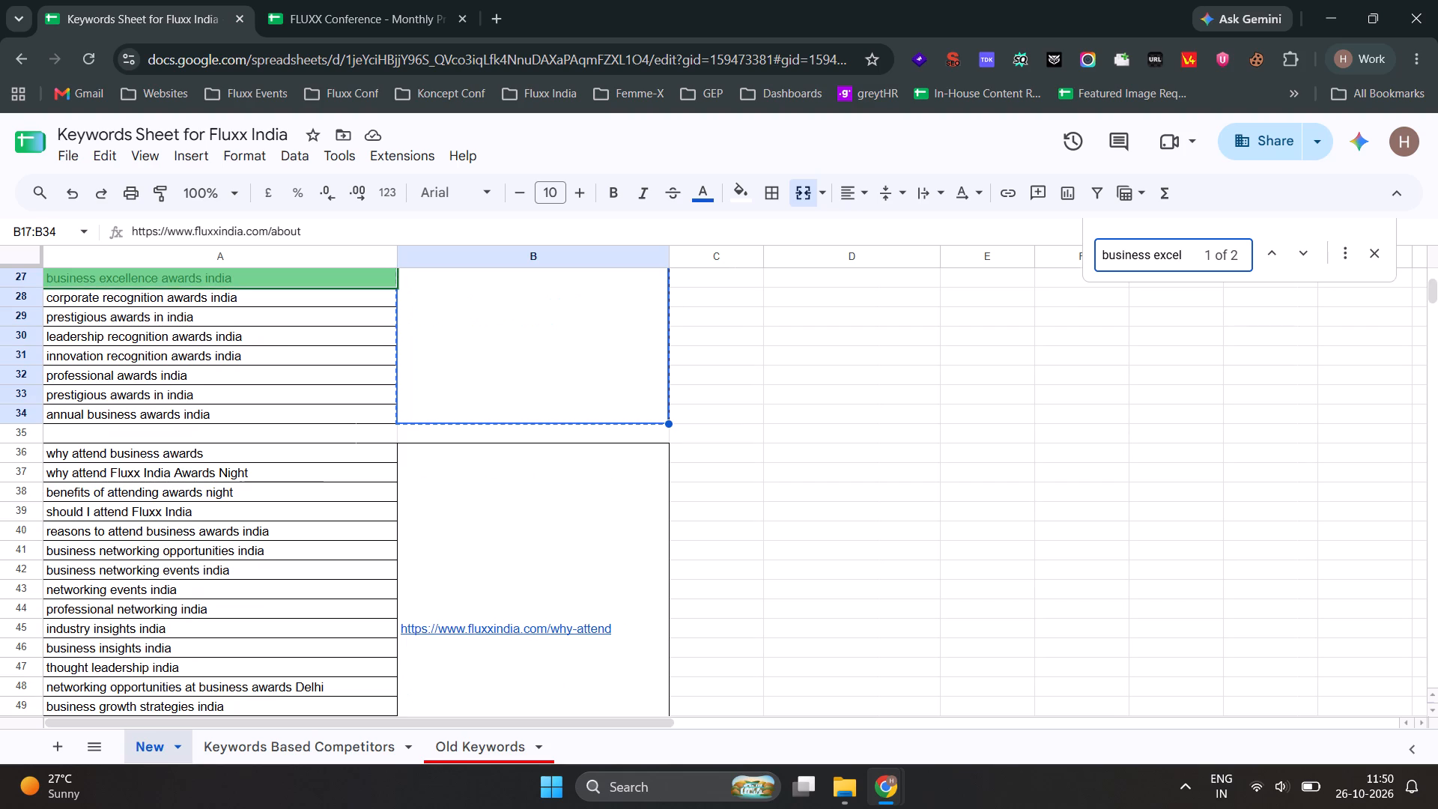
key(Return)
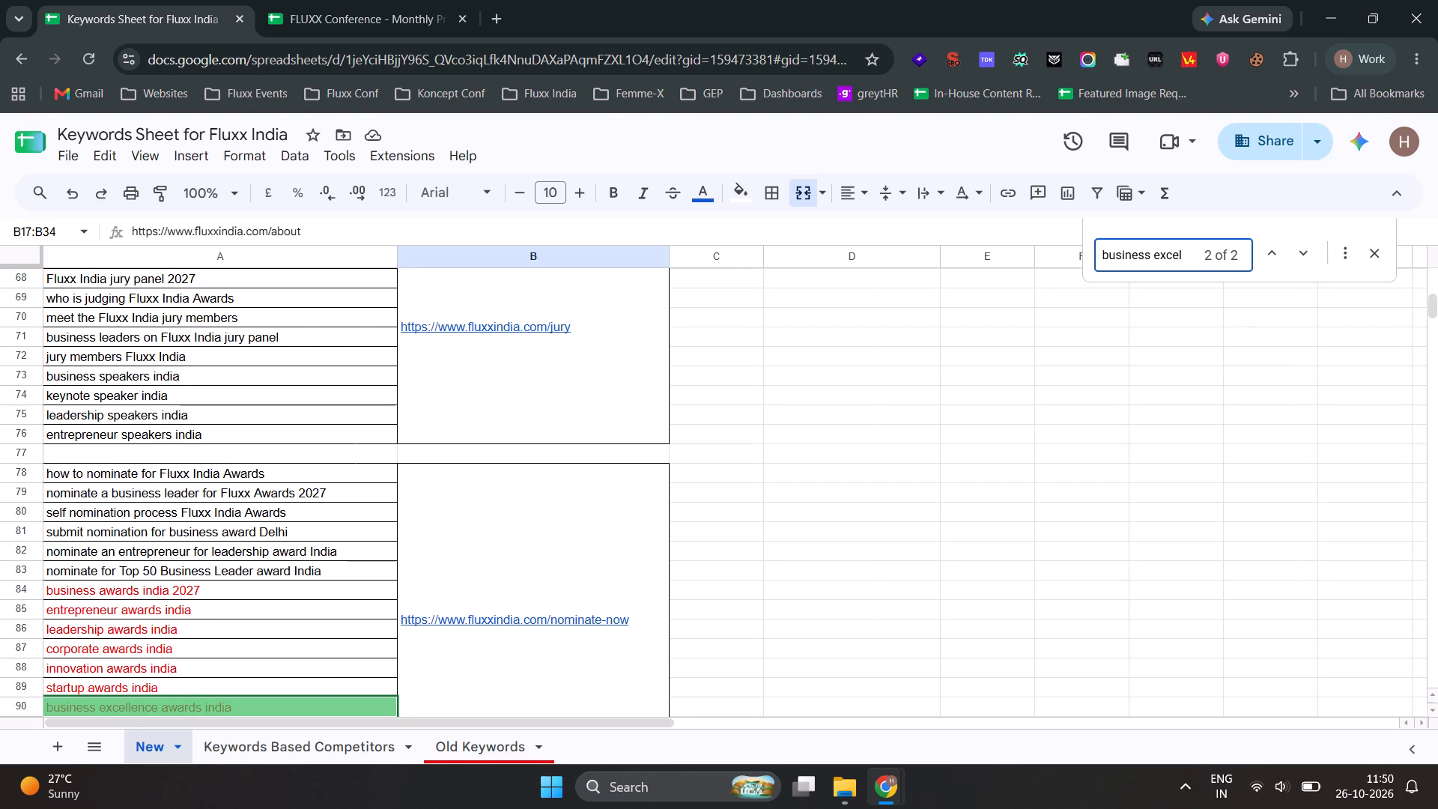
key(Return)
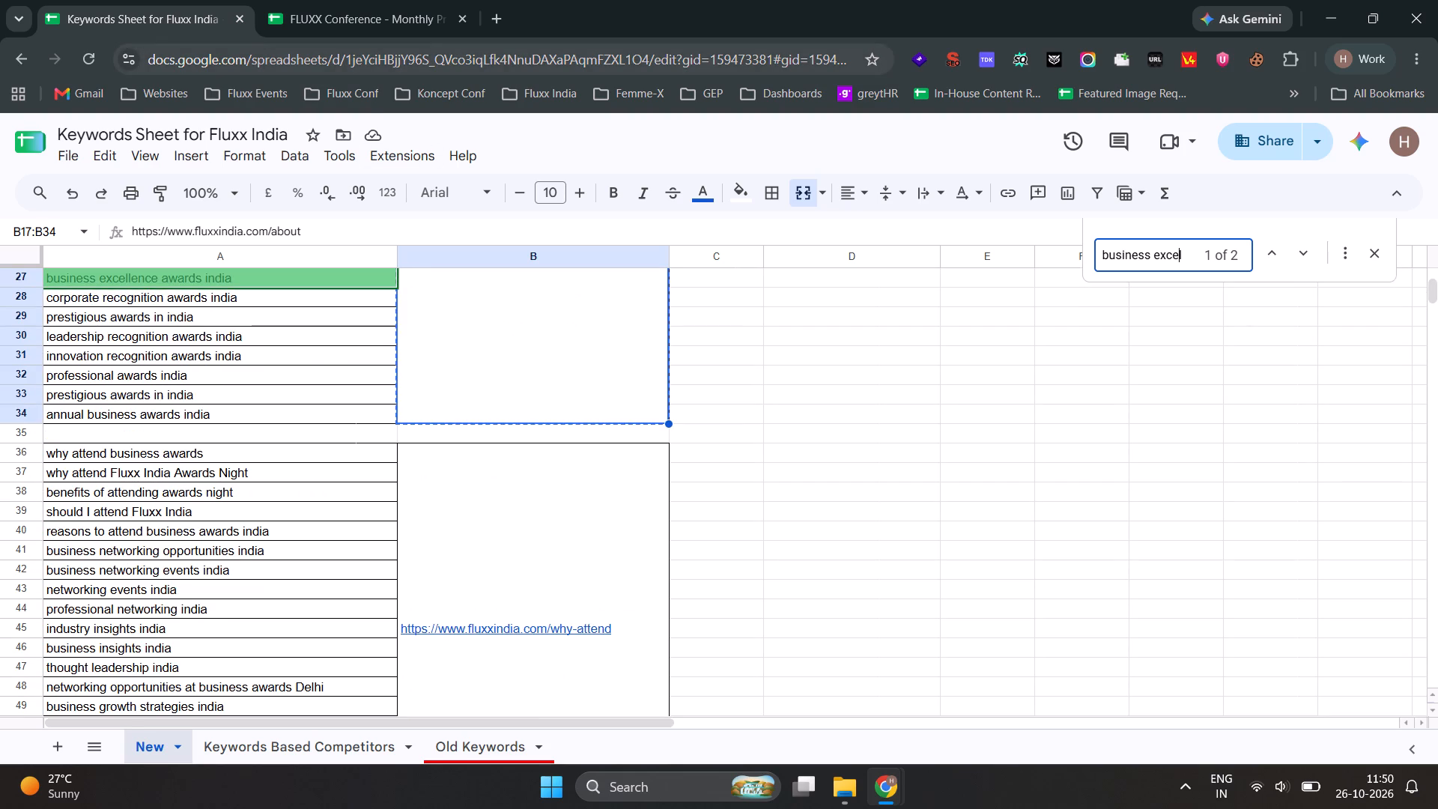
Close the Keywords Sheet for Fluxx India and select the first FLUXX Conference On-Site Blog's keywords cell in the content requirement sheet.
click(246, 16)
key(alt+Tab)
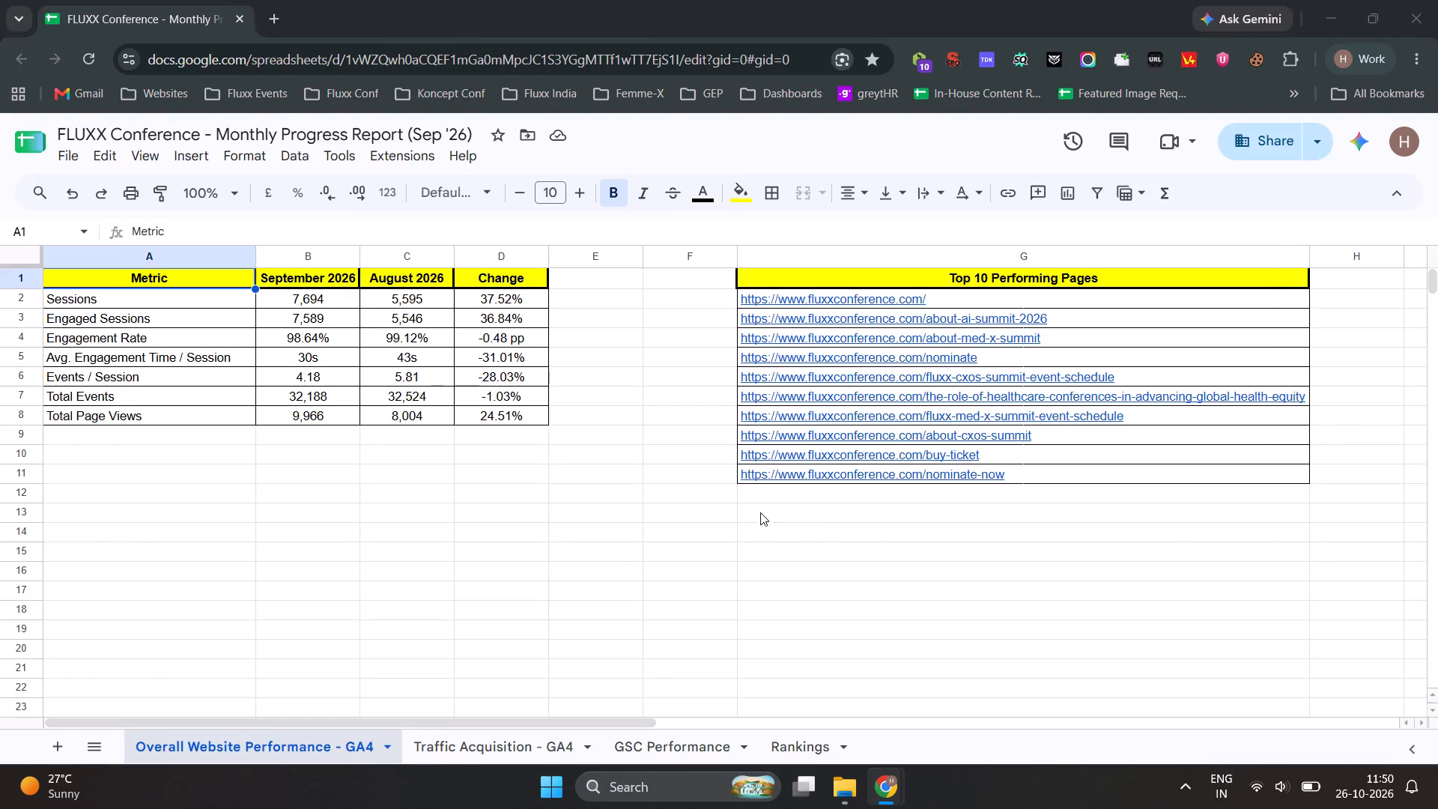
click(1123, 603)
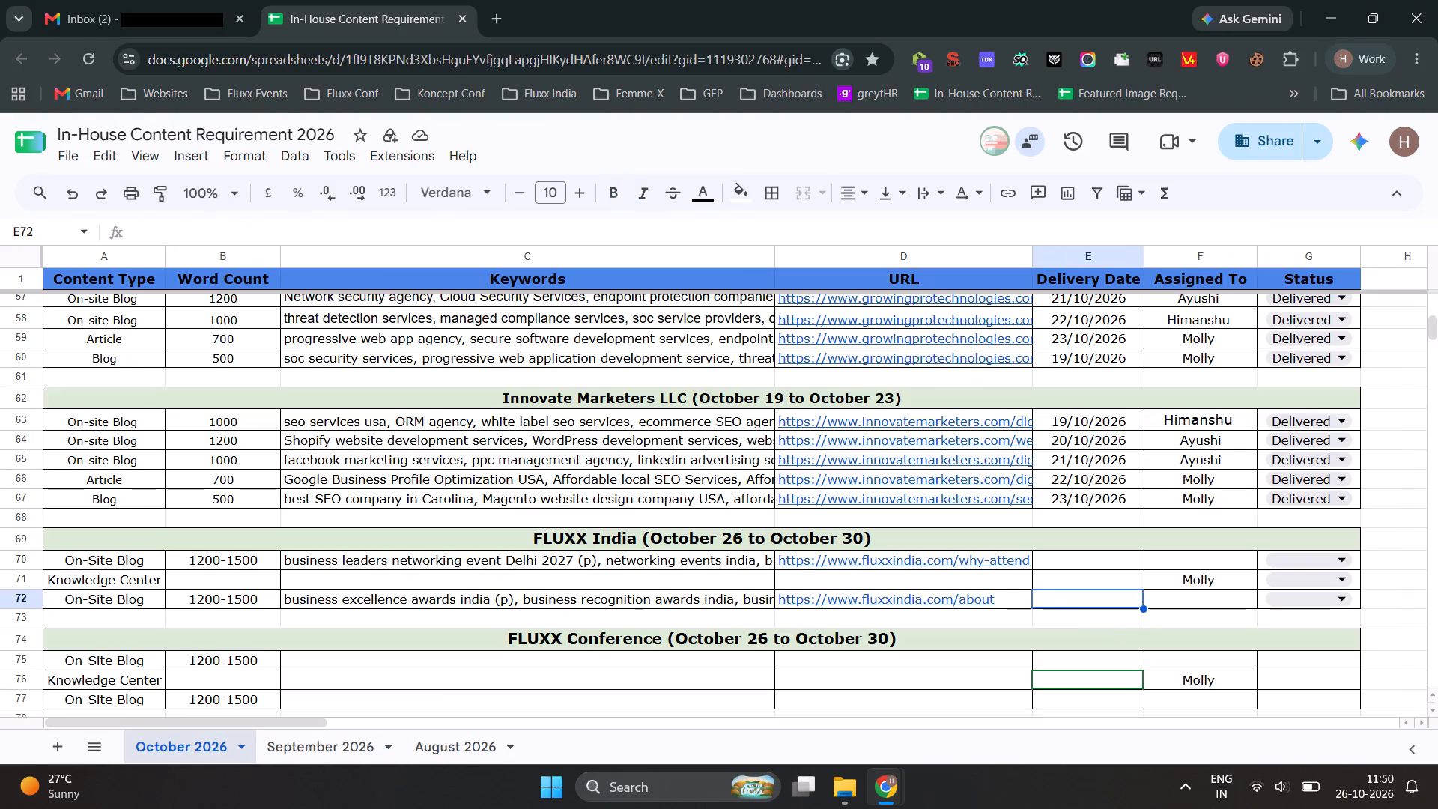
scroll(1122, 609, down, 1)
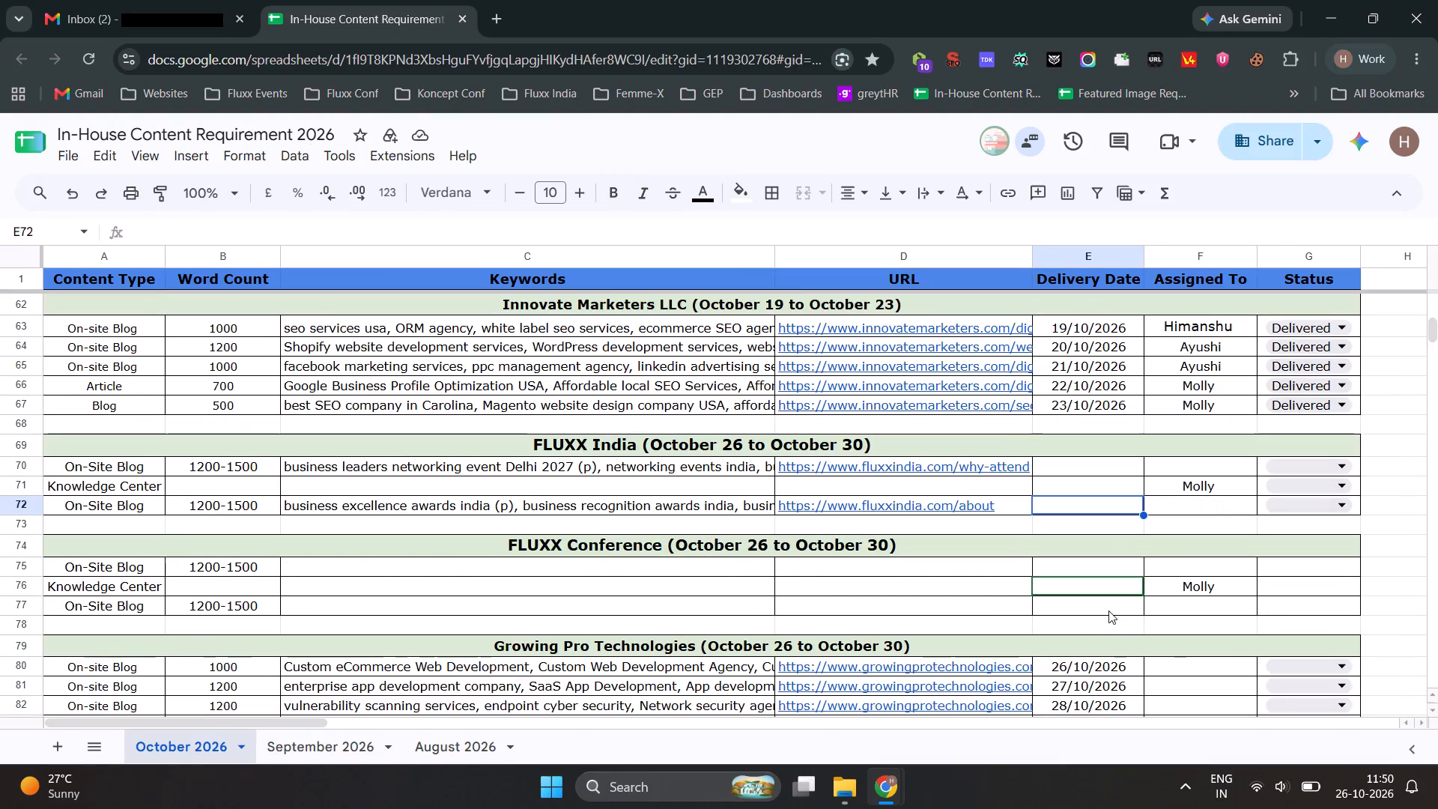
click(625, 575)
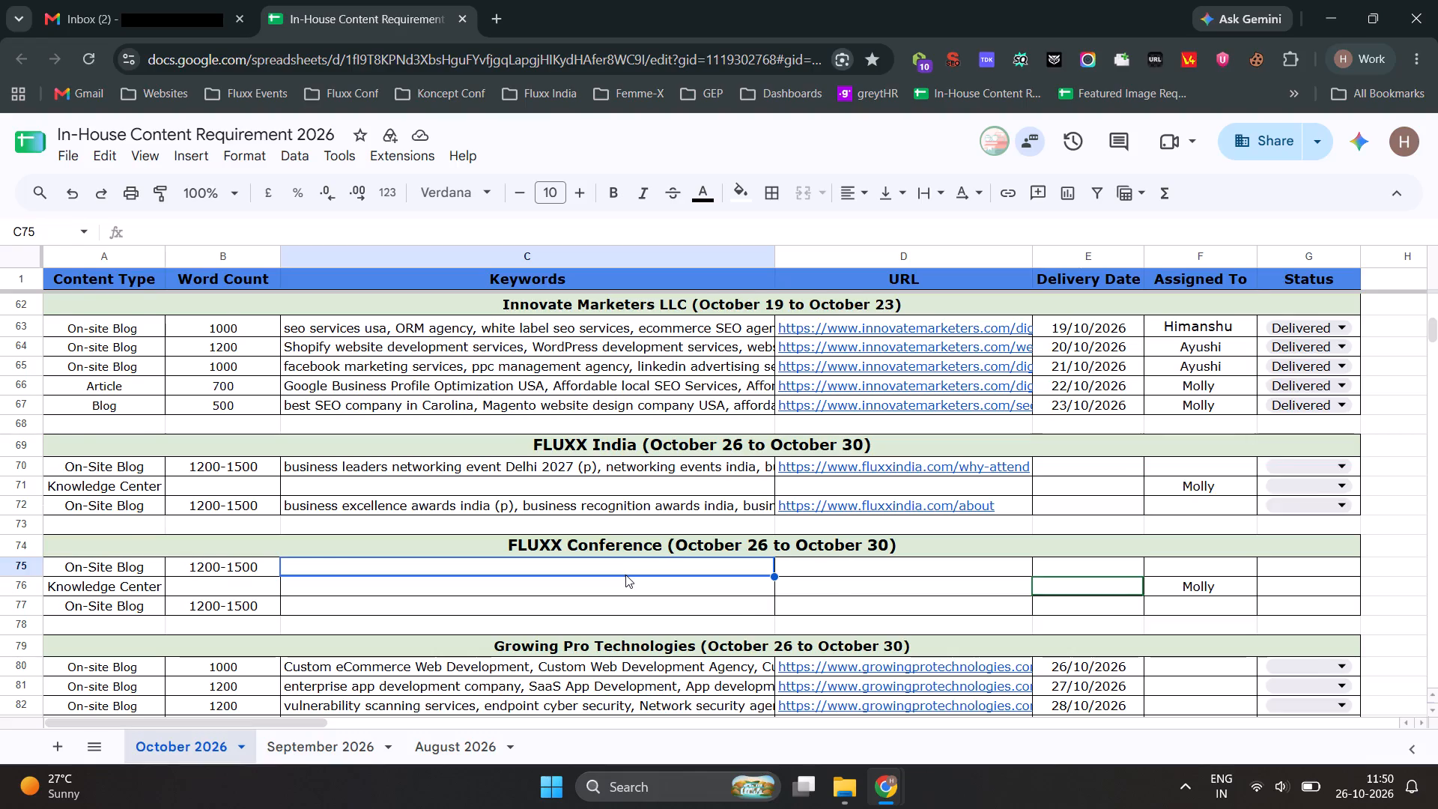
scroll(625, 575, down, 3)
scroll(625, 575, up, 2)
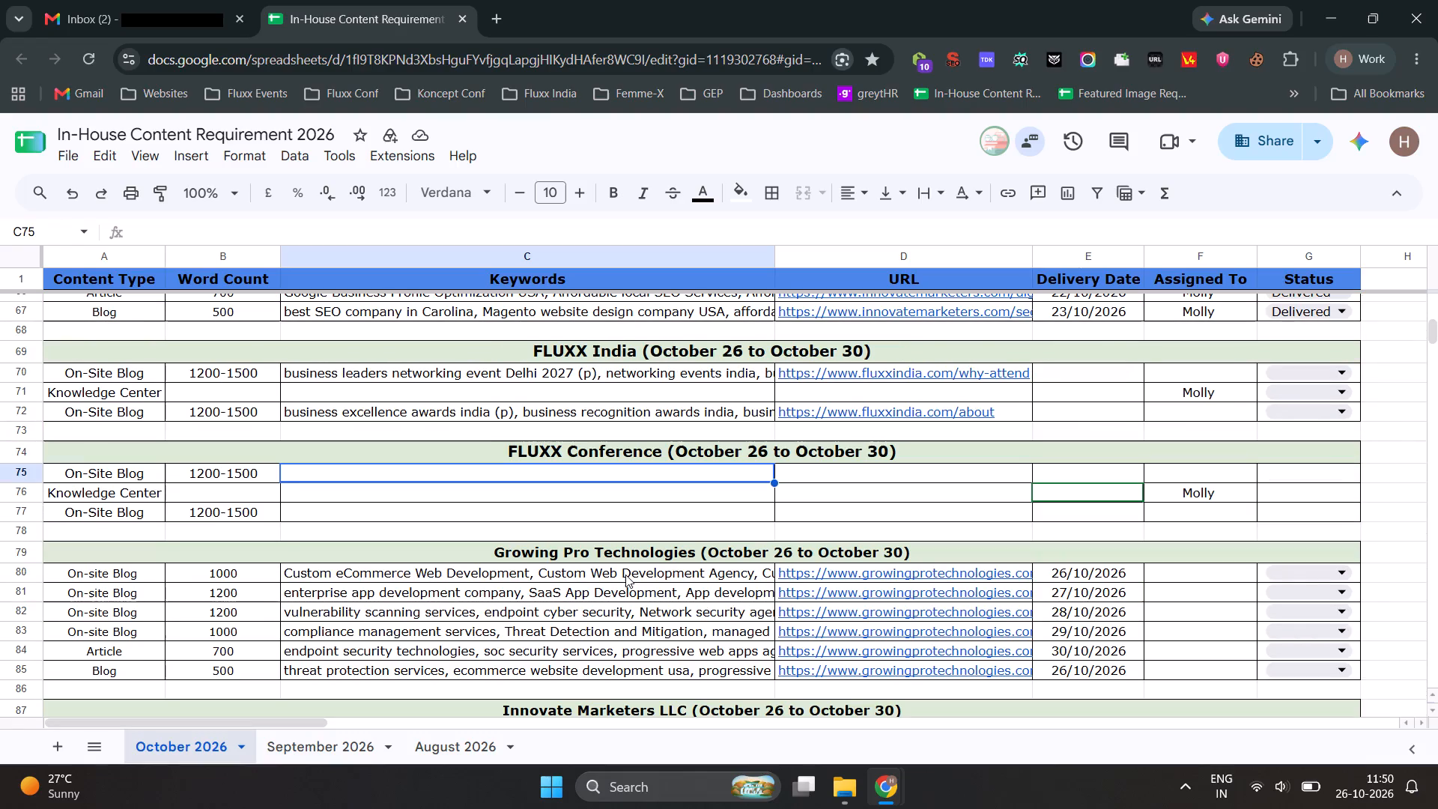
Switch to the FLUXX Conference monthly progress report and review the Rankings keyword list for candidates for the first On-Site Blog.
key(alt+Tab)
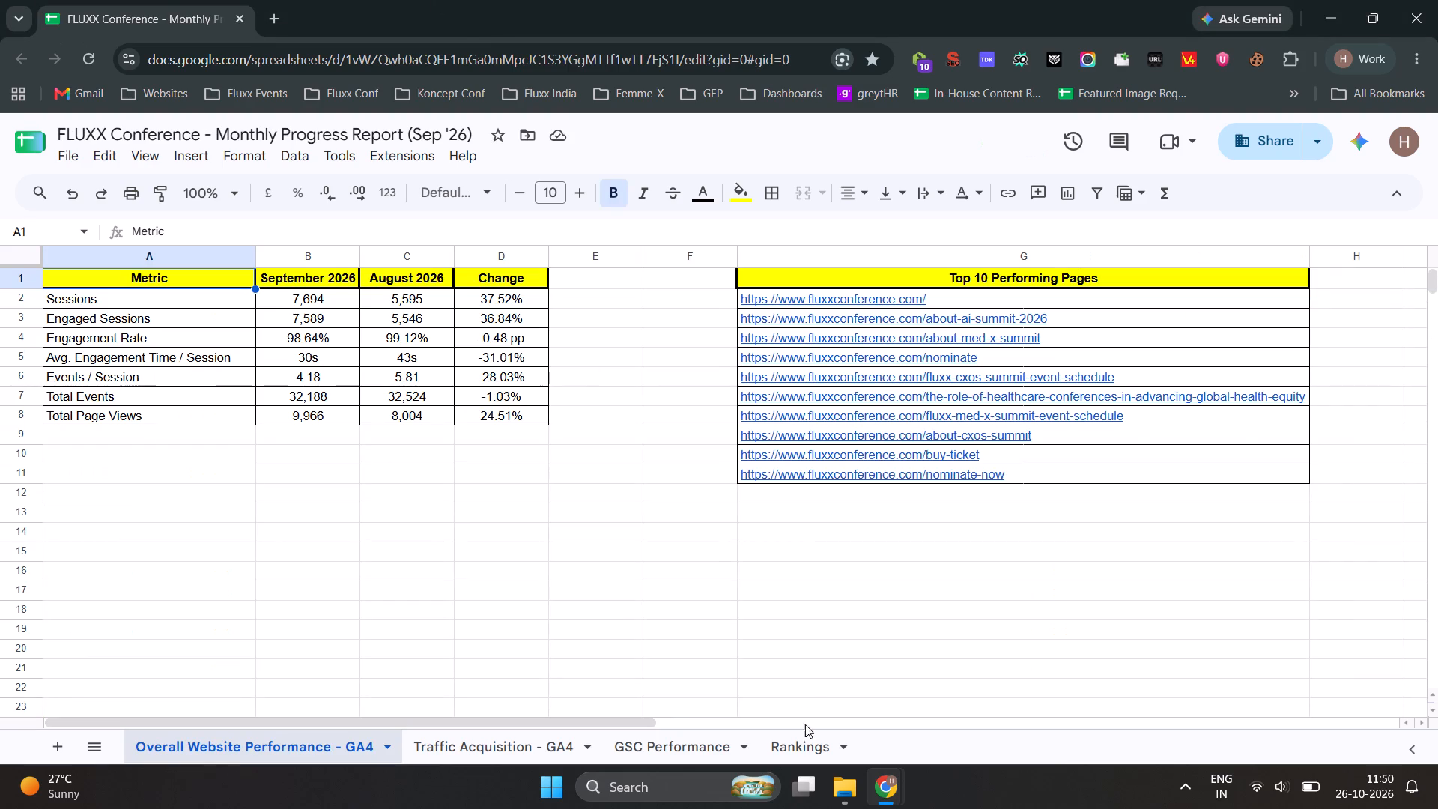
click(811, 739)
scroll(225, 436, down, 11)
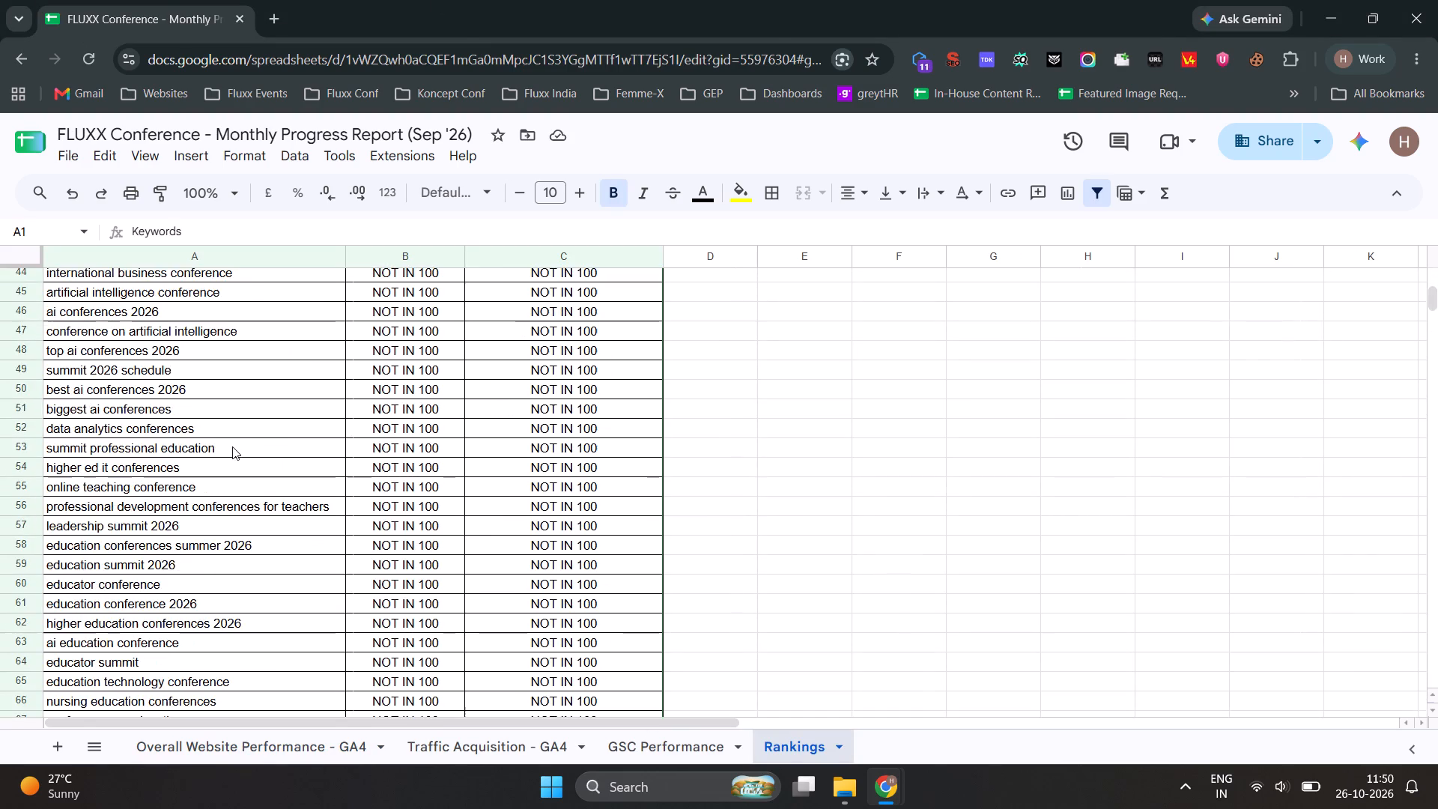
scroll(233, 446, down, 10)
scroll(264, 481, up, 4)
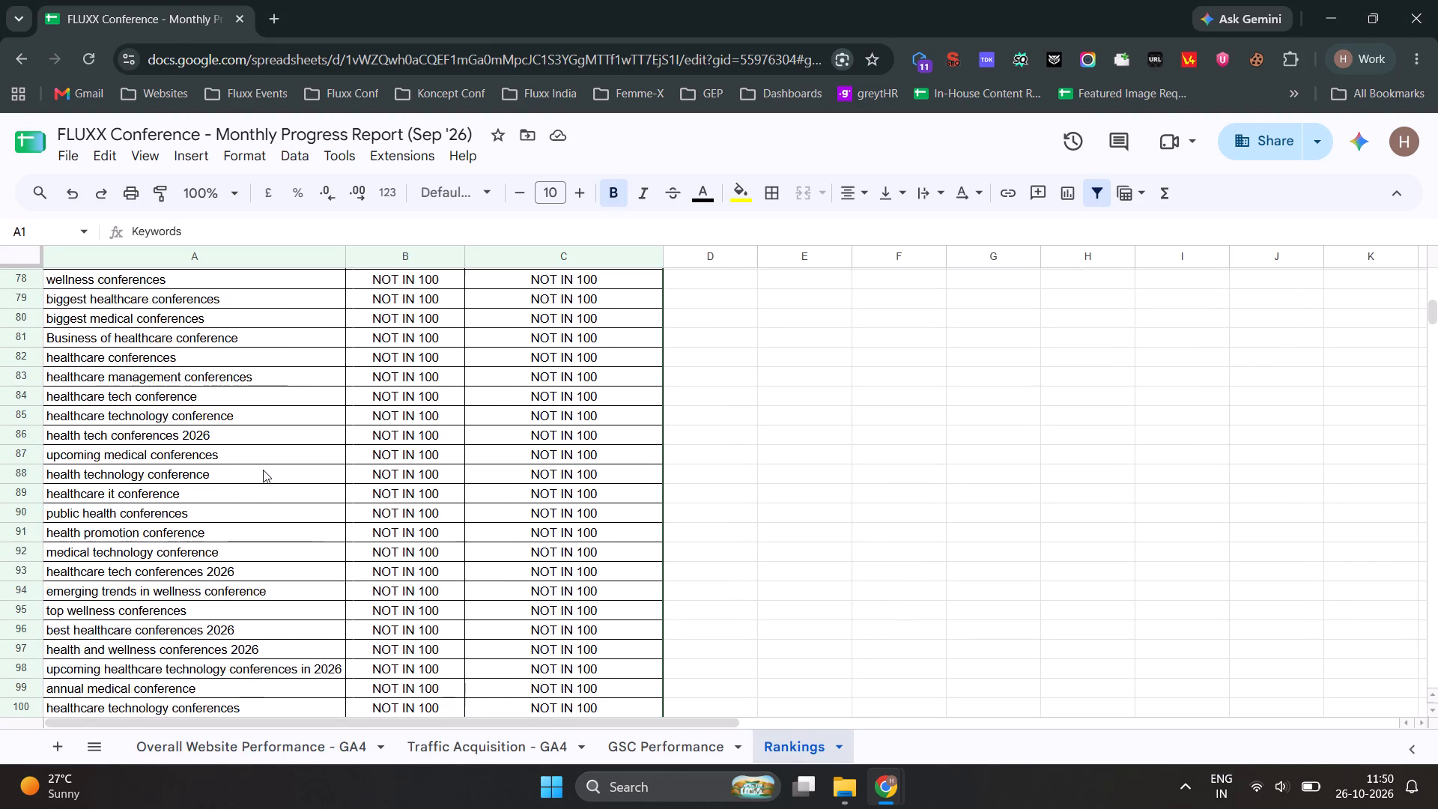
scroll(263, 470, up, 15)
scroll(241, 464, down, 3)
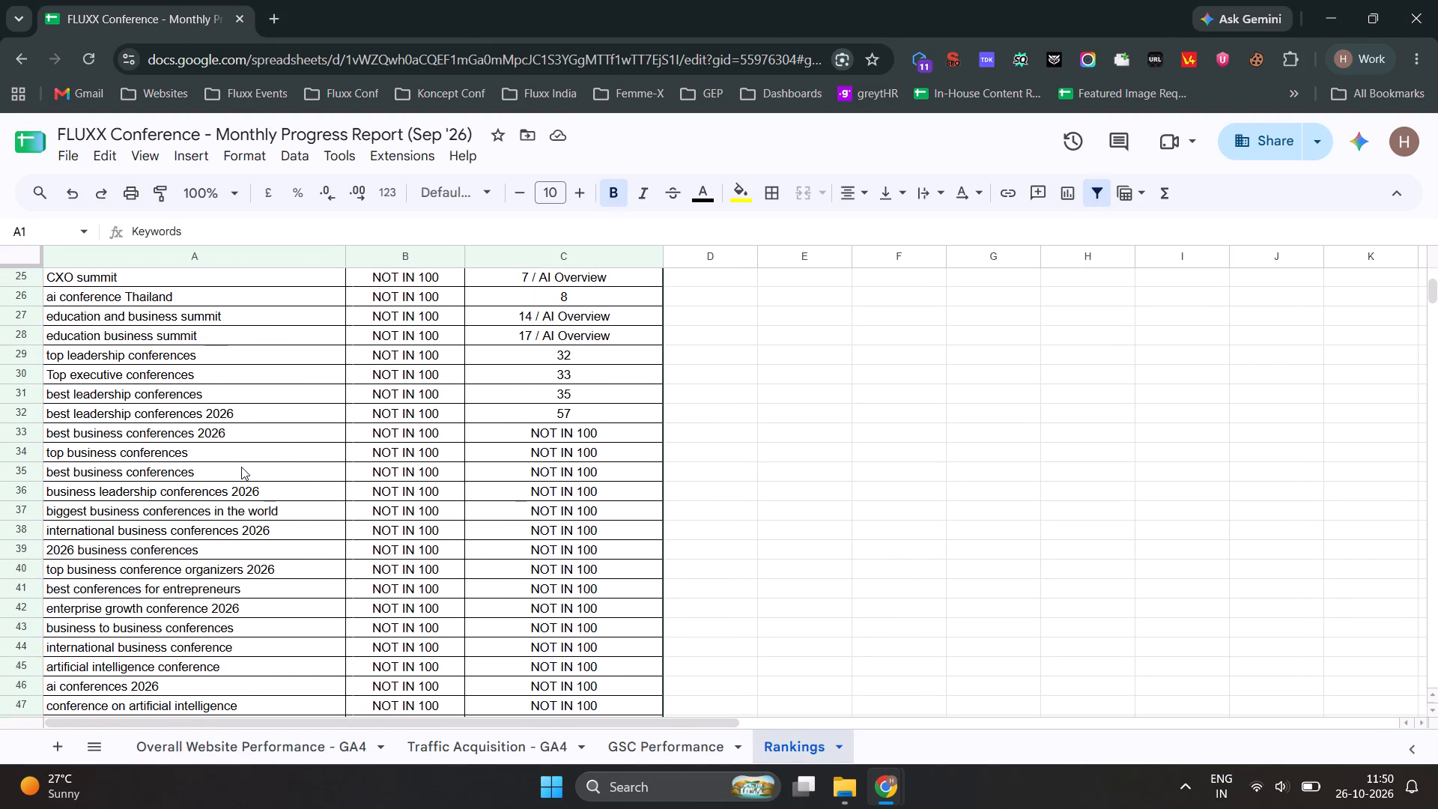
click(261, 434)
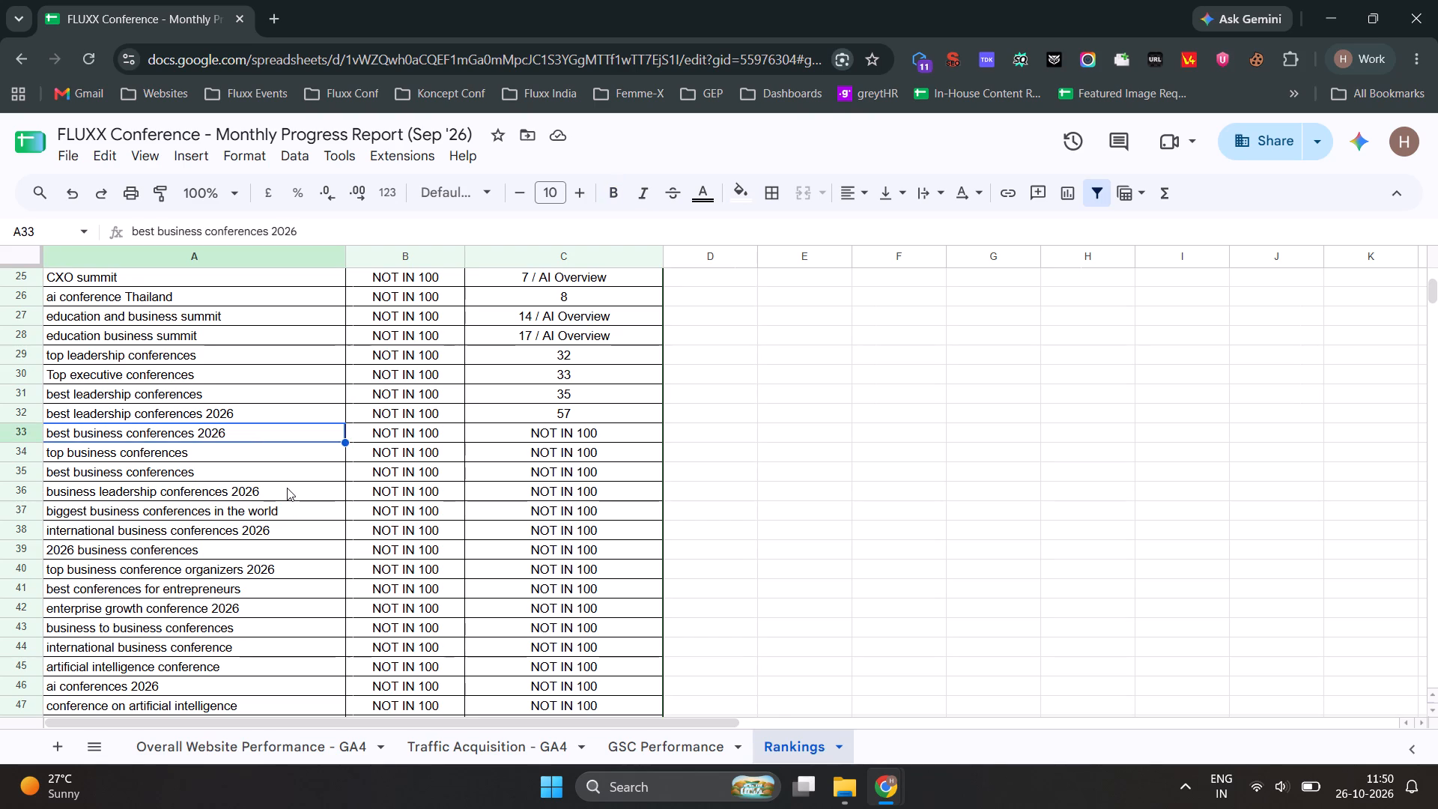
scroll(251, 615, down, 6)
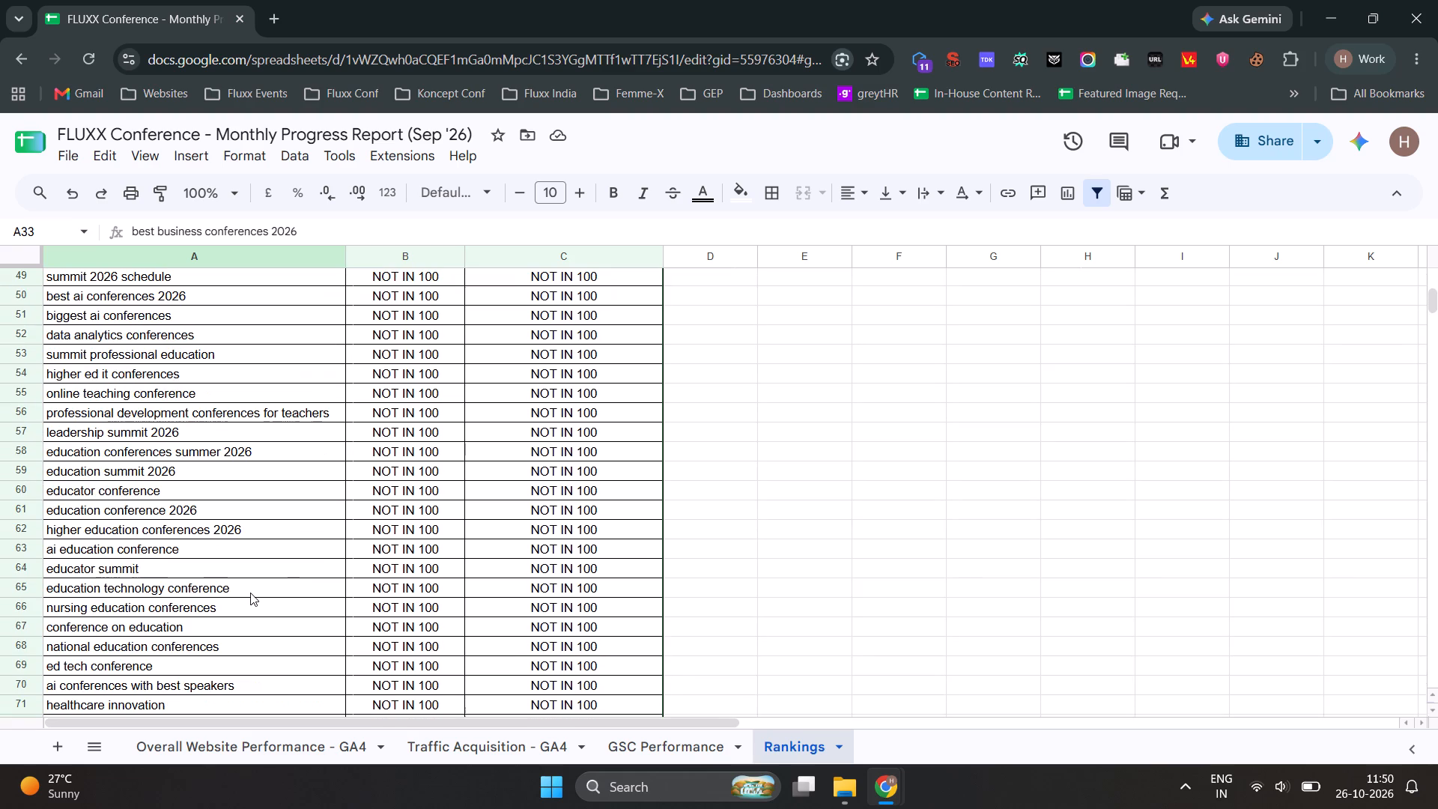
scroll(250, 593, down, 5)
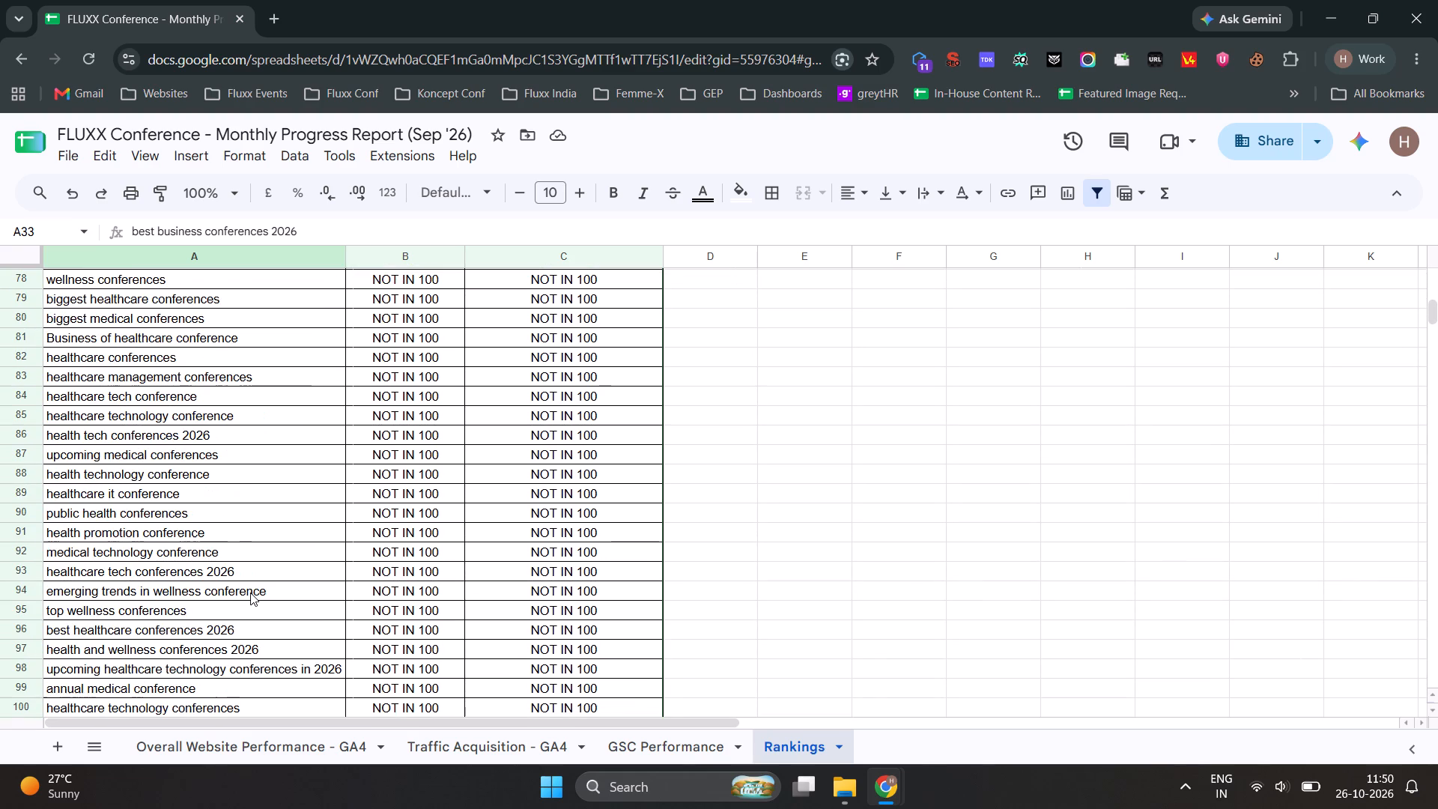
scroll(250, 593, down, 4)
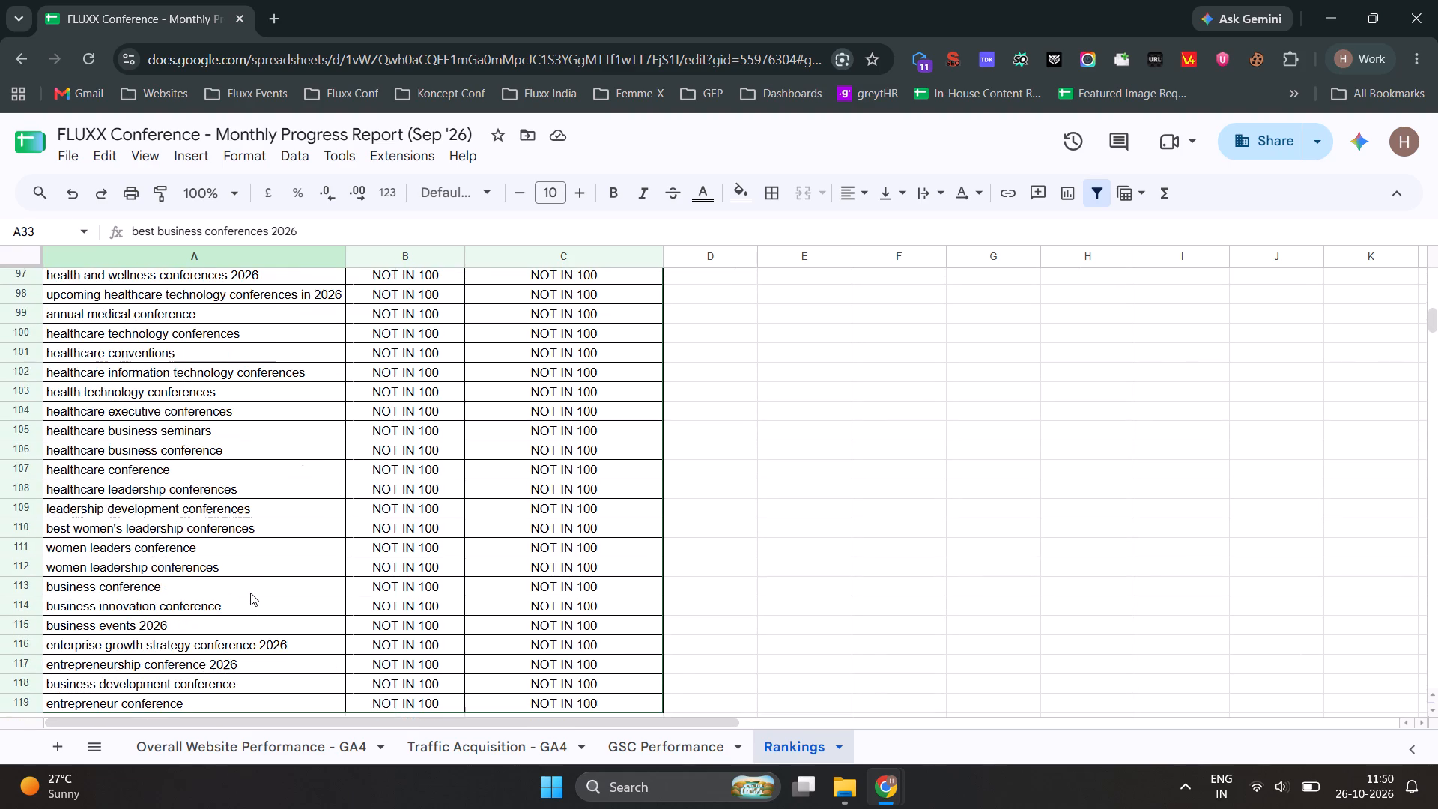
scroll(250, 593, down, 4)
scroll(250, 593, up, 14)
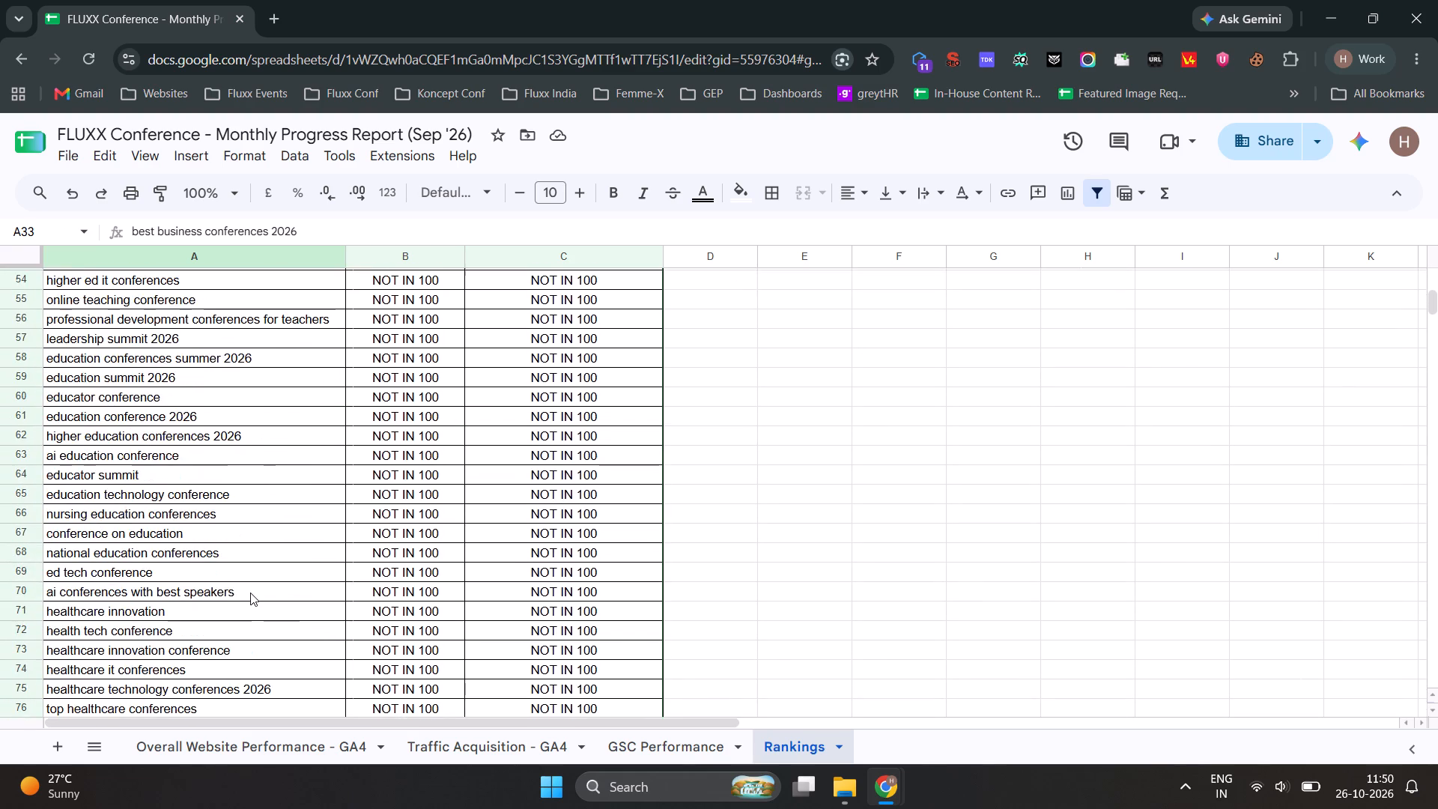
scroll(250, 593, up, 9)
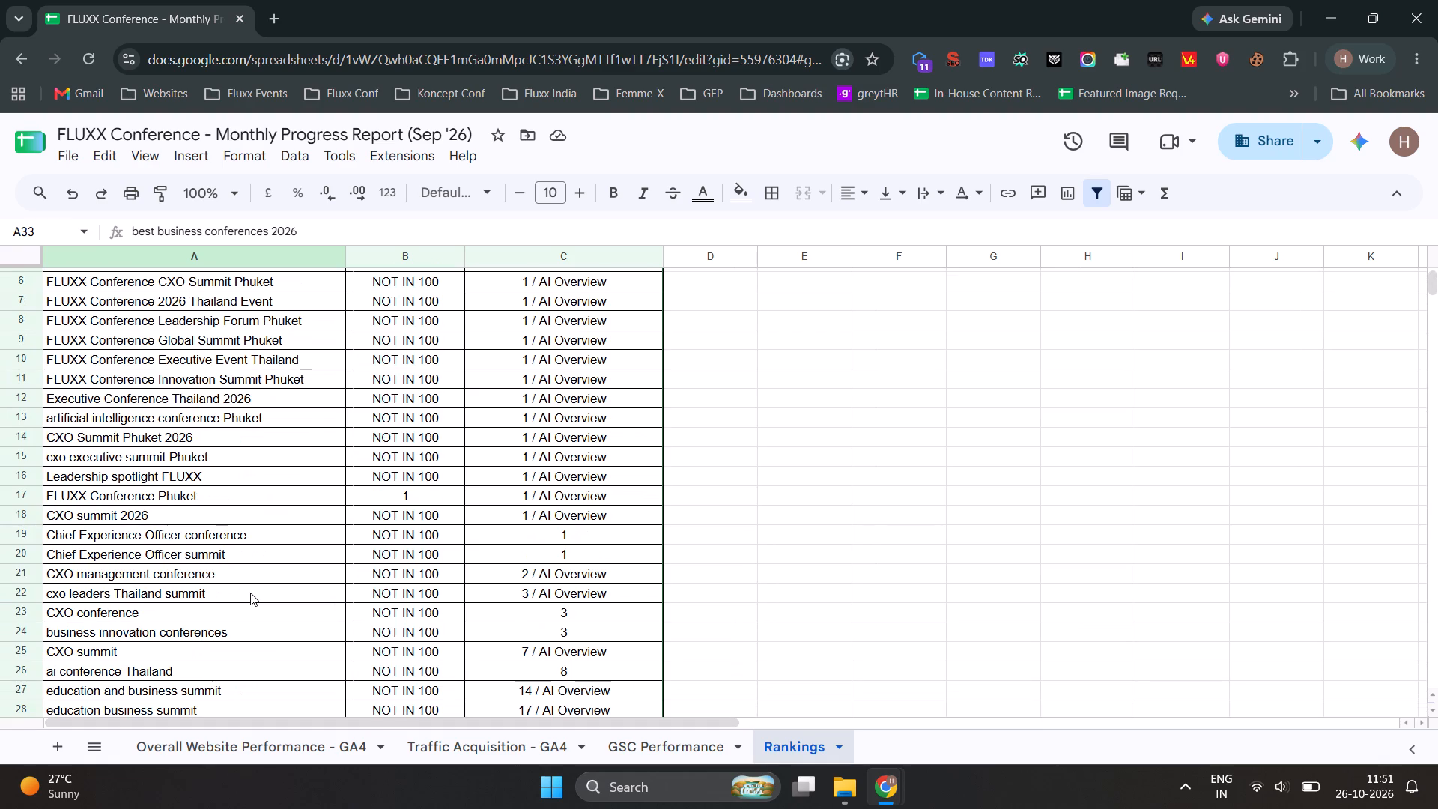
scroll(250, 593, up, 3)
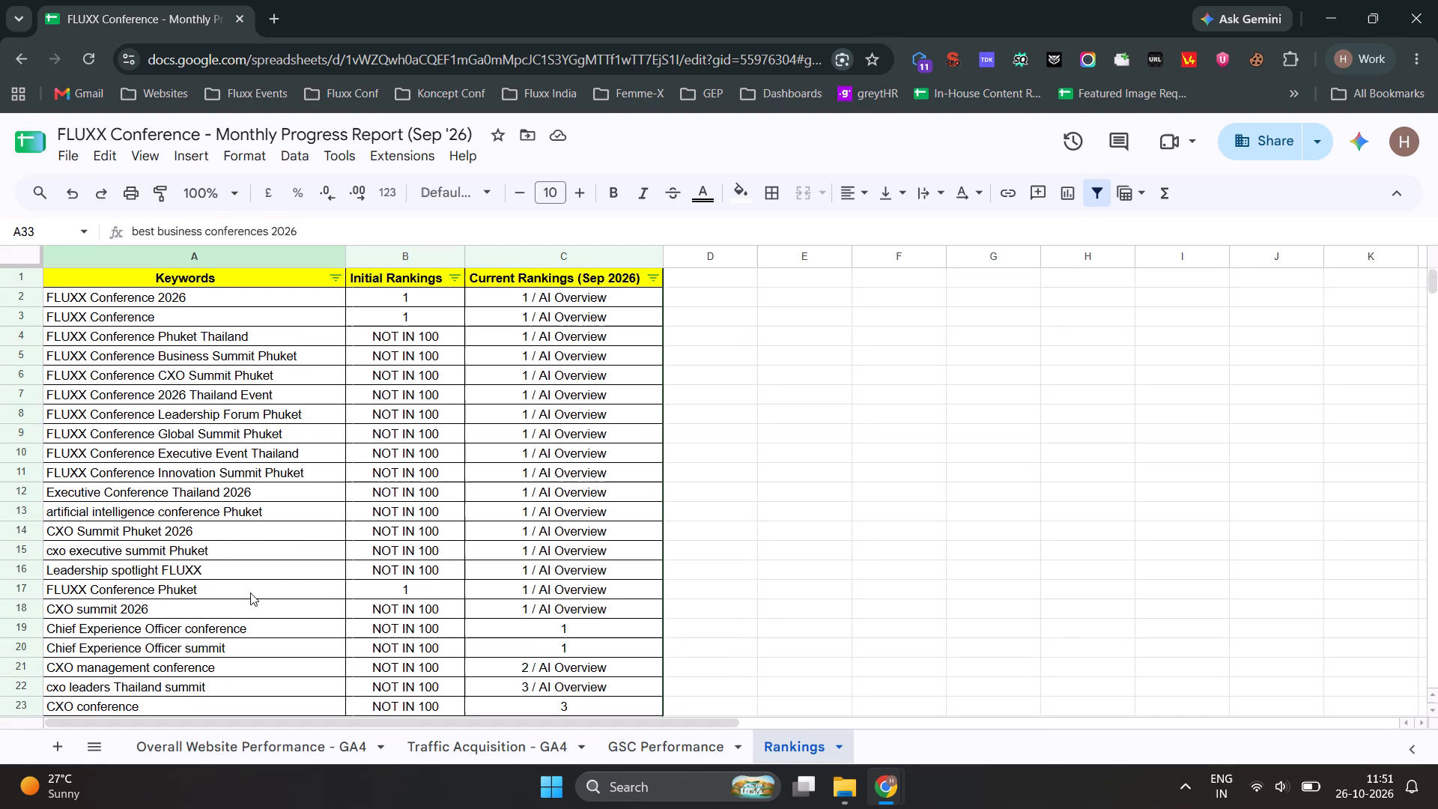
Examine the top-ranked FLUXX Conference Phuket and Thailand keywords one by one for a suitable blog topic.
click(228, 345)
click(246, 383)
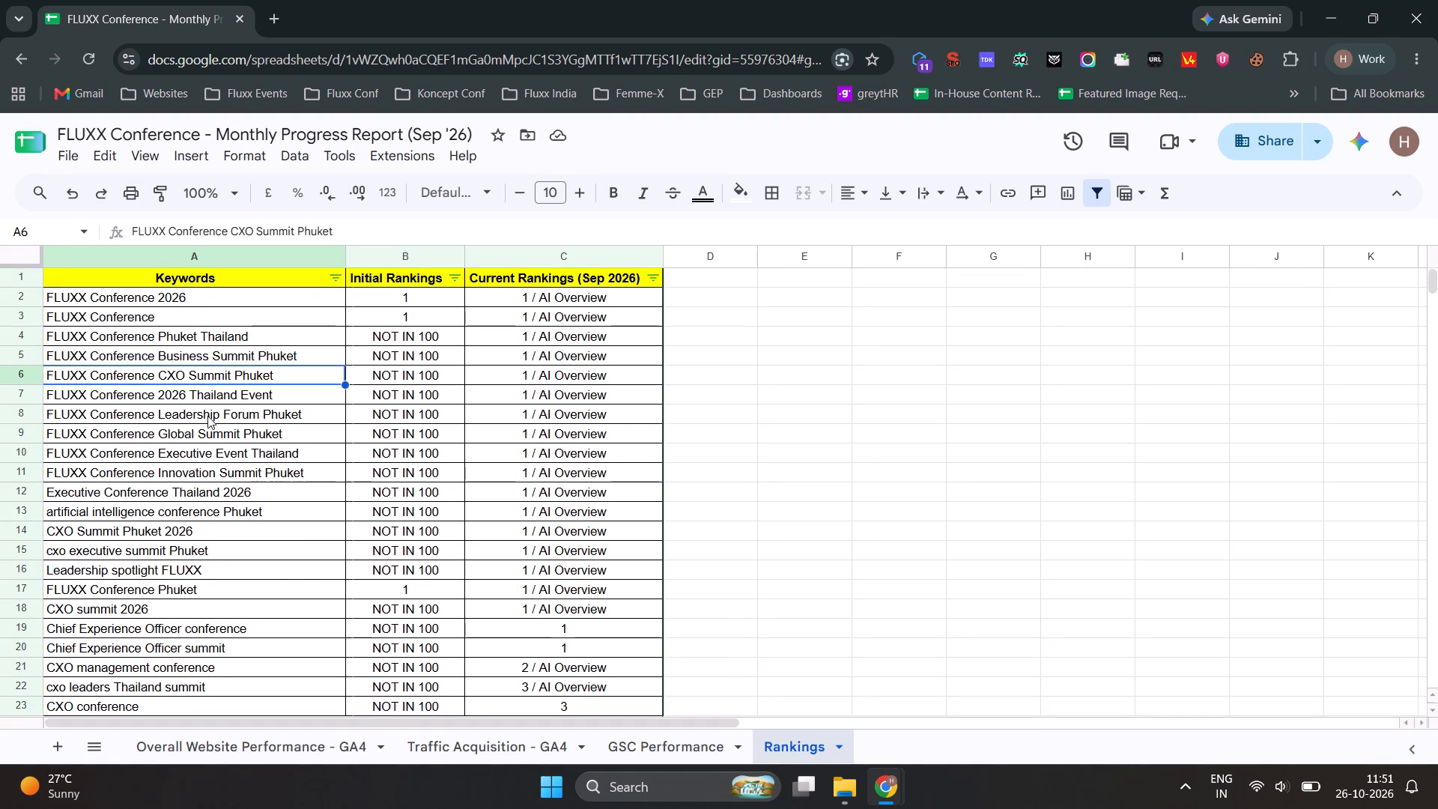
click(240, 396)
click(252, 378)
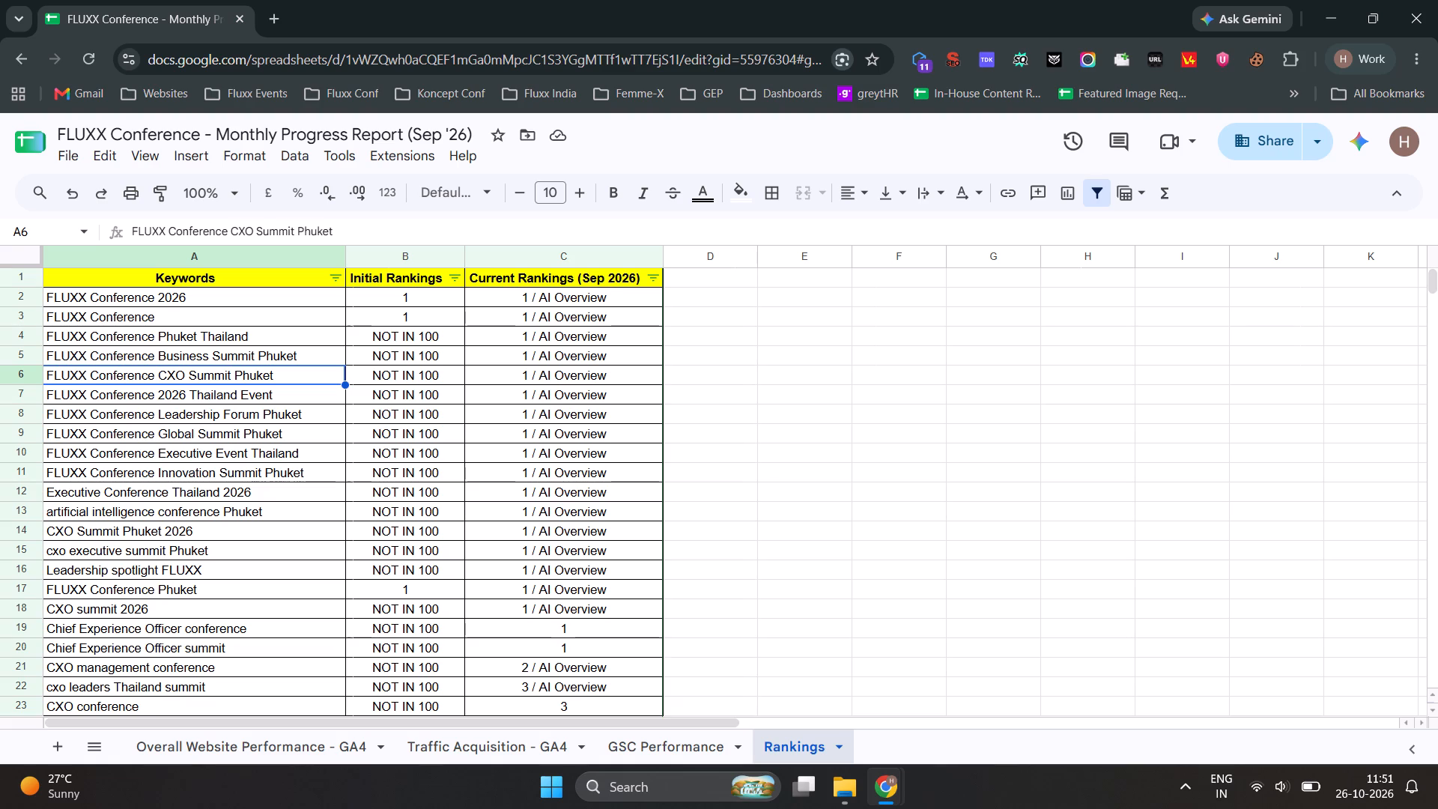
key(Down)
key(Down)
key(Down)
key(Down)
key(Down)
key(Up)
key(Up)
key(Up)
key(Up)
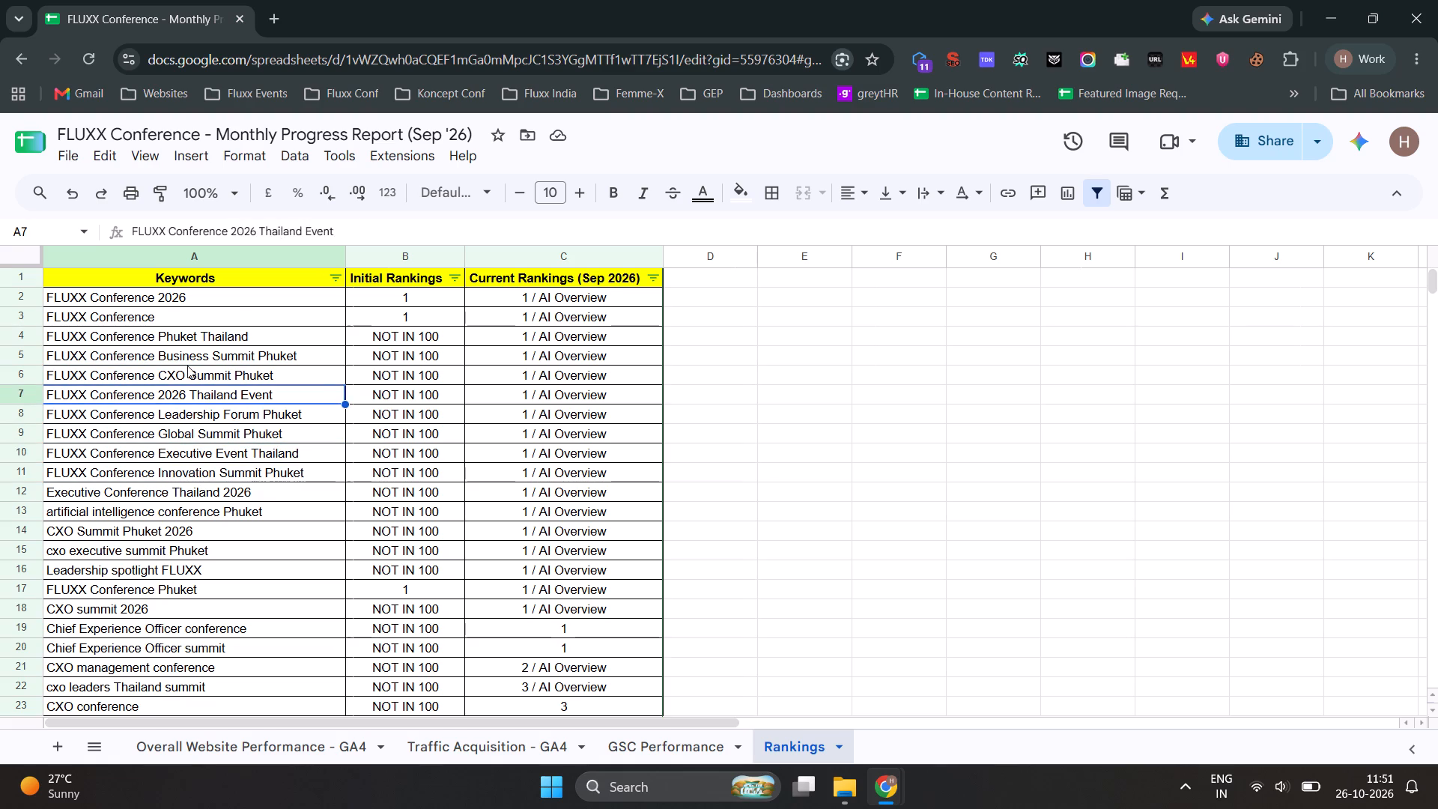
key(Down)
key(Up)
key(Down)
key(Down)
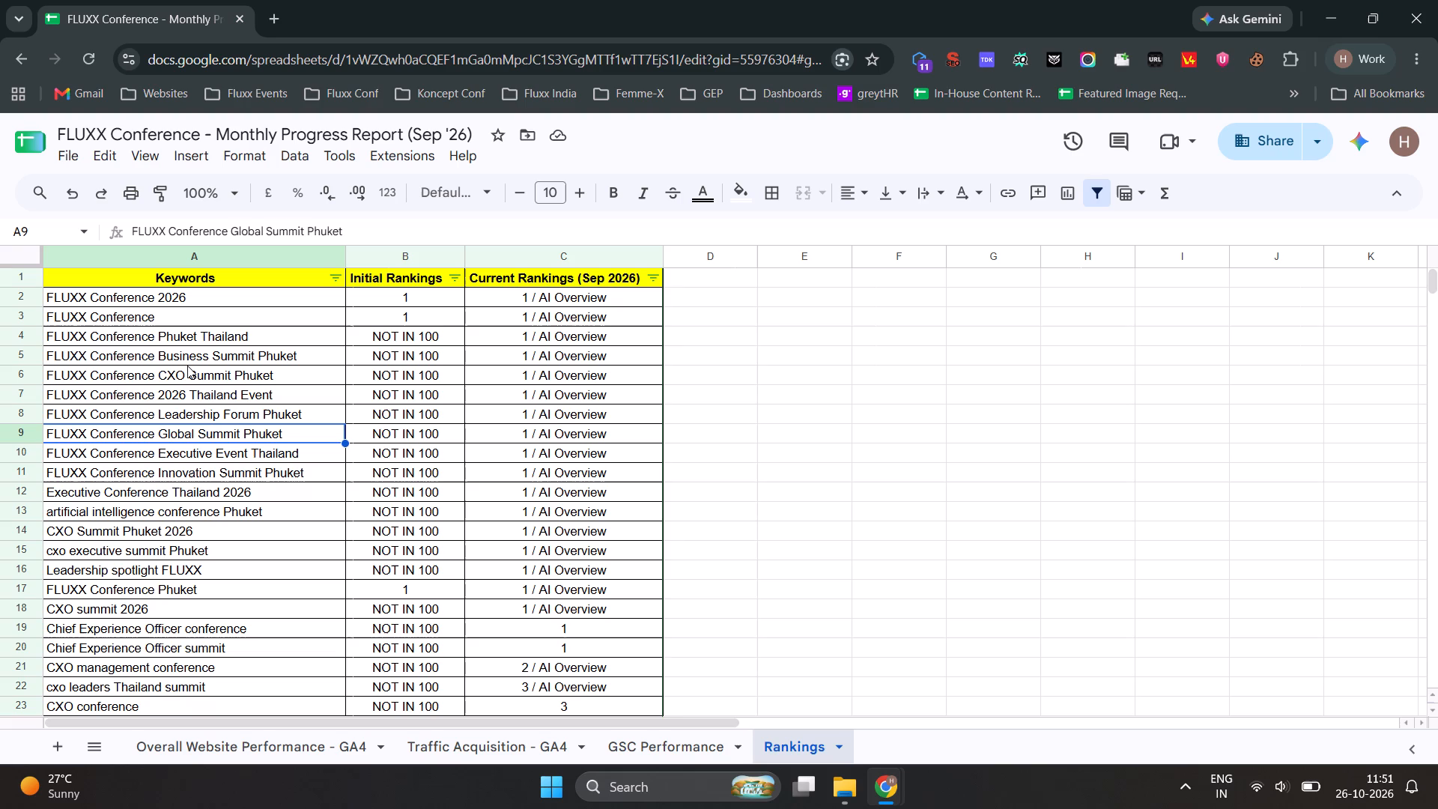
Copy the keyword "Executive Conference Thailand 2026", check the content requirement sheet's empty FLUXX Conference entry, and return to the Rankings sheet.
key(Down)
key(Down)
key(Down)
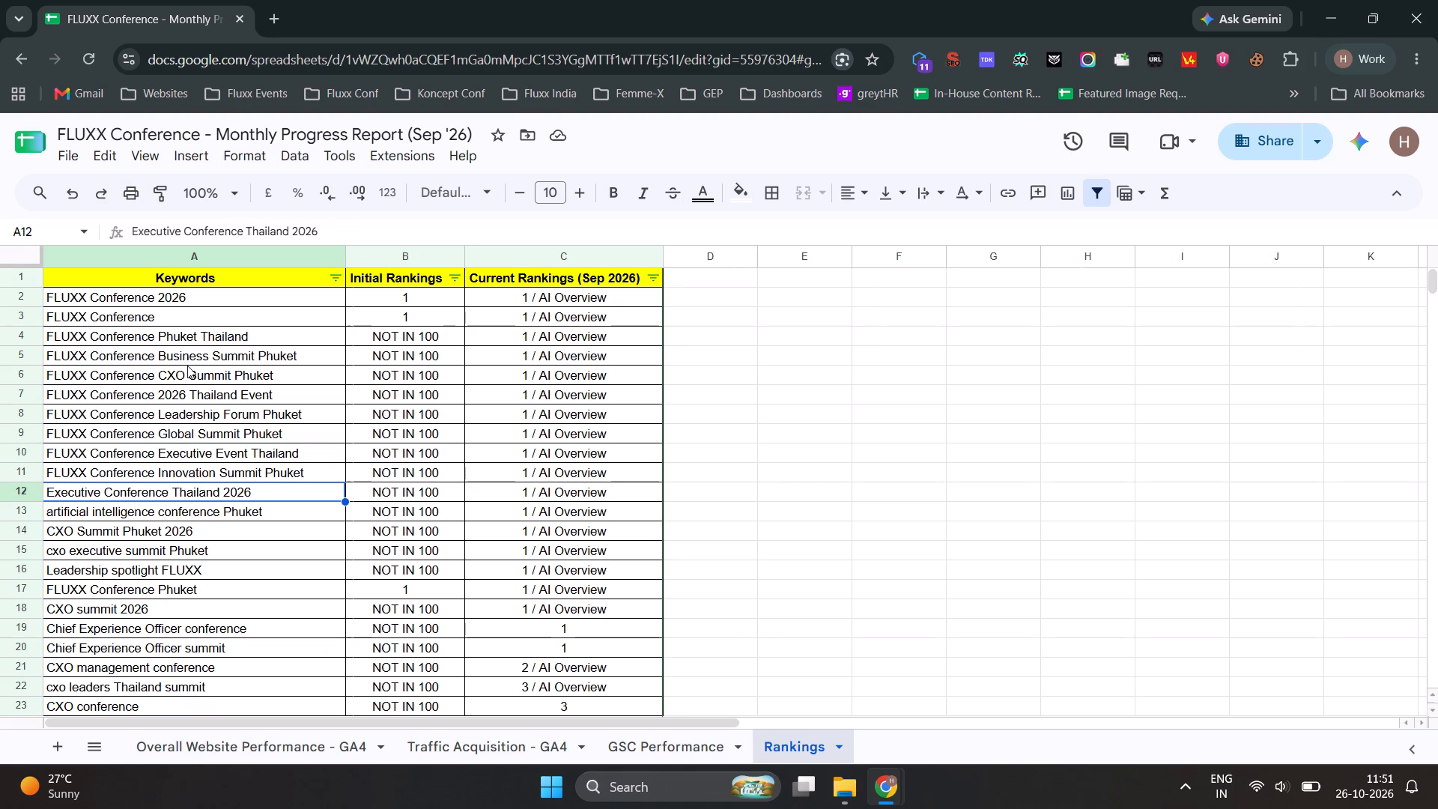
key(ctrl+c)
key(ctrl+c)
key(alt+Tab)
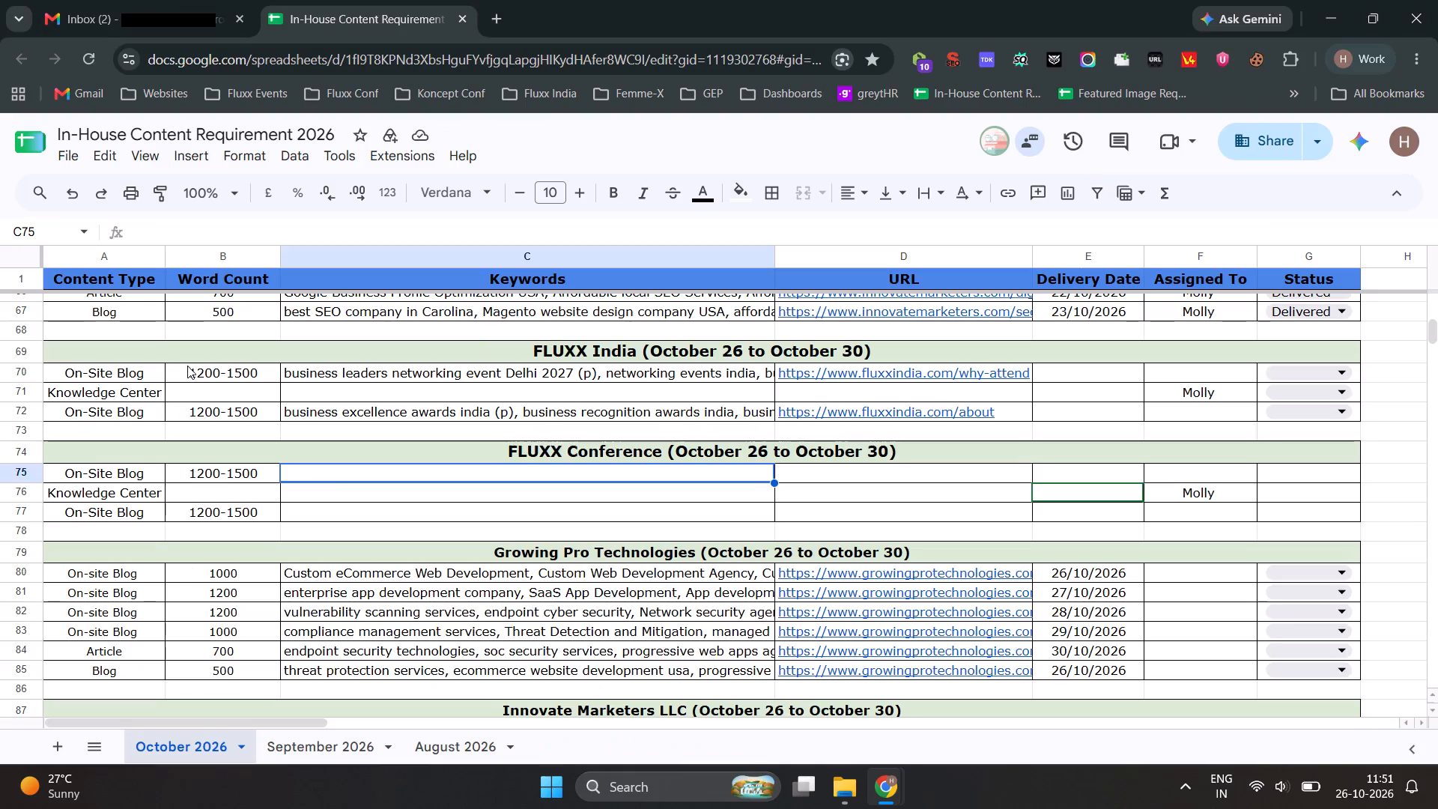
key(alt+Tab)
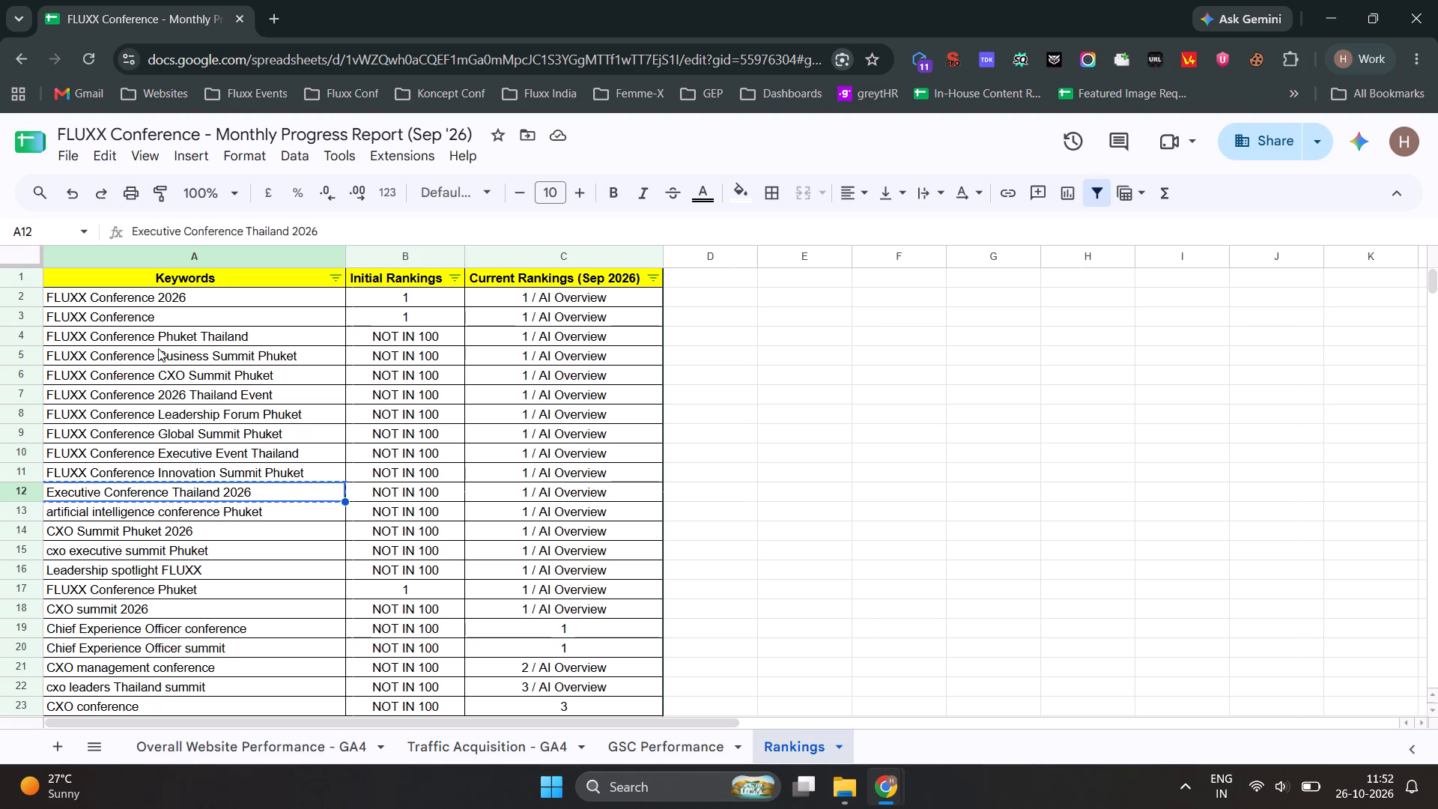
Select together the keywords "FLUXX Conference 2026 Thailand Event", "Executive Conference Thailand 2026" and "ai conference Thailand", and look for further related ones.
click(230, 342)
click(234, 368)
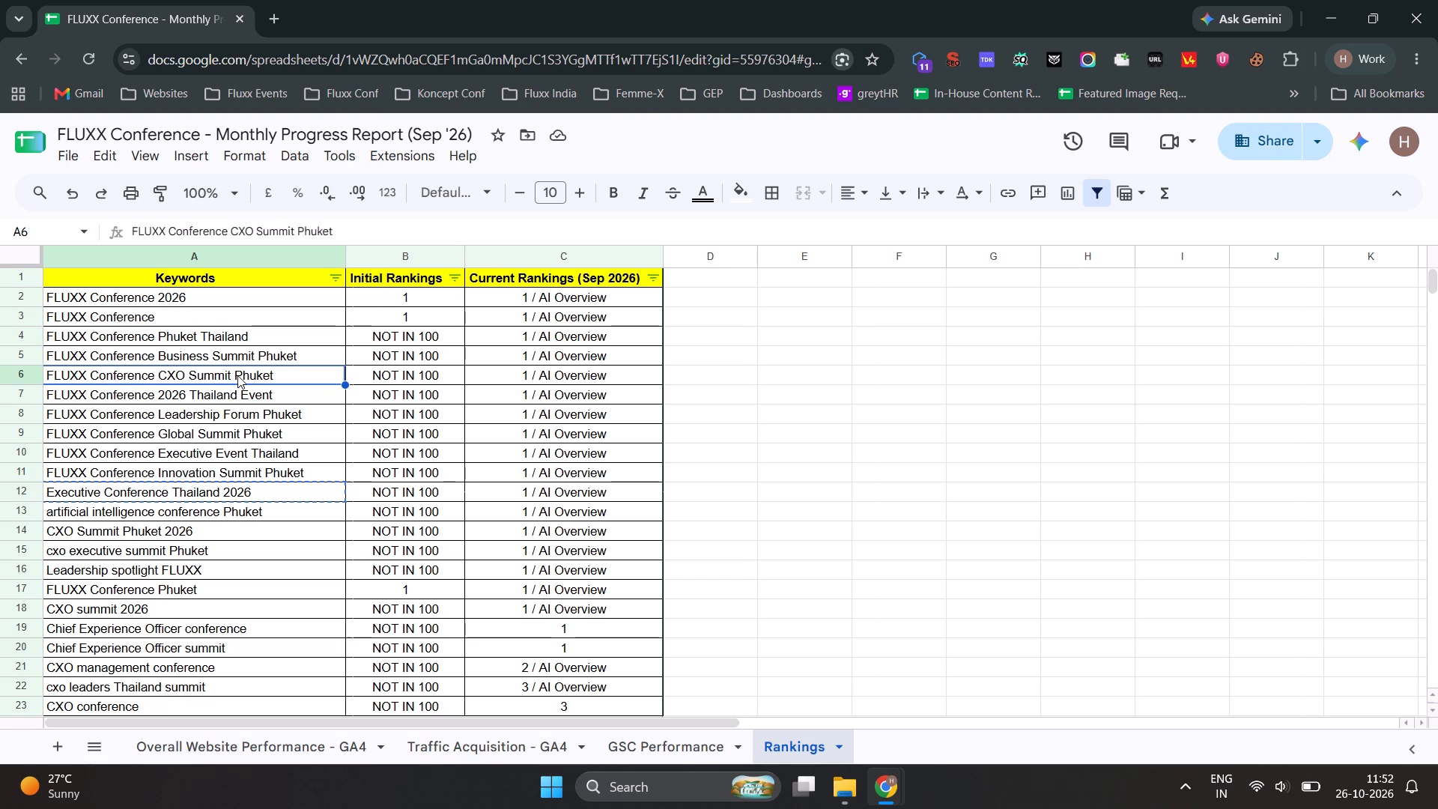
click(228, 390)
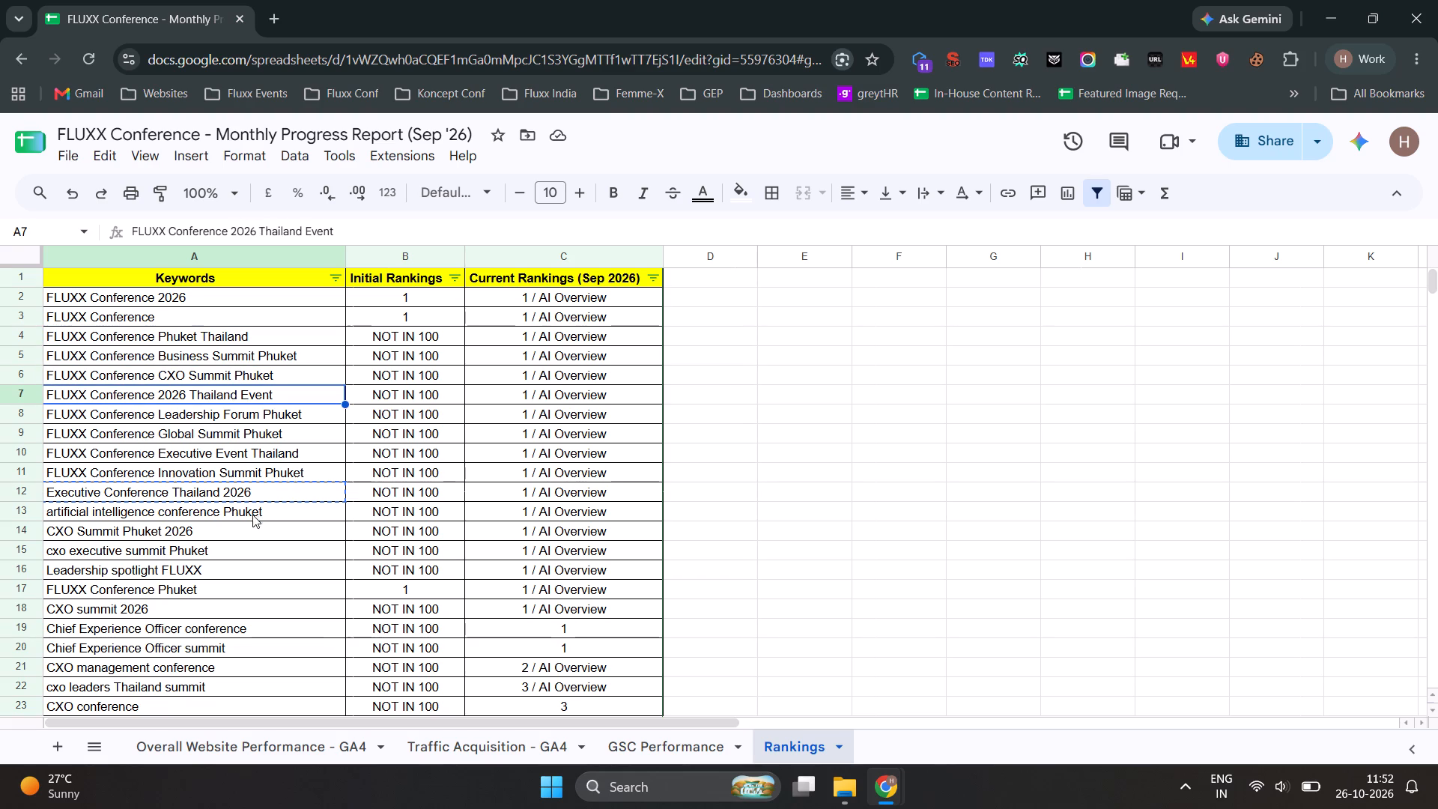
ctrl+click(267, 498)
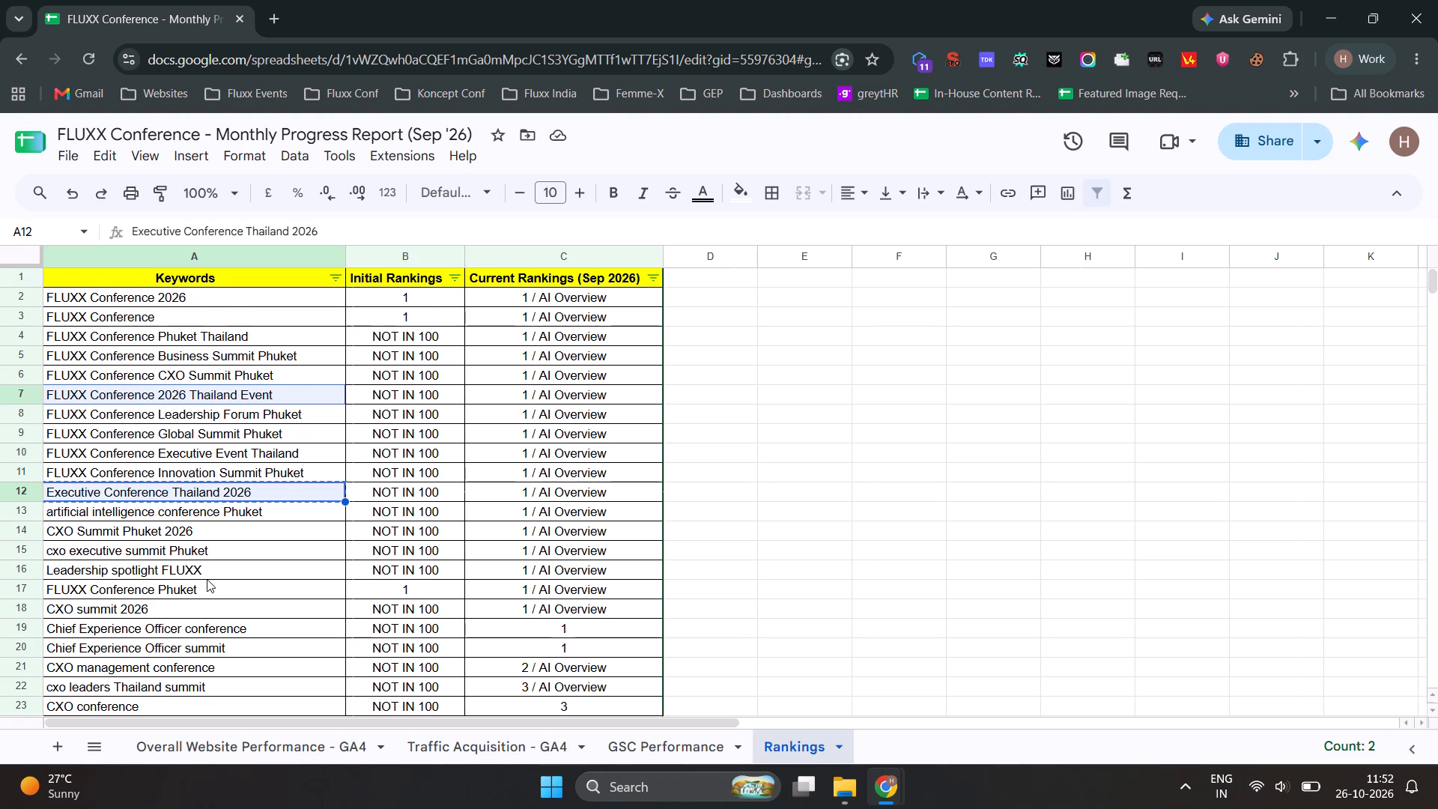
scroll(207, 579, down, 1)
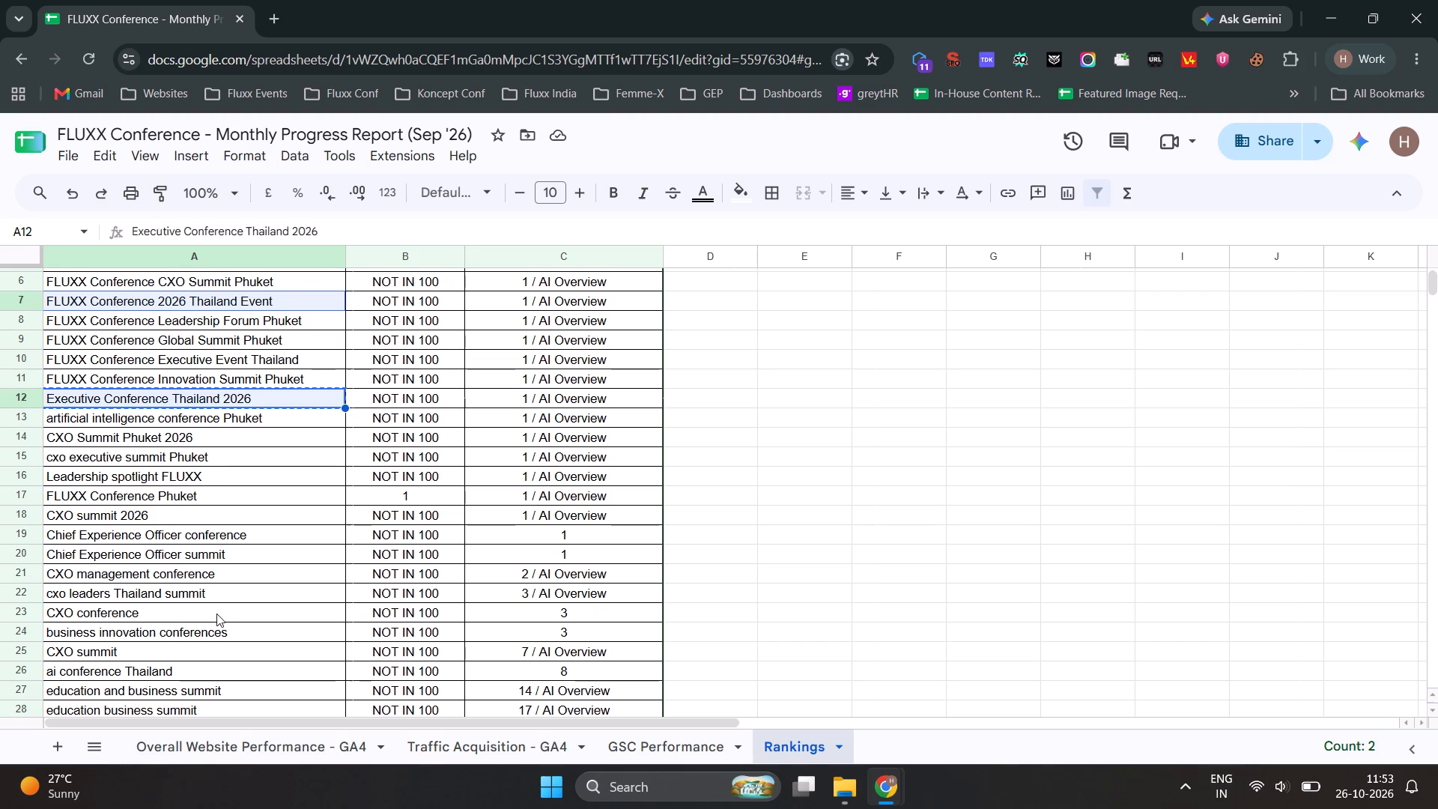
scroll(216, 613, down, 1)
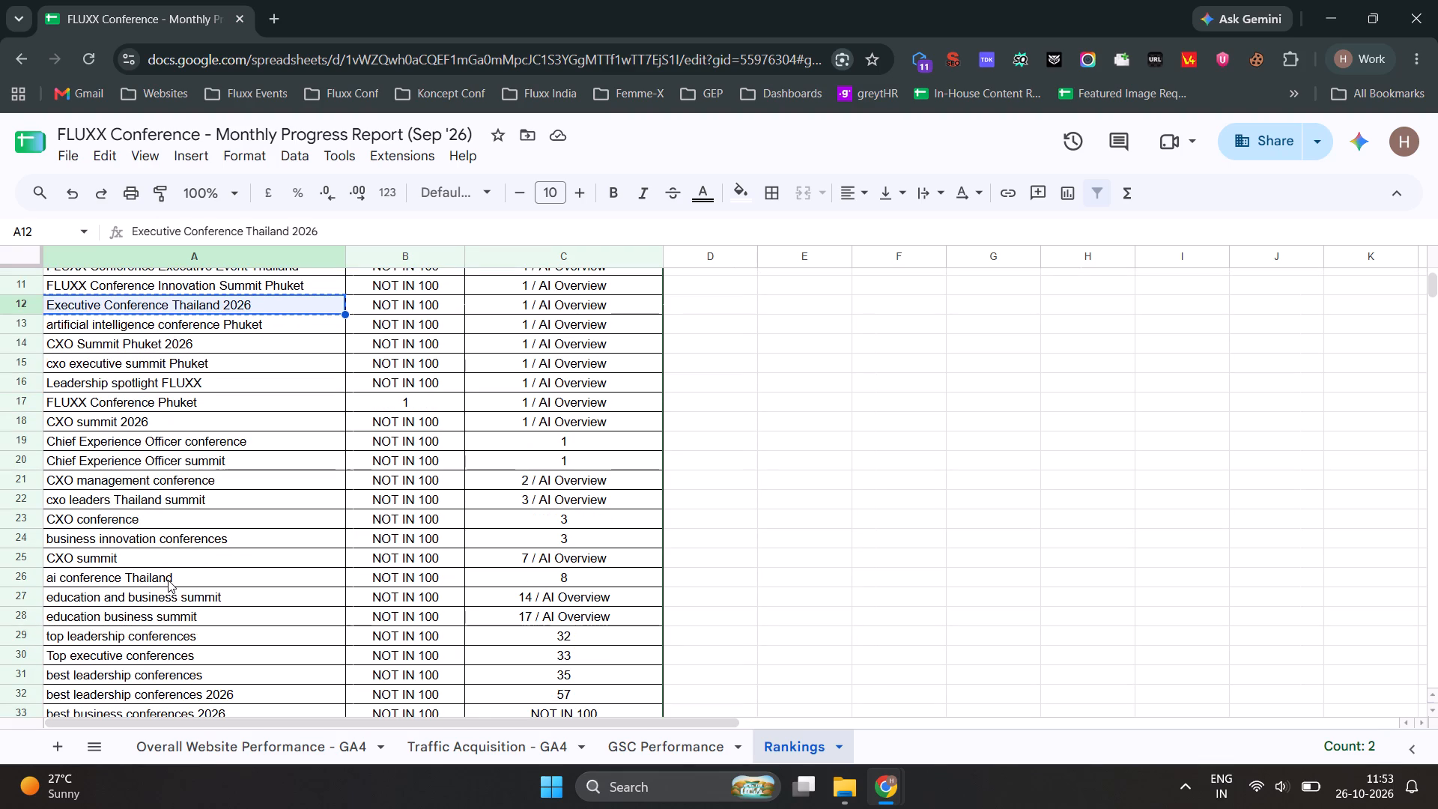
ctrl+click(168, 580)
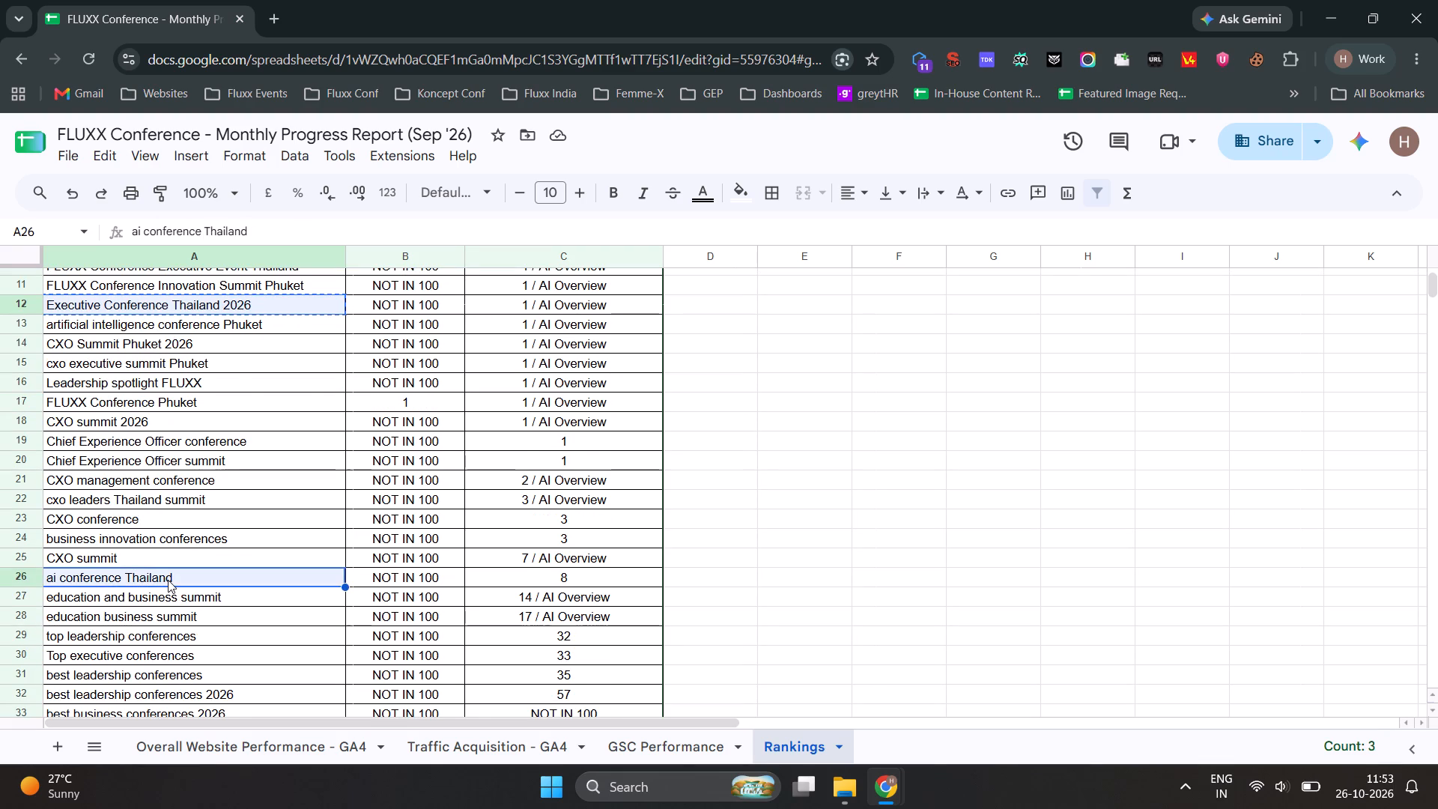
scroll(168, 580, up, 2)
scroll(168, 580, down, 3)
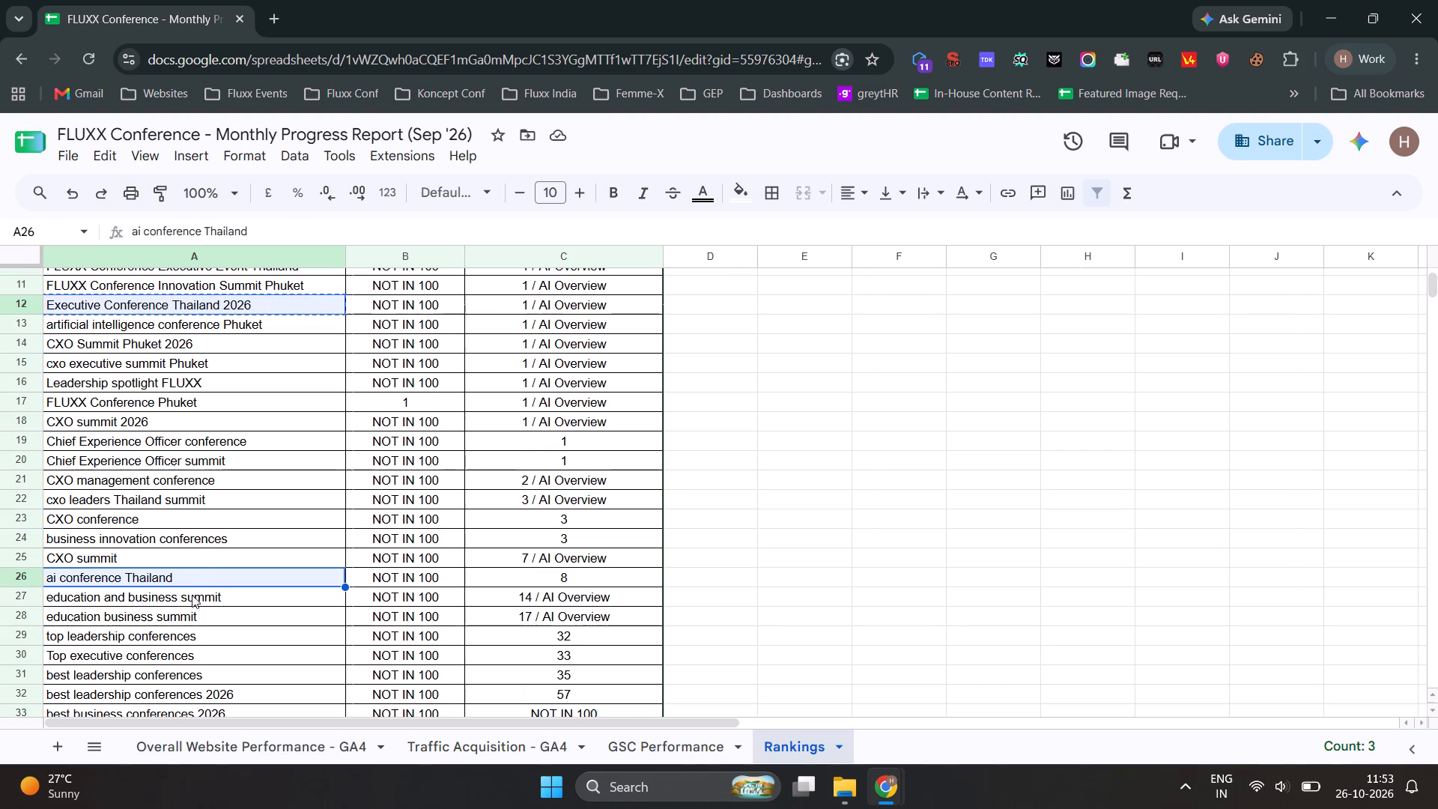
scroll(186, 650, down, 2)
scroll(187, 640, up, 2)
scroll(187, 640, down, 1)
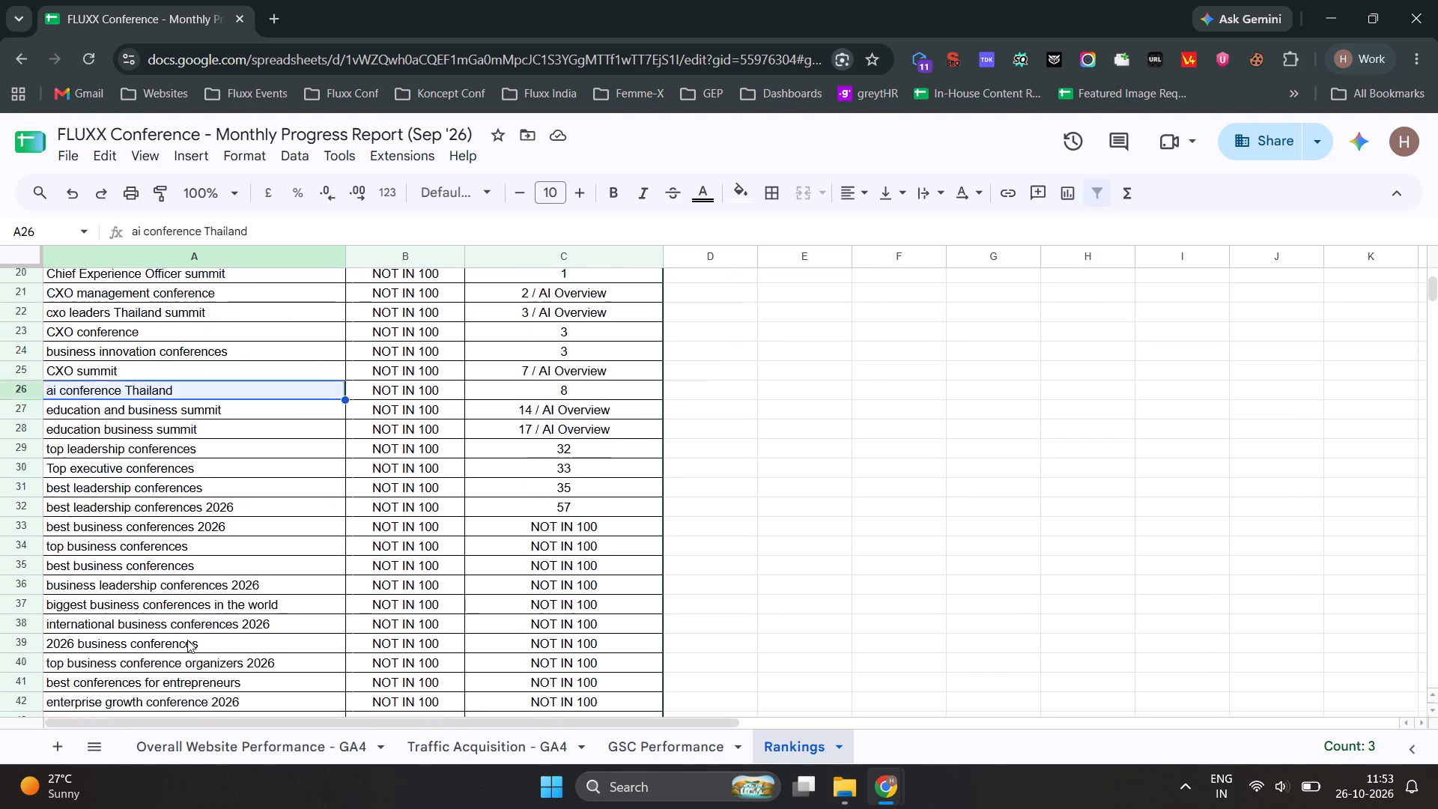
scroll(187, 640, down, 1)
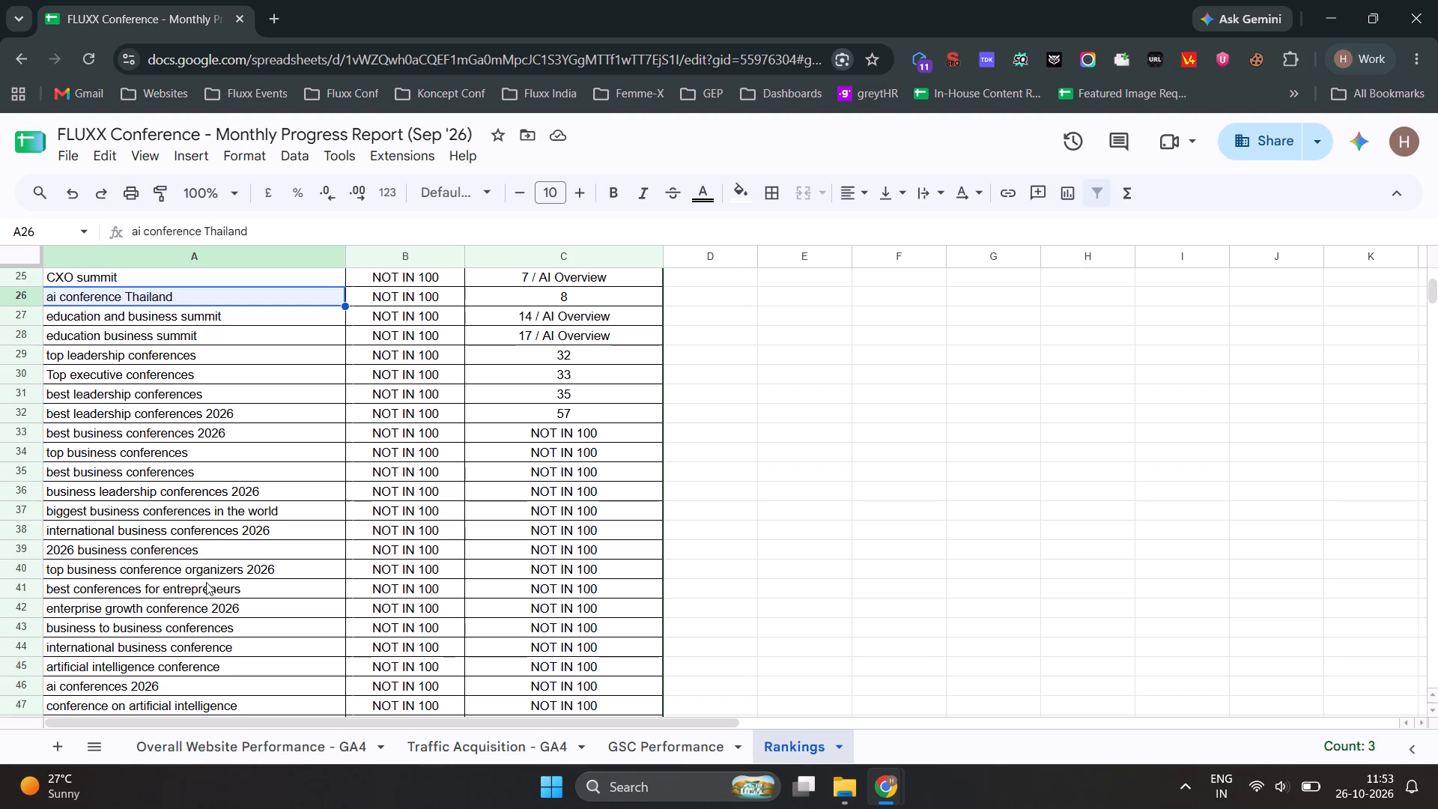
scroll(192, 570, down, 1)
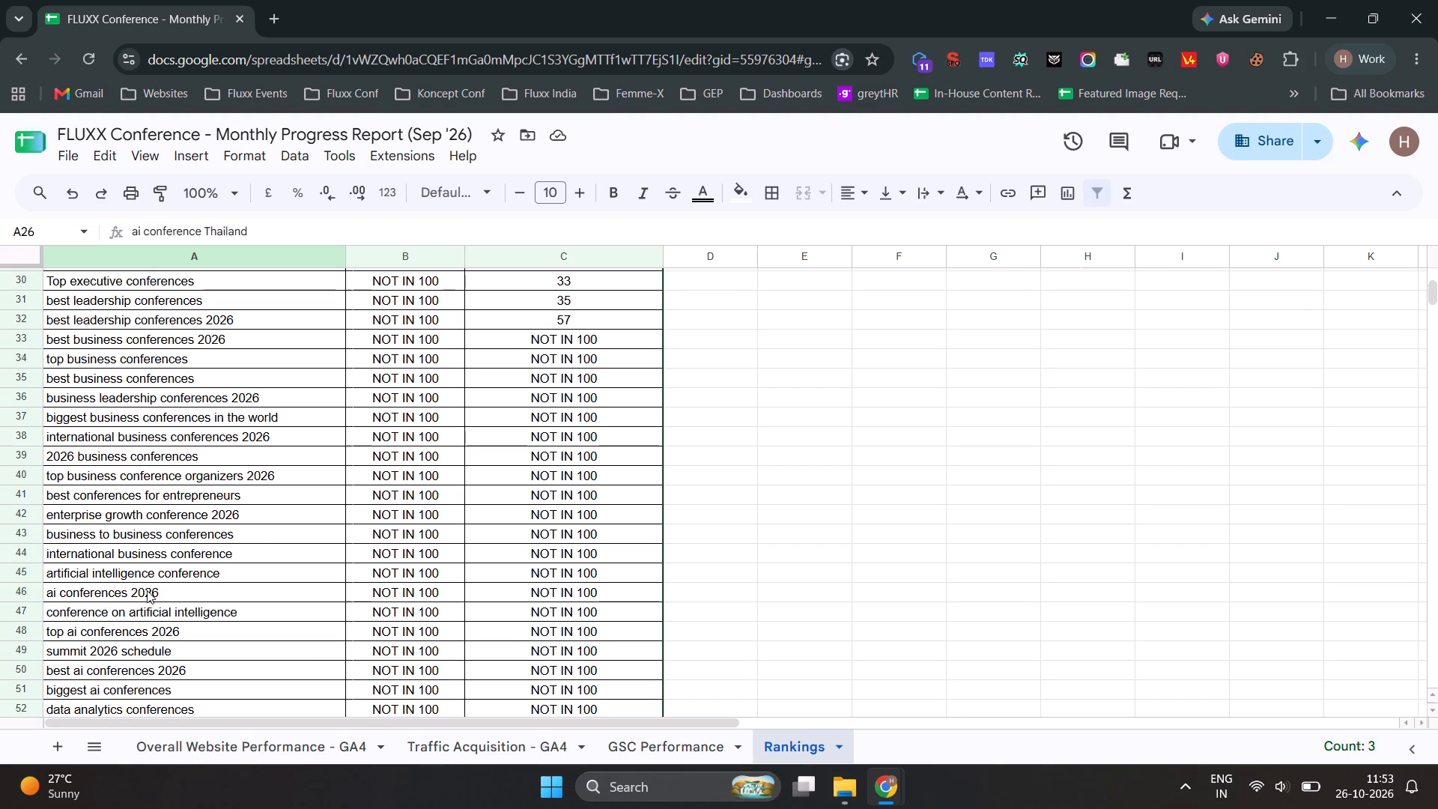
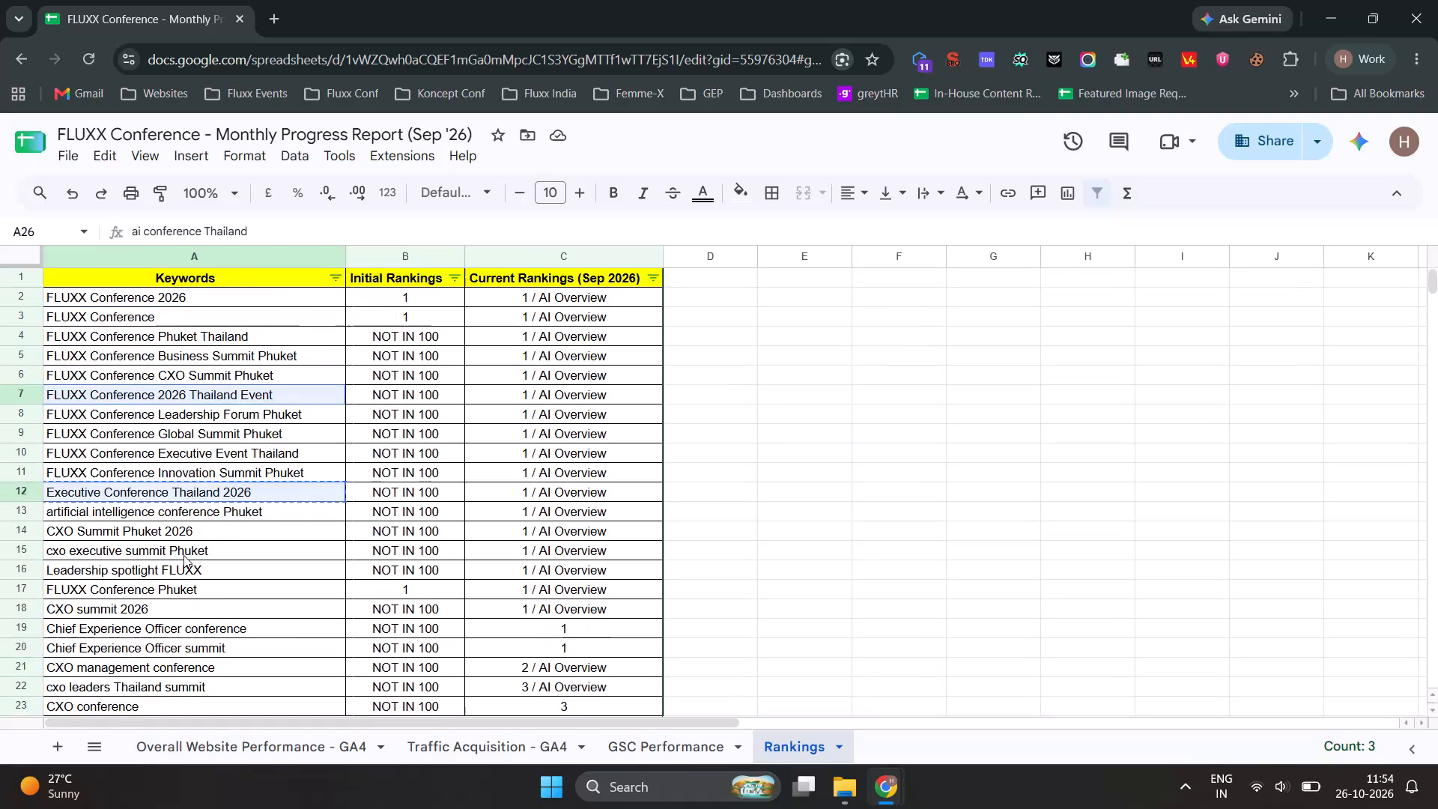
Look through the rest of the FLUXX Conference Rankings keyword list for more keywords related to the selected Thailand ones.
scroll(183, 555, down, 5)
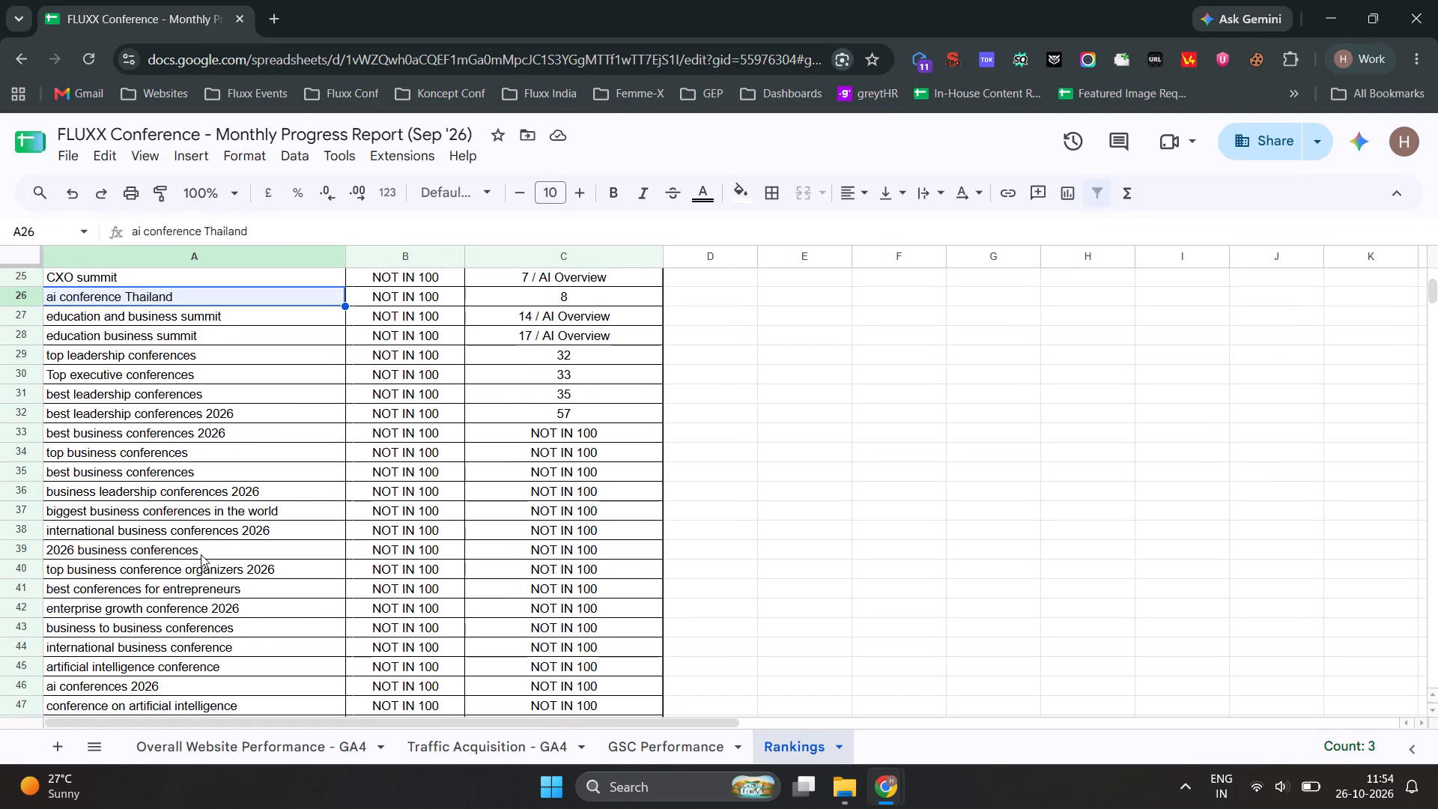
scroll(204, 602, down, 1)
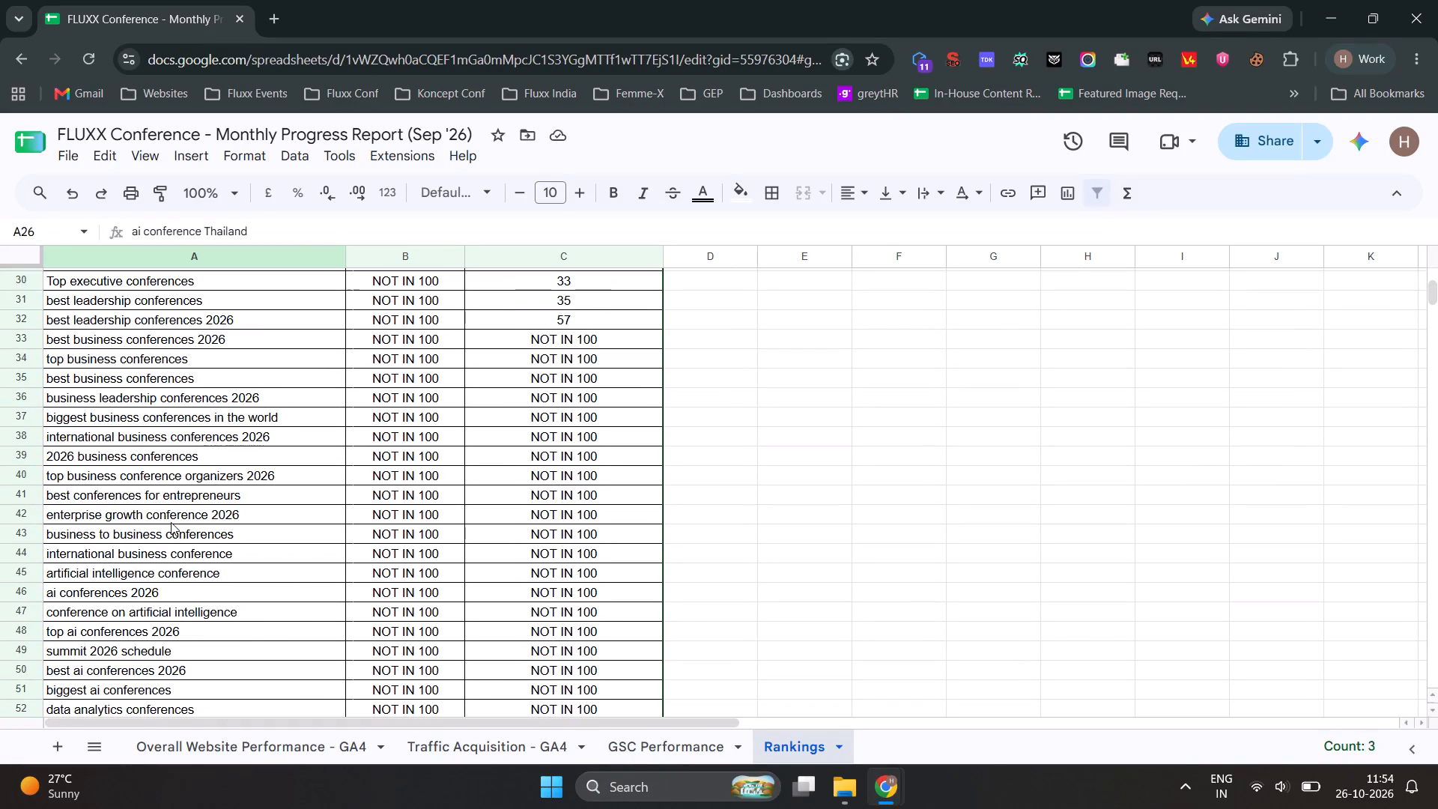
scroll(203, 599, down, 1)
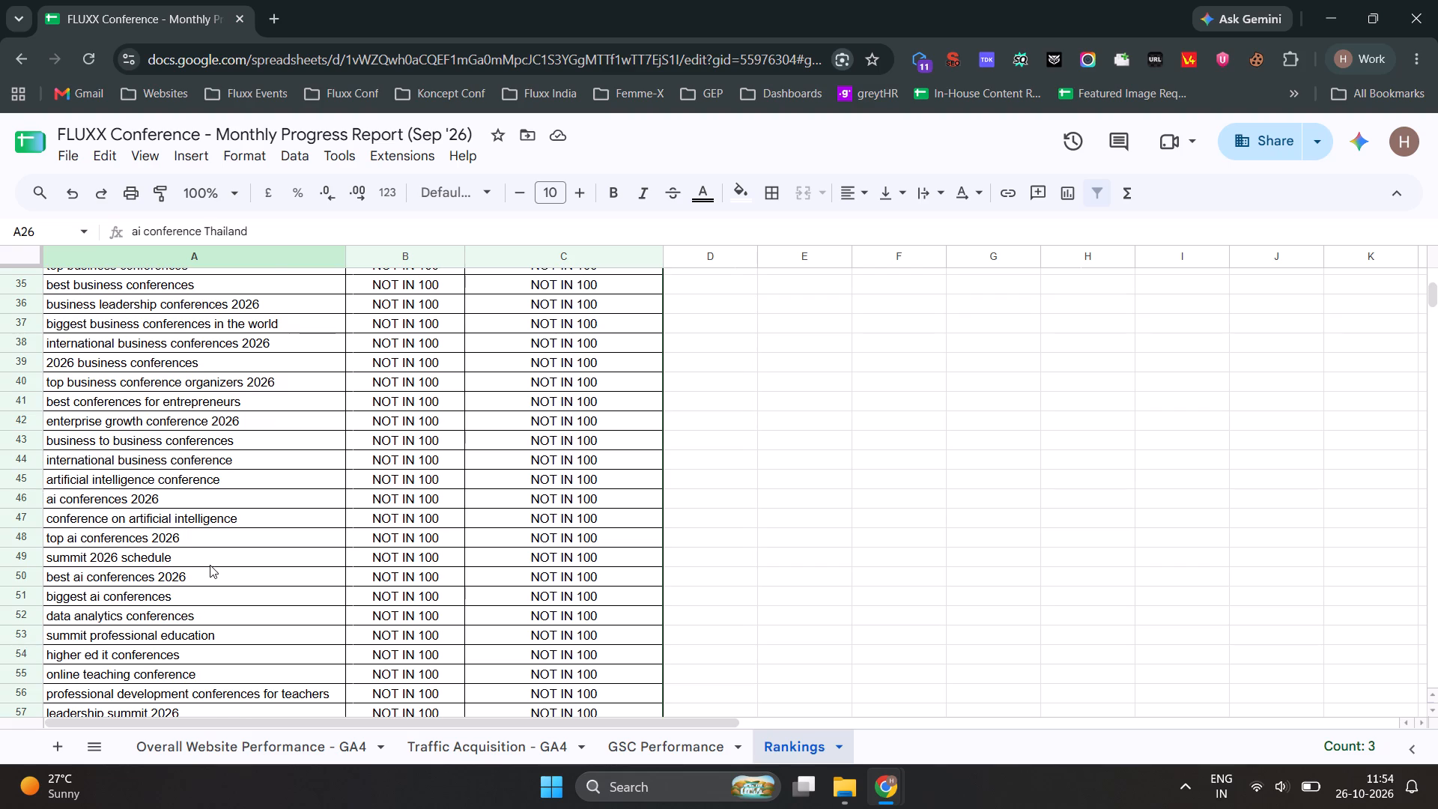
scroll(210, 563, down, 6)
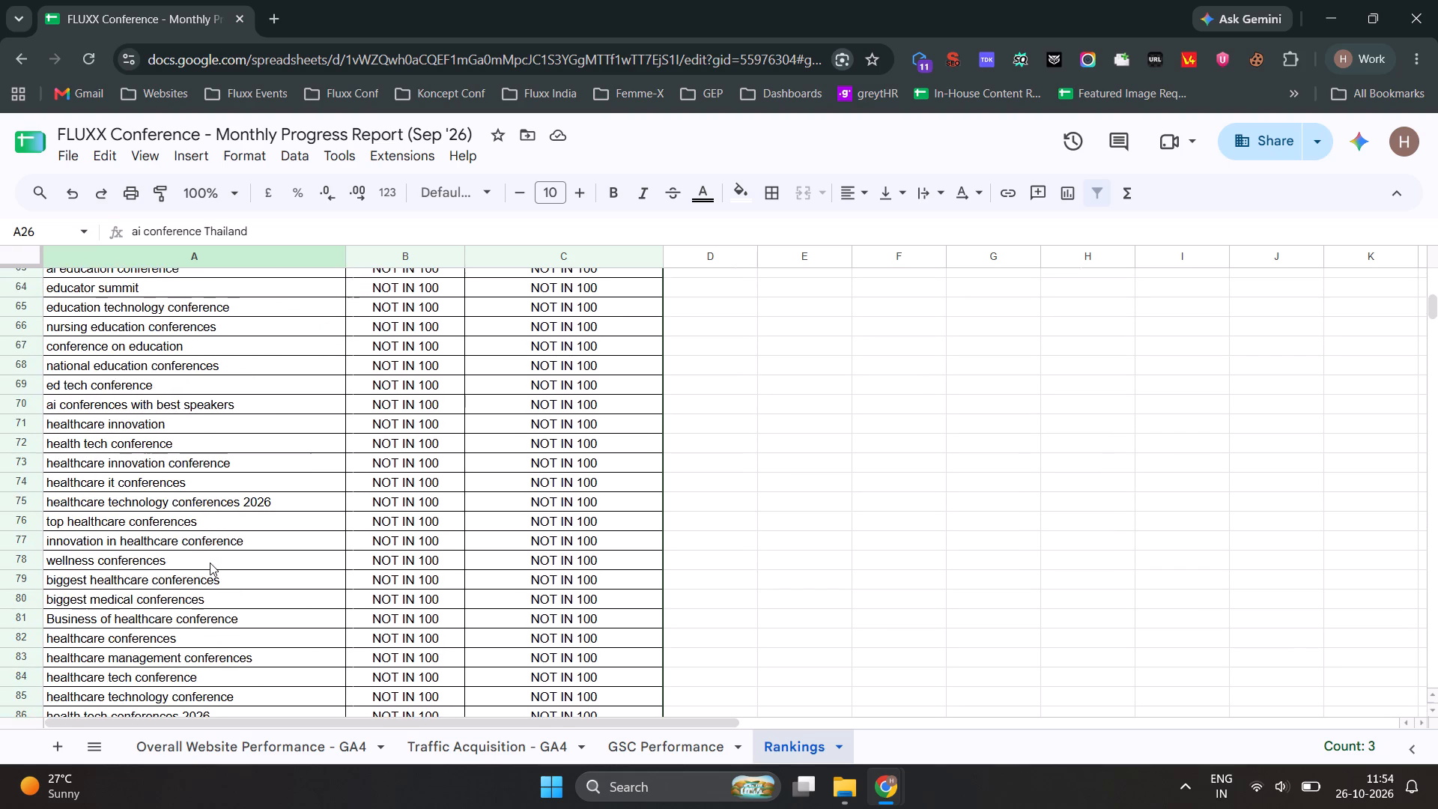
scroll(210, 563, down, 8)
scroll(210, 561, up, 13)
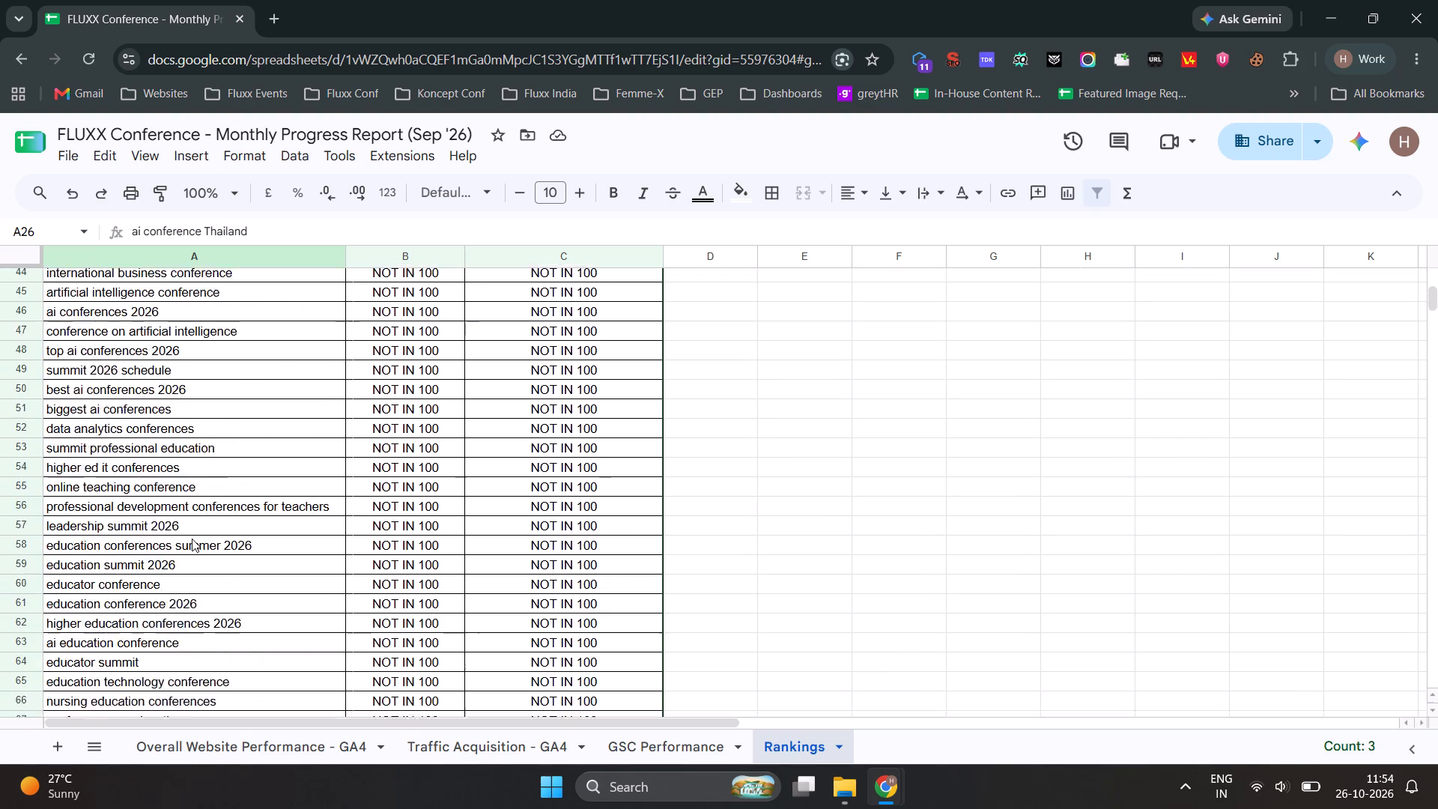
scroll(192, 539, up, 13)
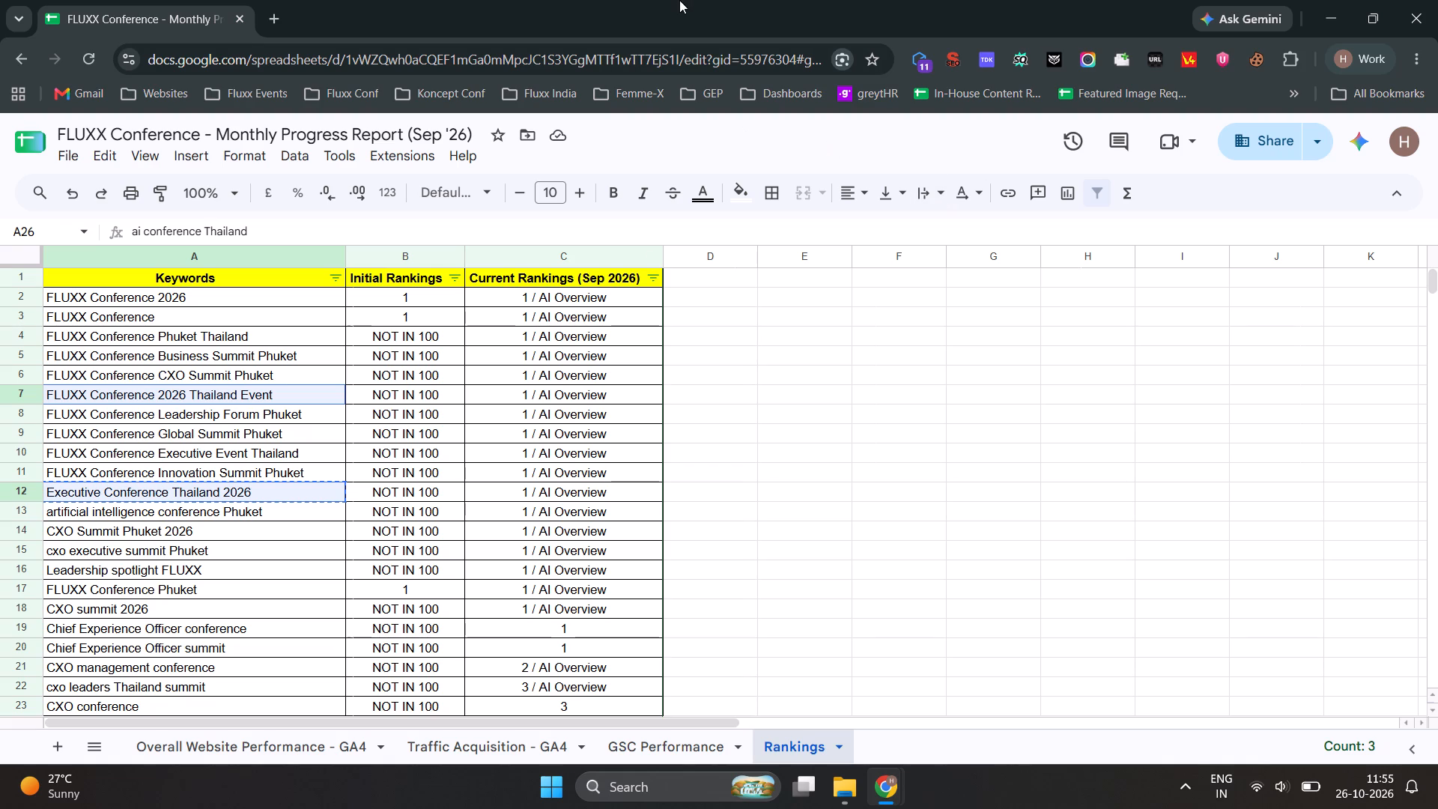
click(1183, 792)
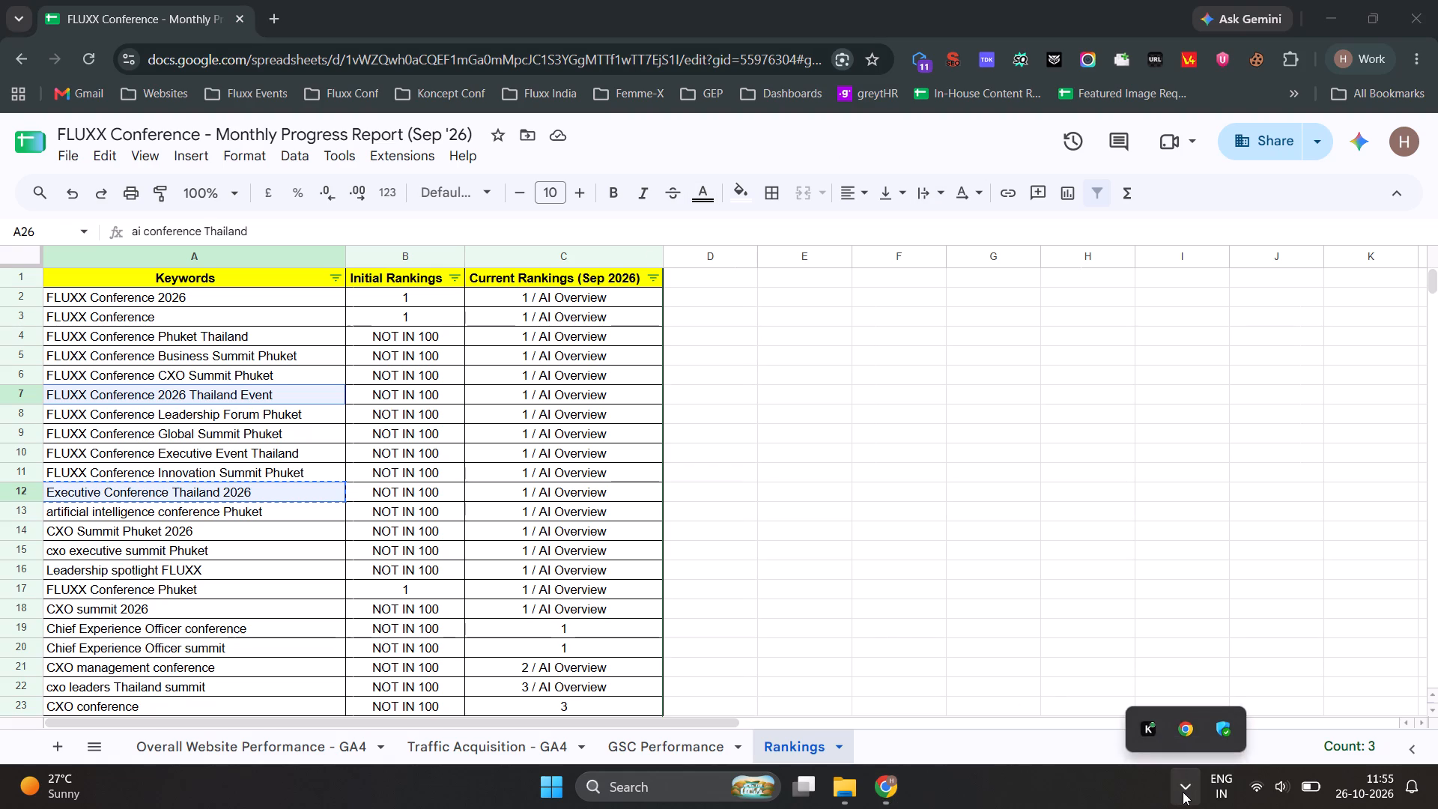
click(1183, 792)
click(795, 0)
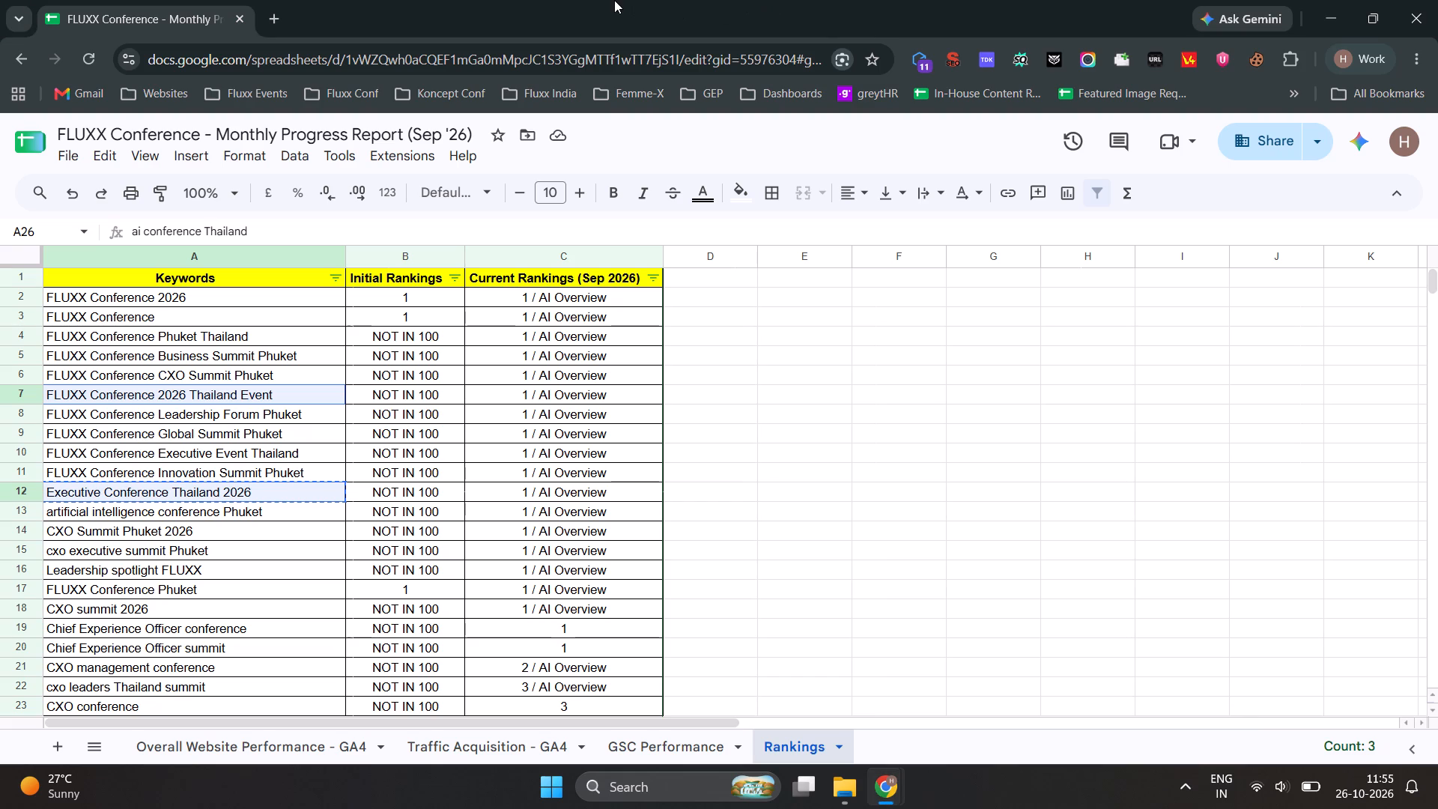
Open LinkedIn in a new tab, find a colleague's profile and view the enlarged profile photo, ending on the feed.
click(285, 29)
click(279, 25)
text(link)
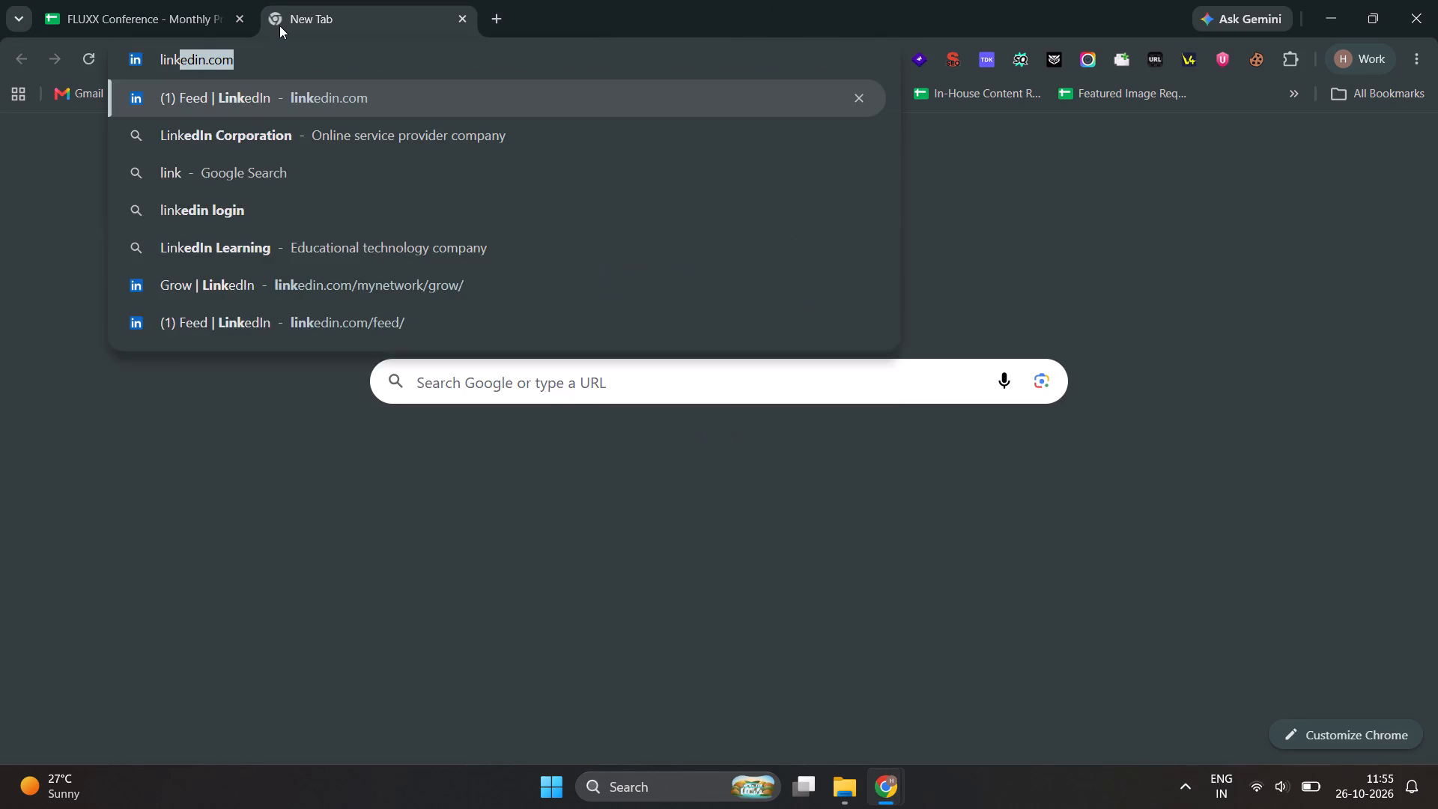
key(Return)
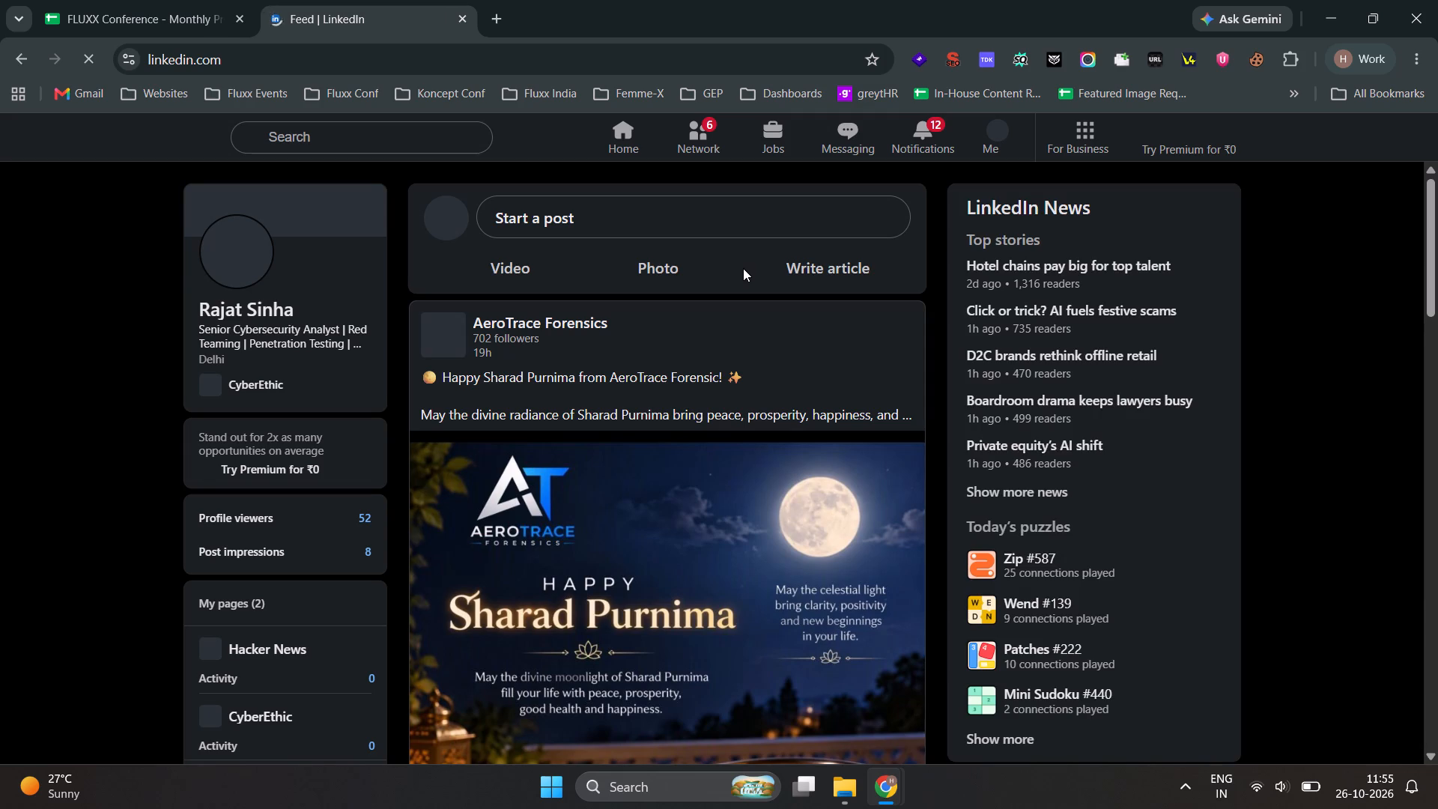
click(388, 133)
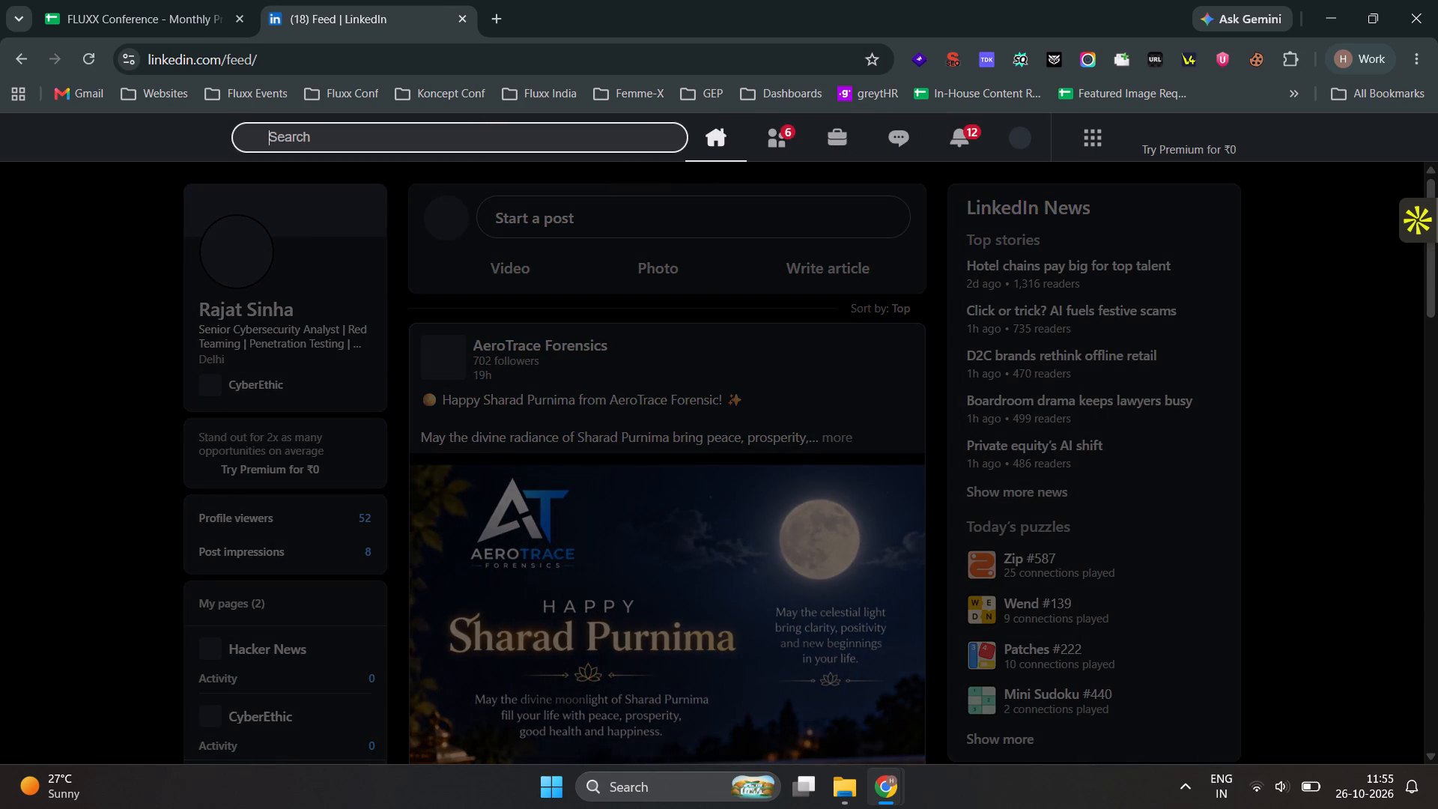
text(harsh)
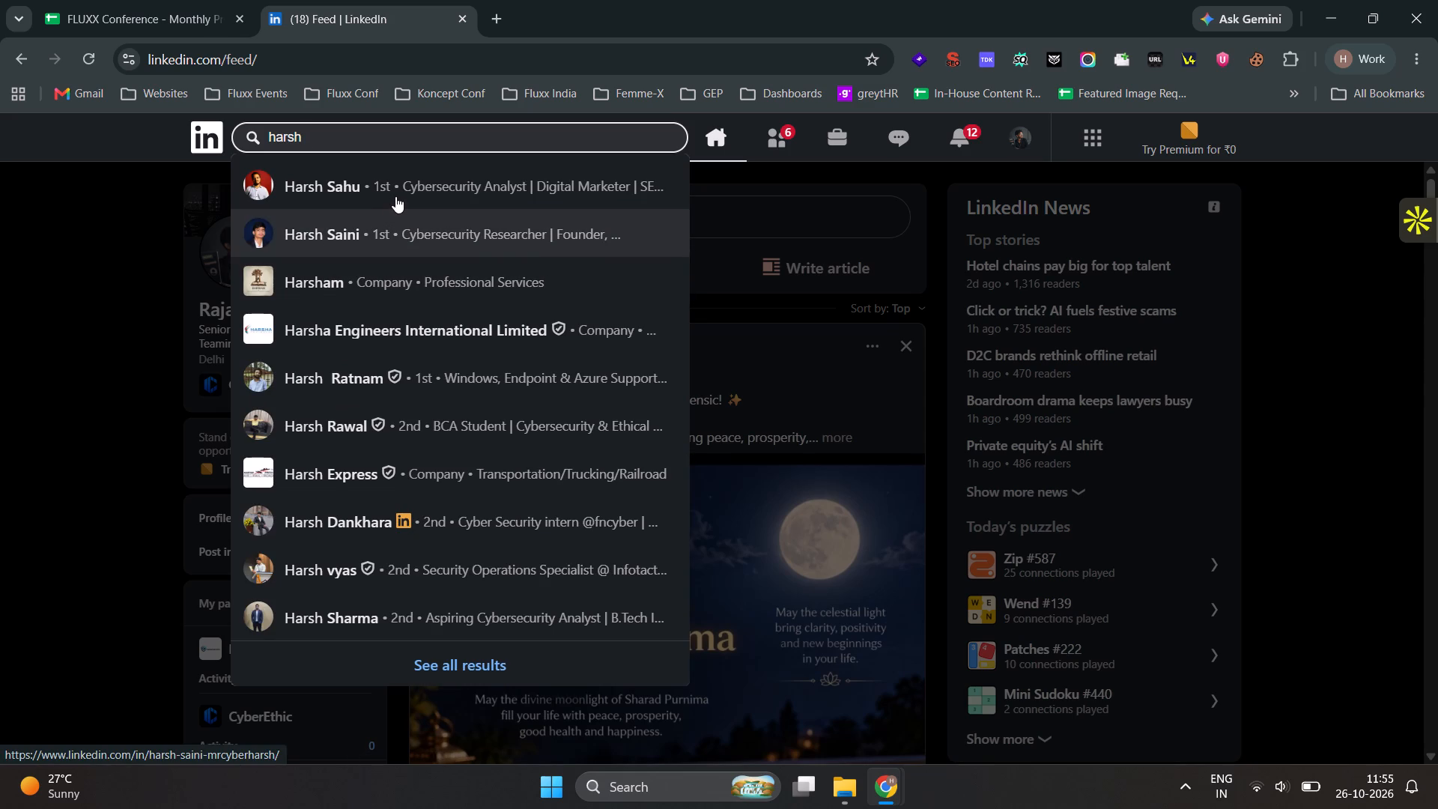
click(397, 193)
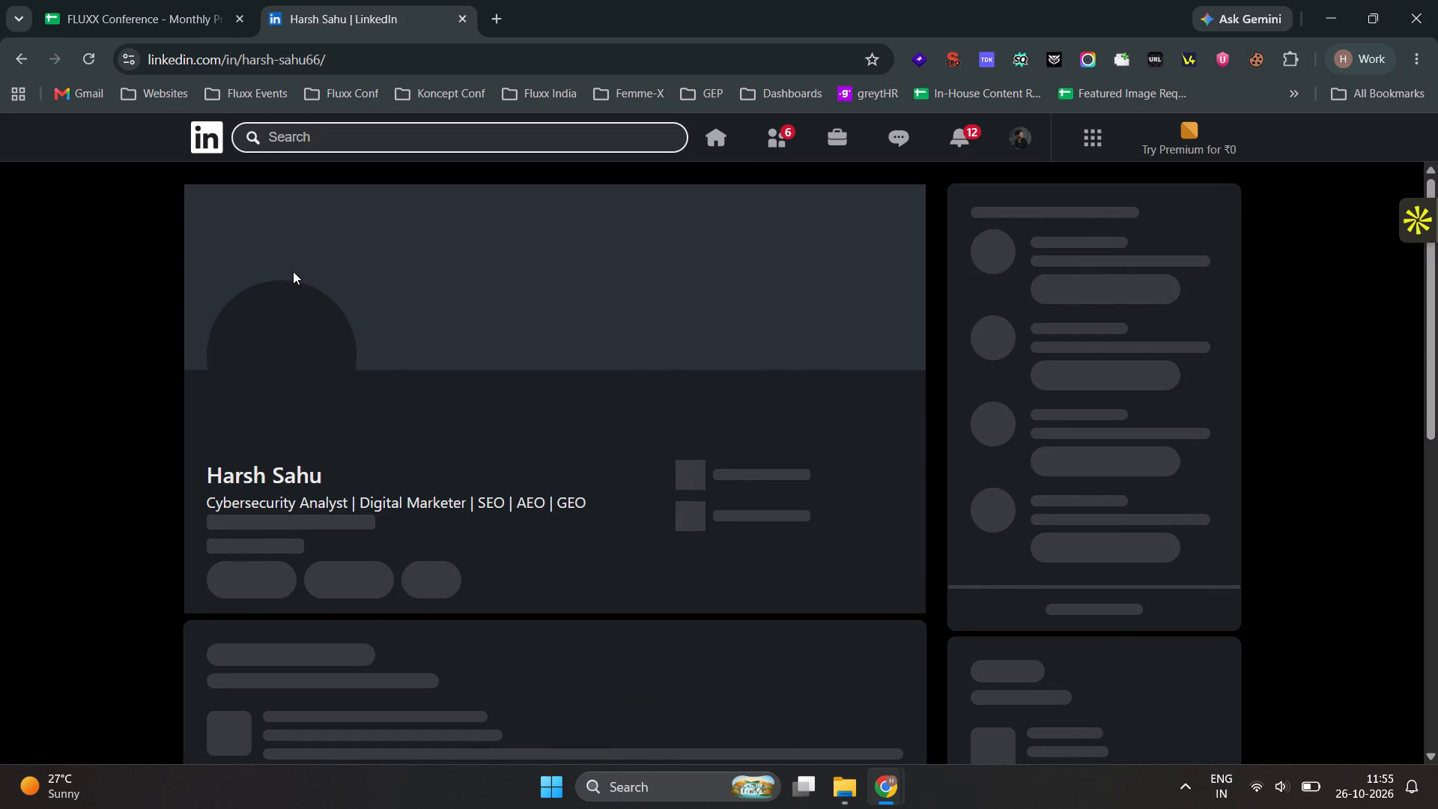
click(291, 361)
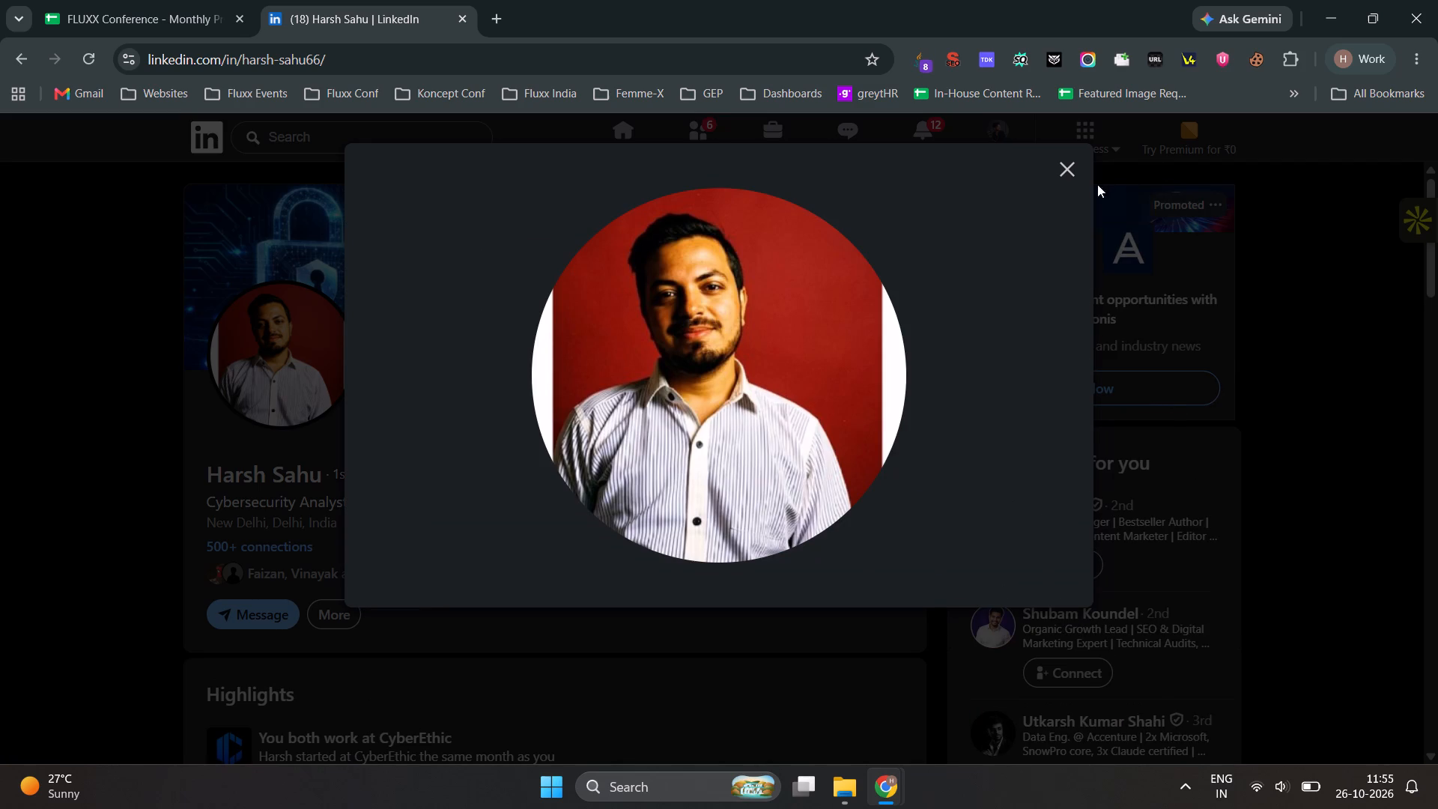
click(1066, 174)
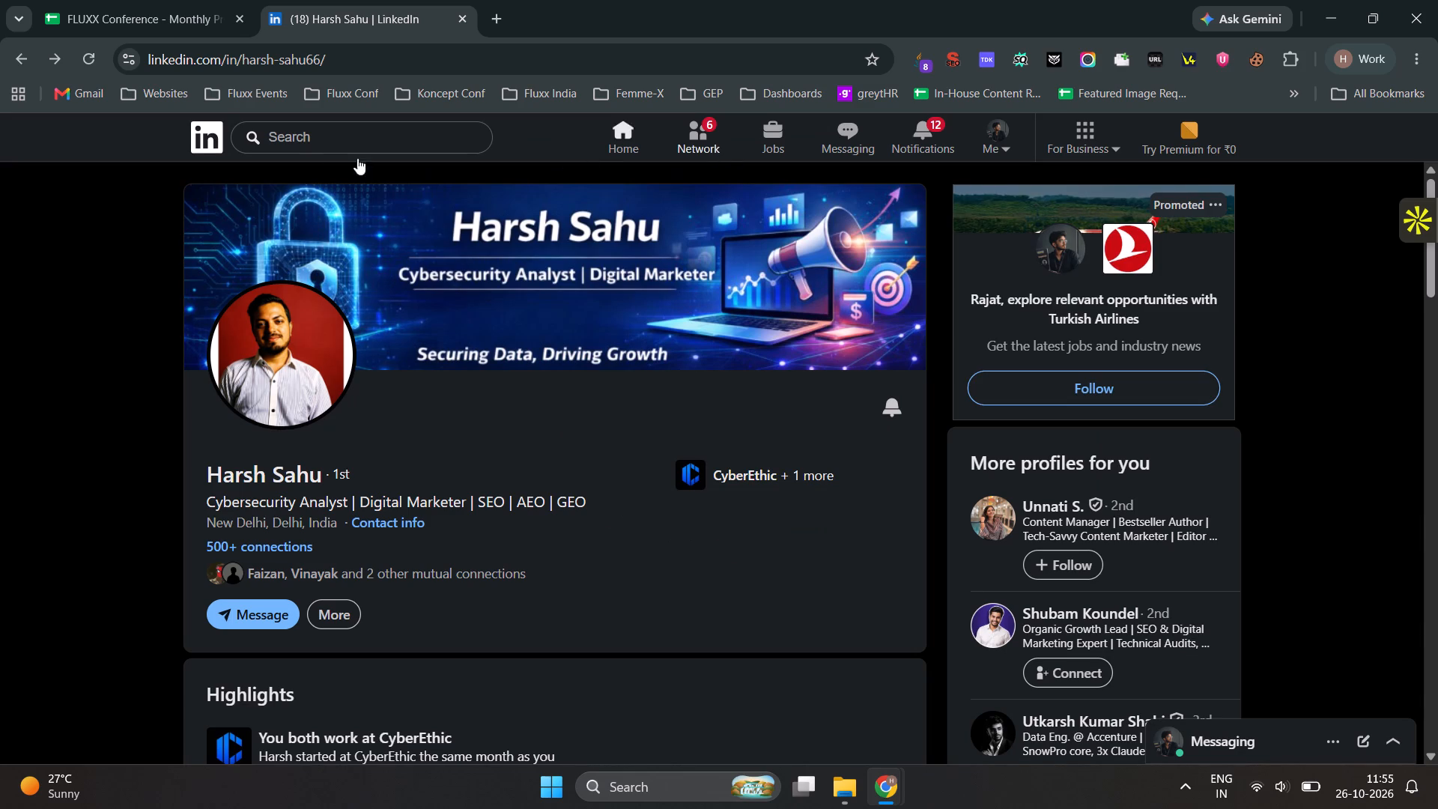
click(207, 139)
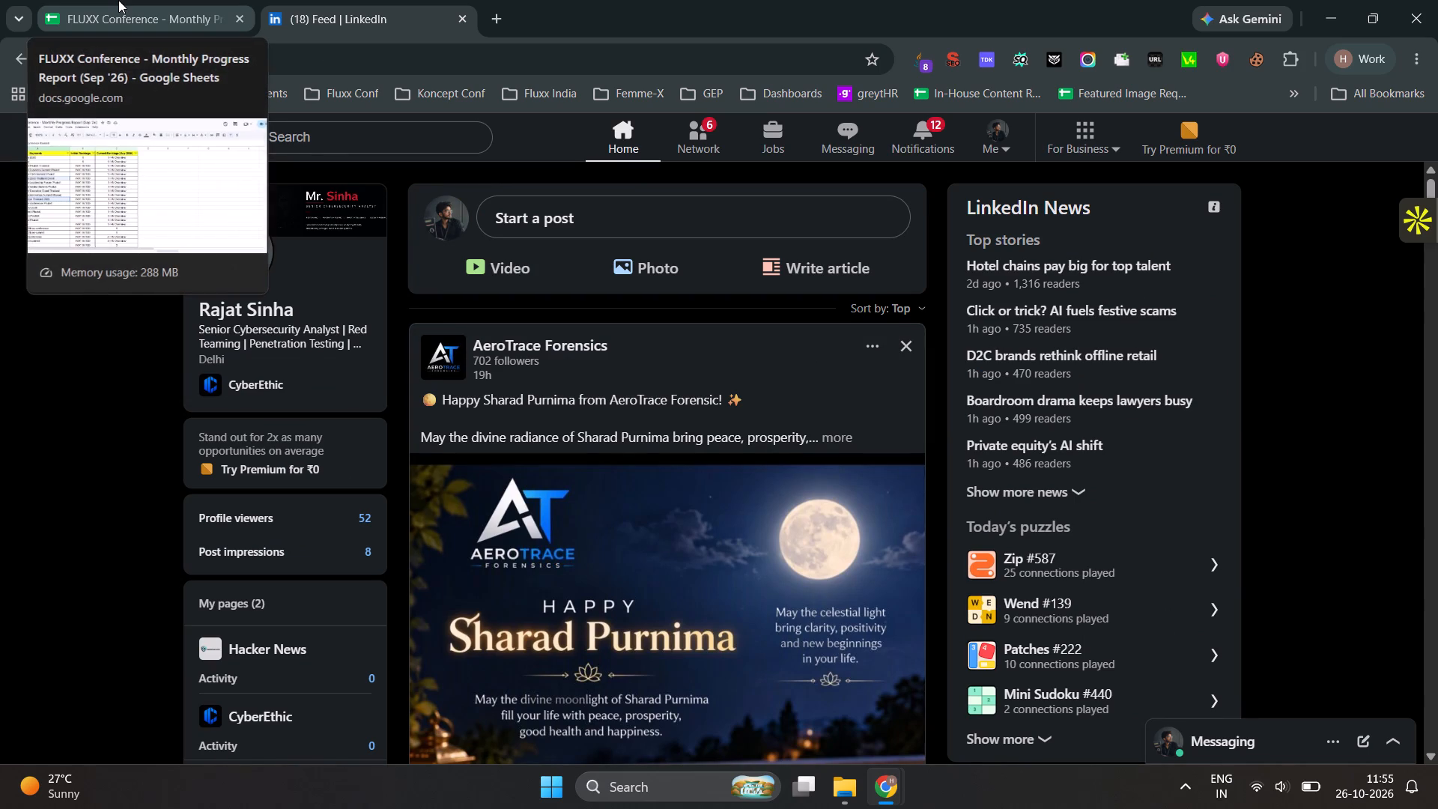
Add "FLUXX Conference Executive Event Thailand" to the selected Rankings keywords and copy them all into the first FLUXX Conference On-Site Blog's Keywords cell.
click(74, 0)
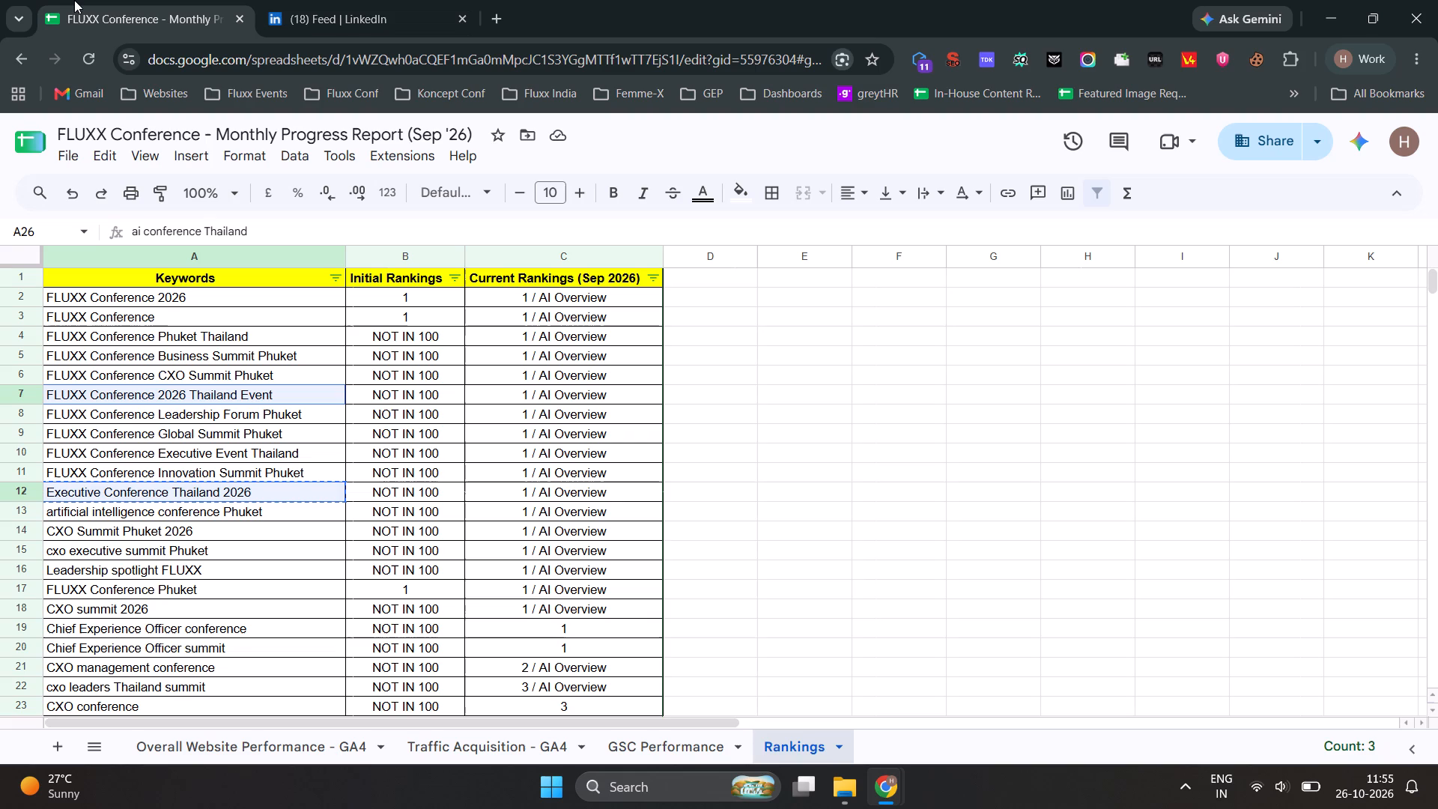
scroll(573, 488, down, 4)
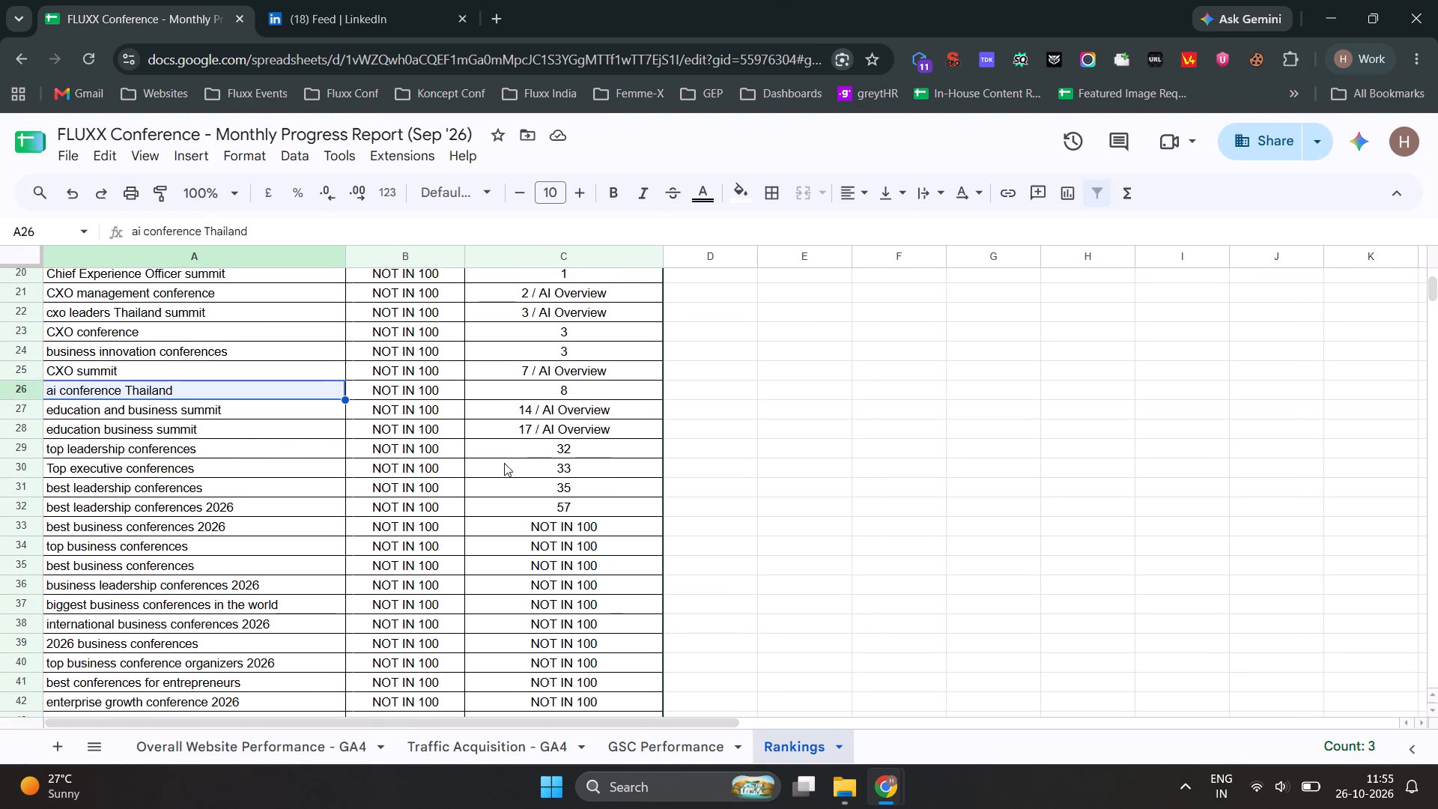
scroll(337, 496, up, 7)
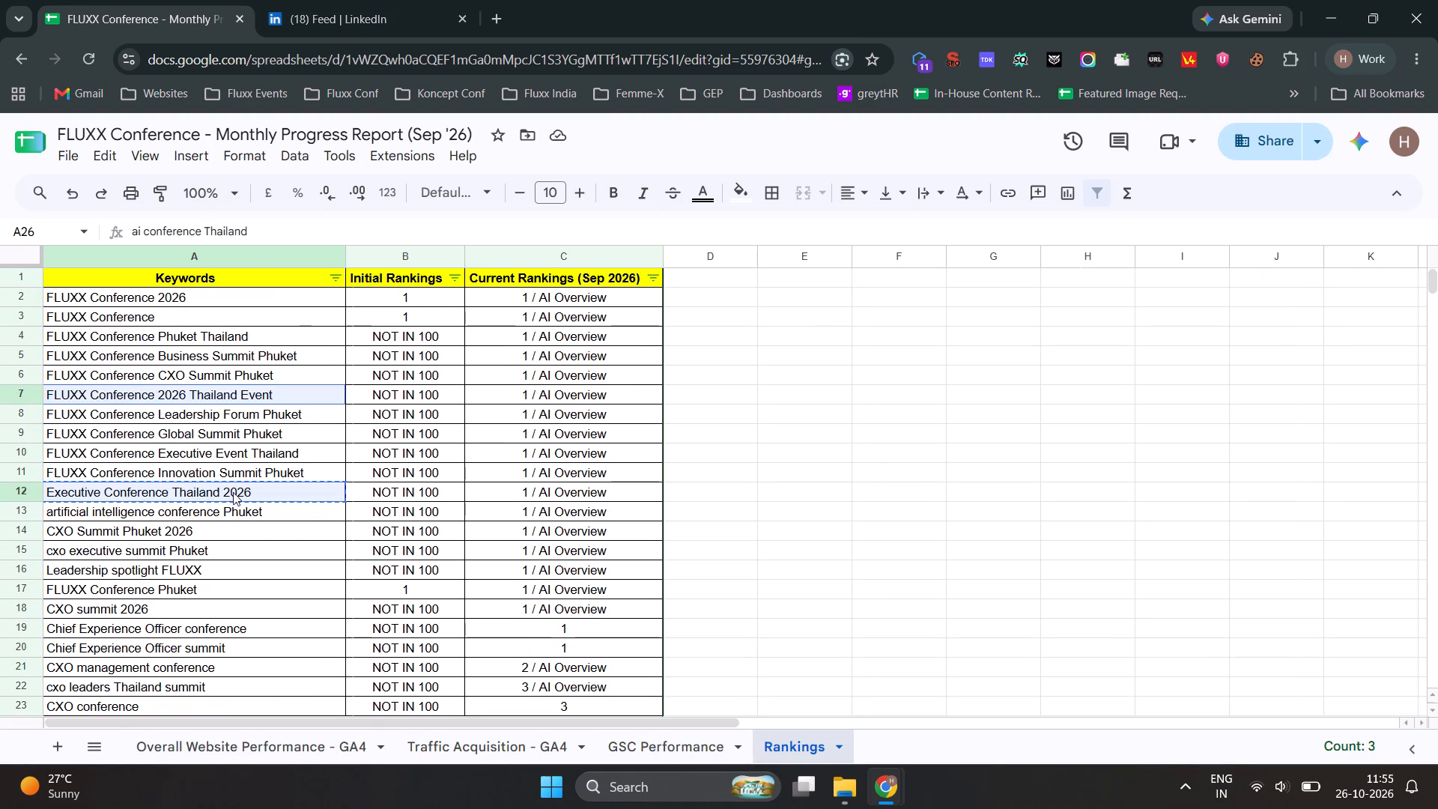
ctrl+click(264, 452)
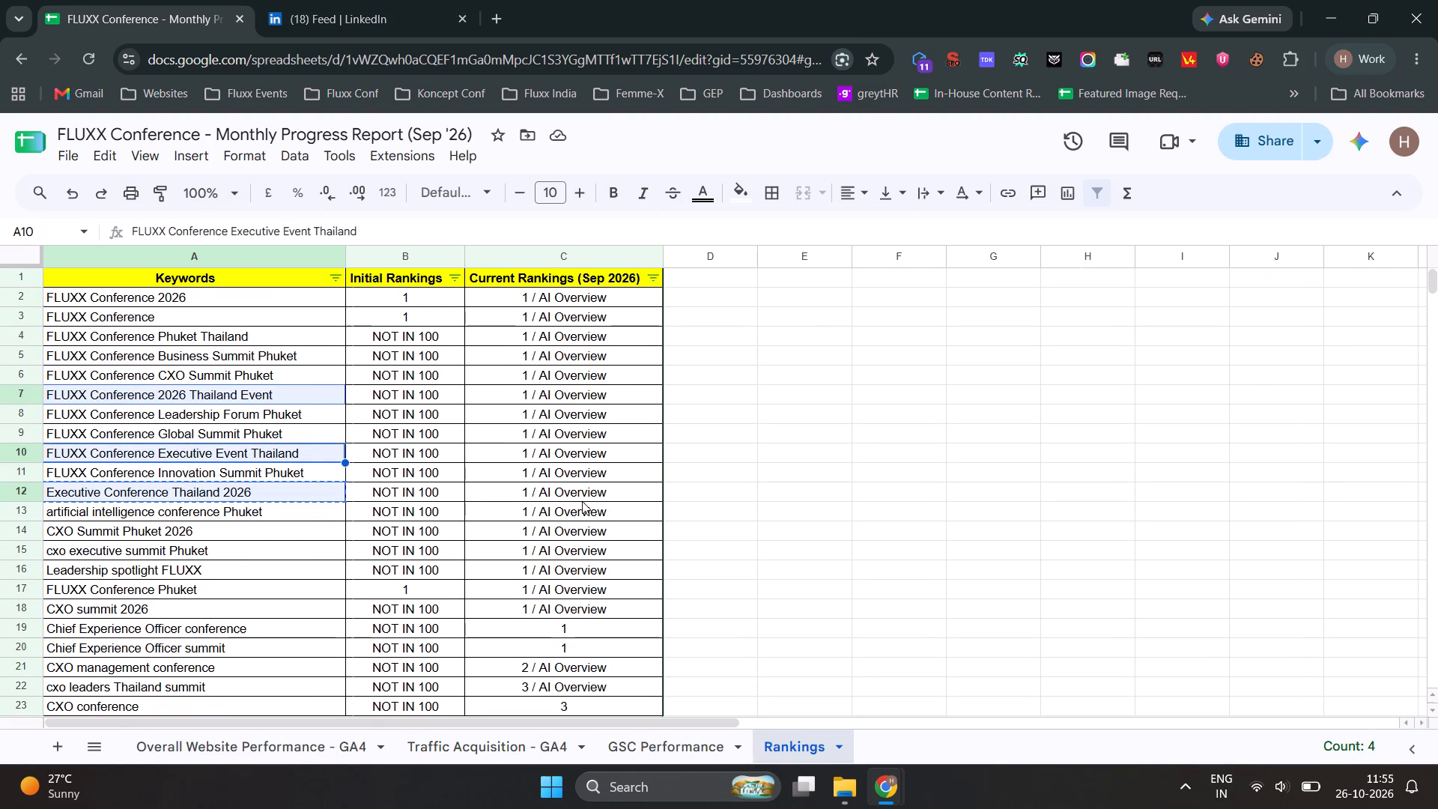
key(ctrl+c)
key(alt+Tab)
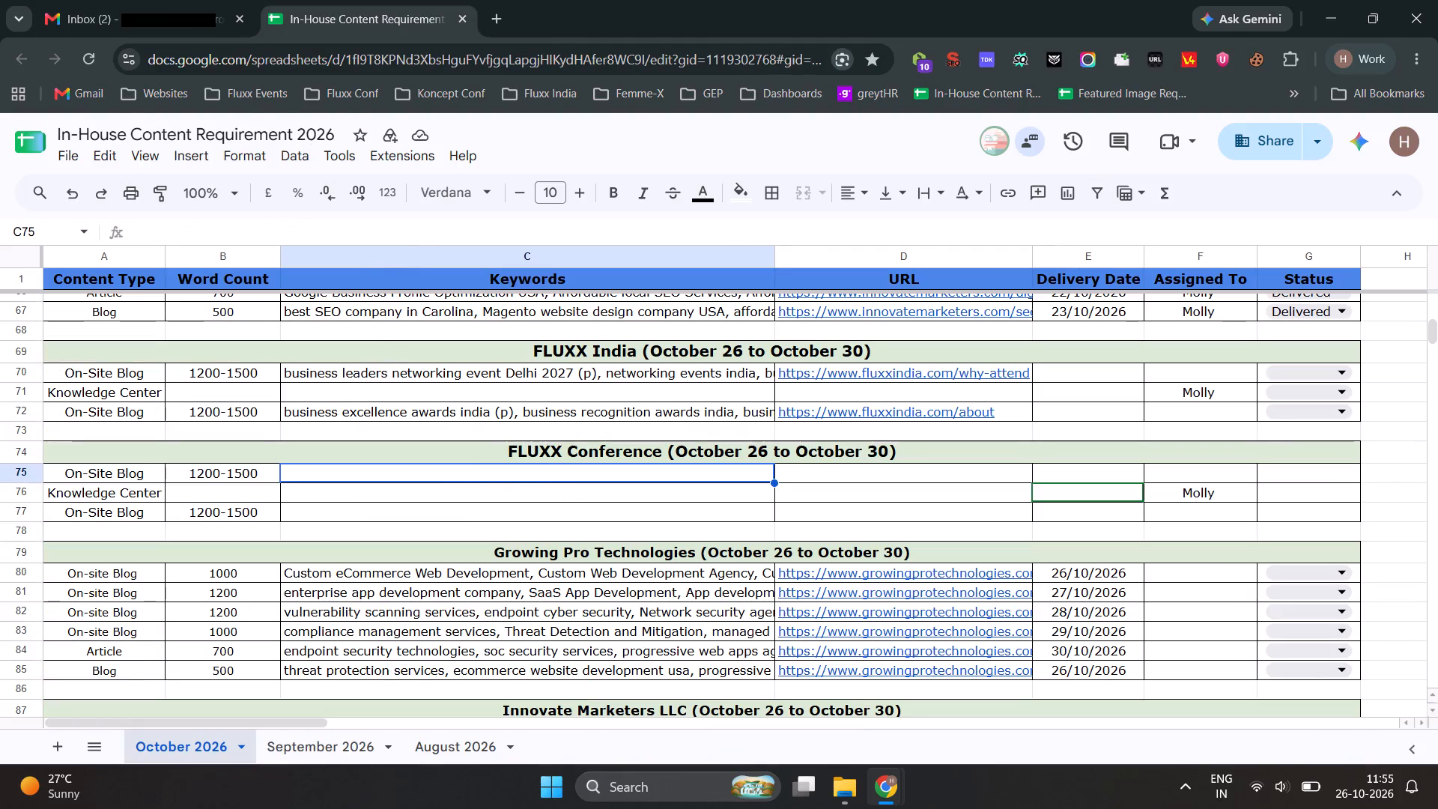
click(414, 235)
key(ctrl+v)
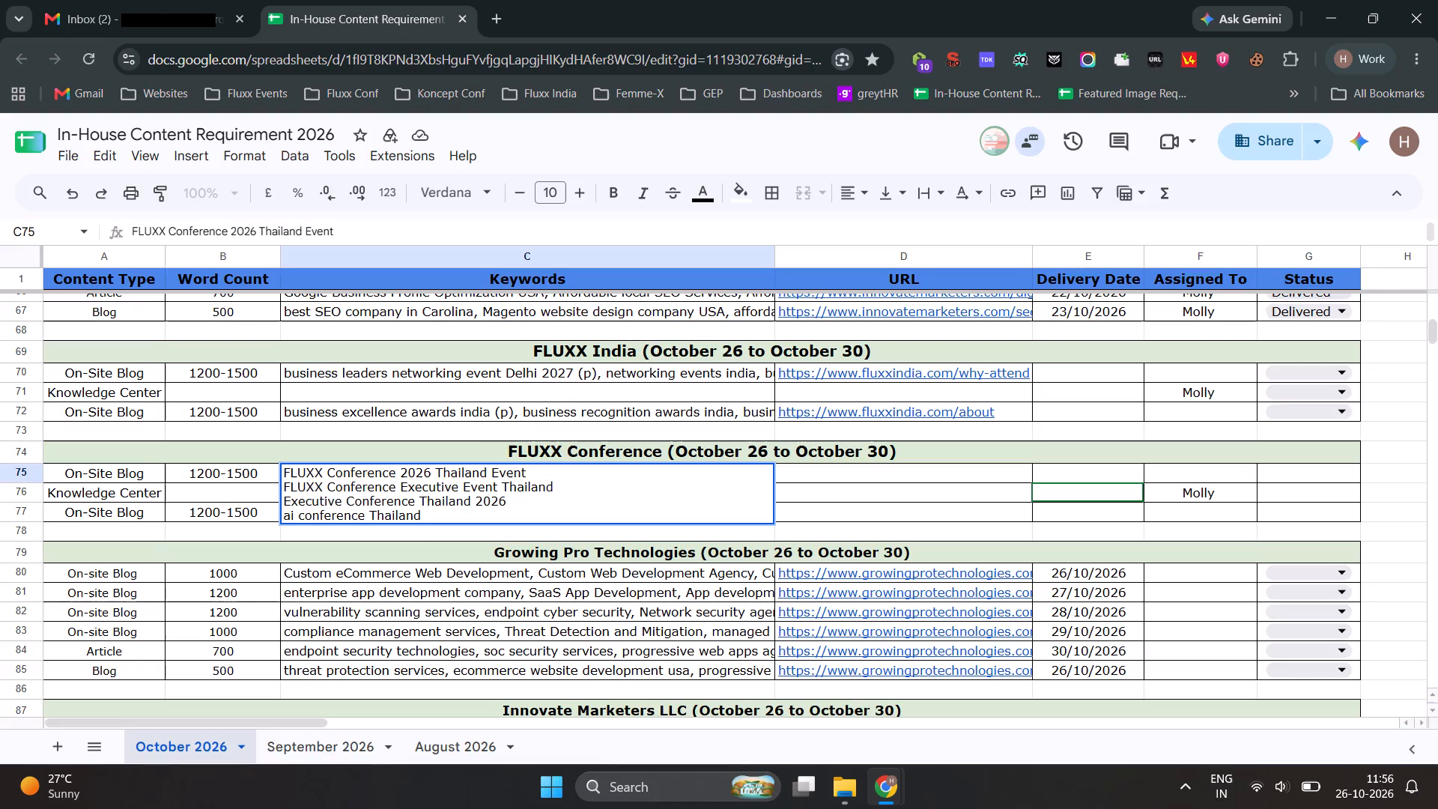
Capitalise "ai" as "AI" in the pasted keyword "ai conference Thailand".
click(455, 516)
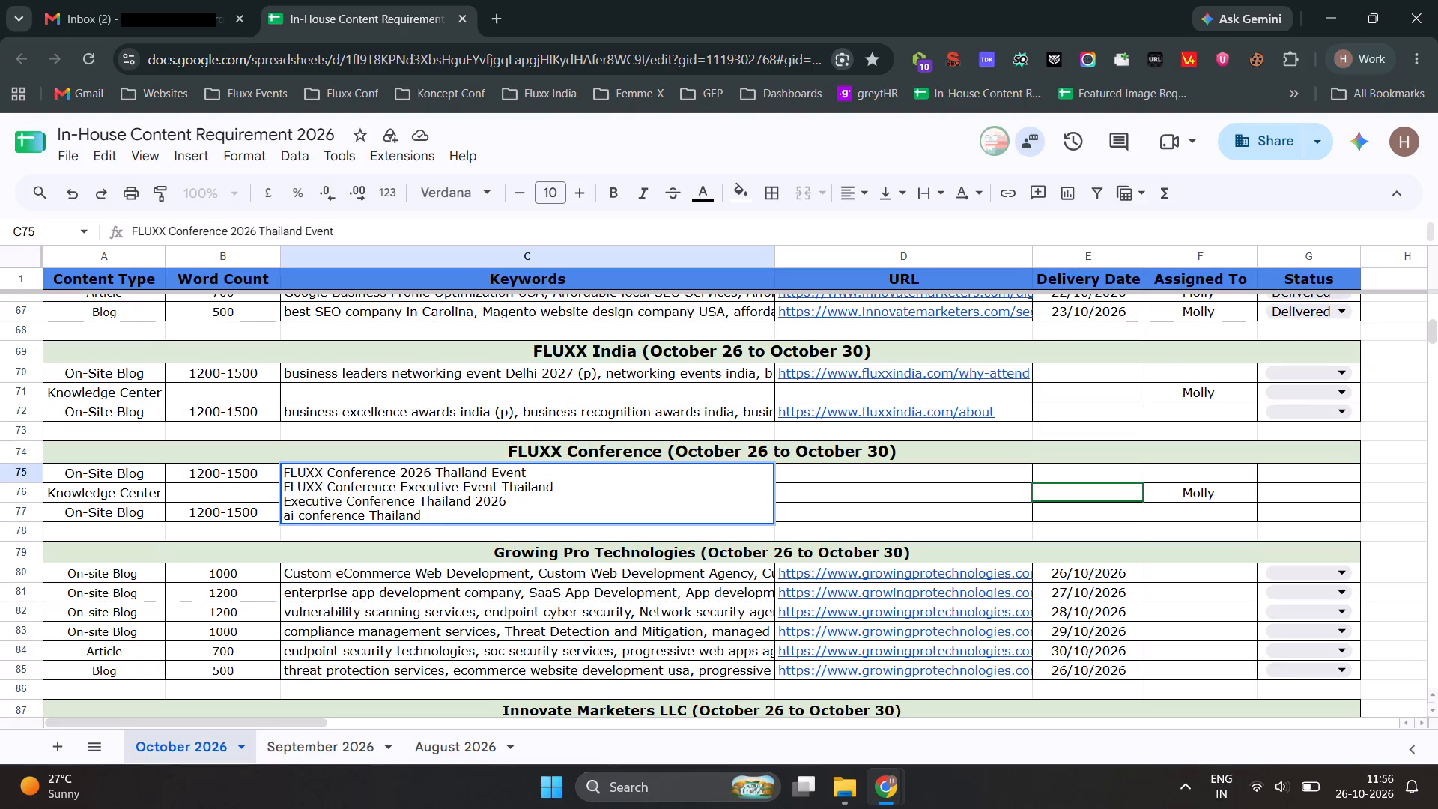
click(293, 517)
key(BackSpace)
key(BackSpace)
text(AI)
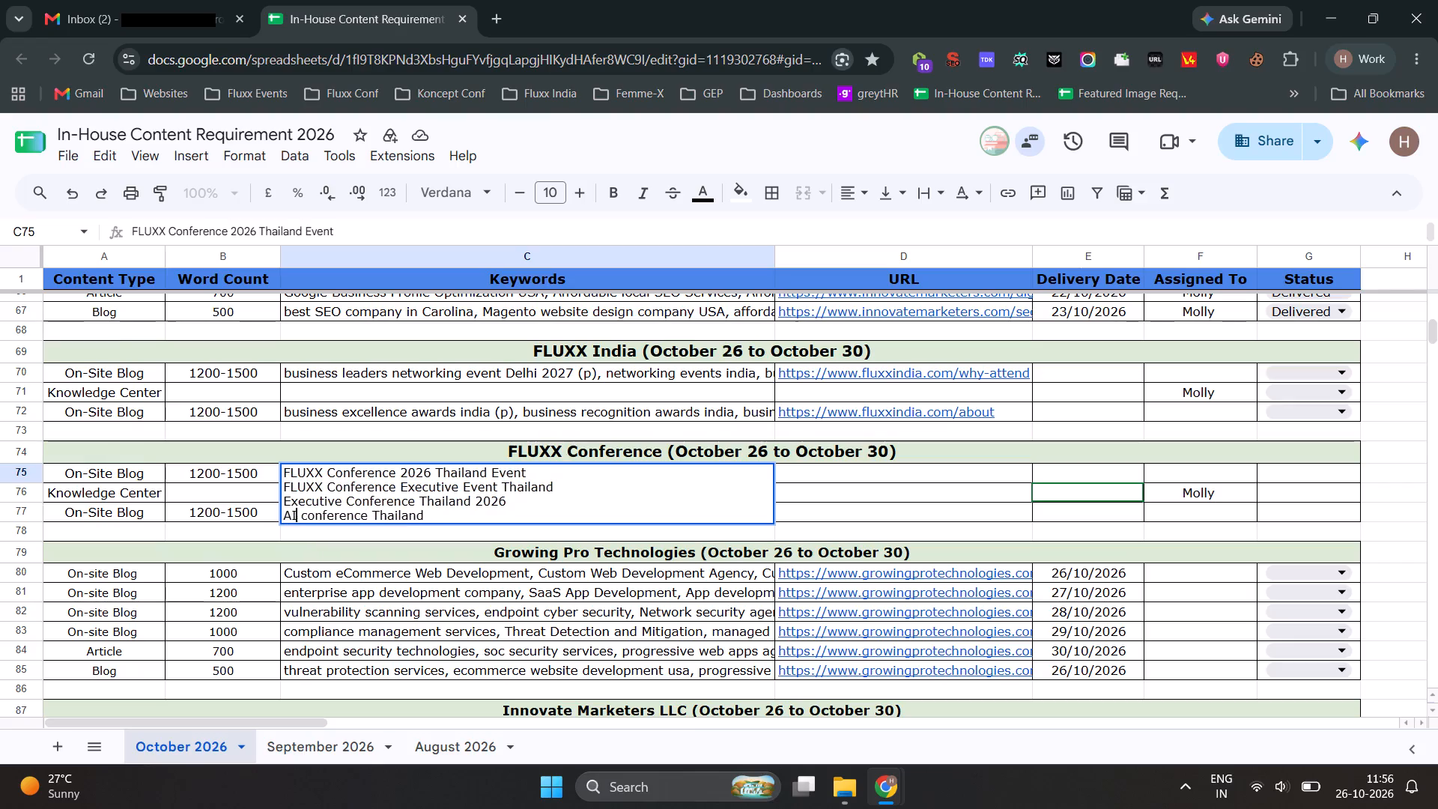
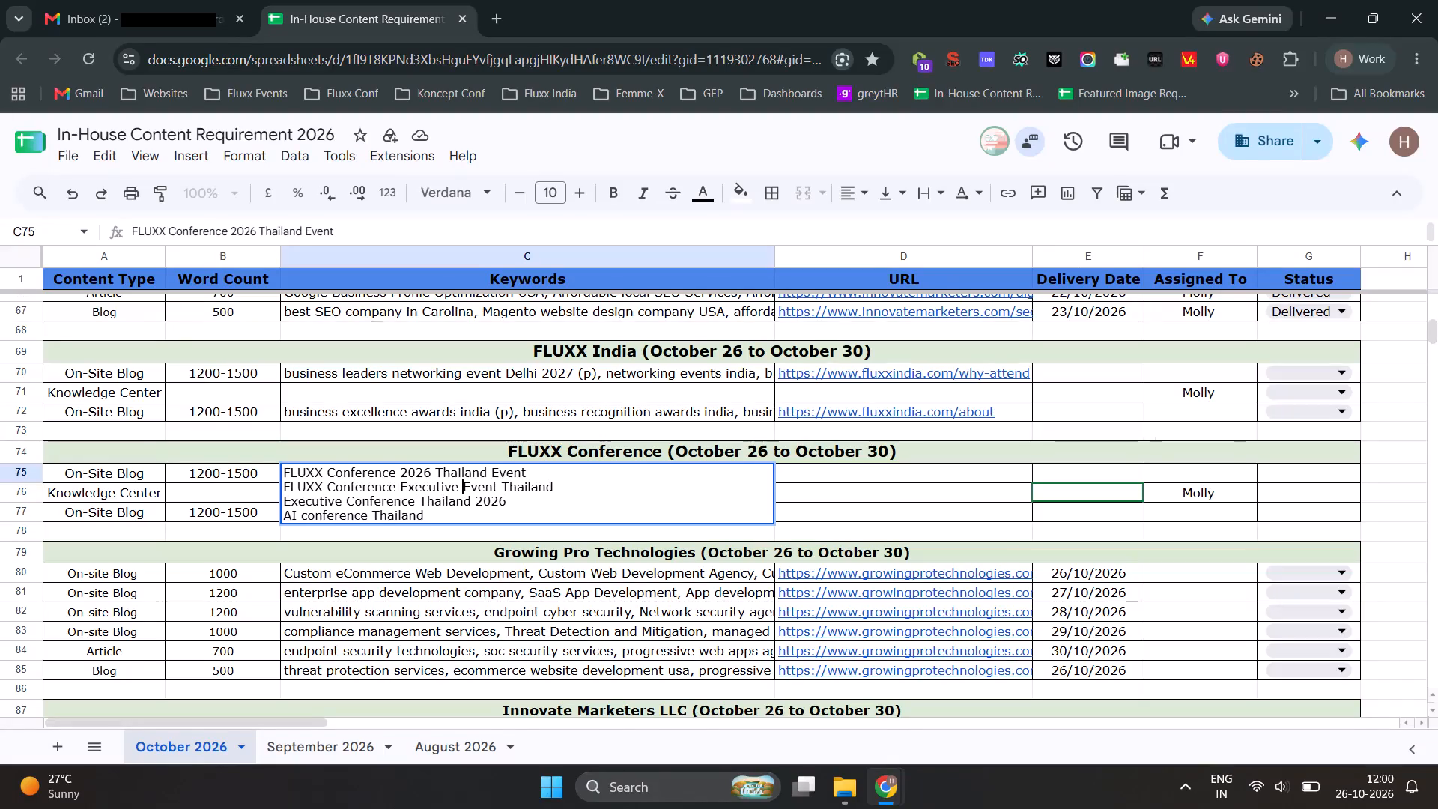
Change the first pasted keyword for the first FLUXX Conference On-Site Blog to "FLUXX Conference 2027 USA Event".
click(557, 474)
double_click(463, 473)
click(430, 470)
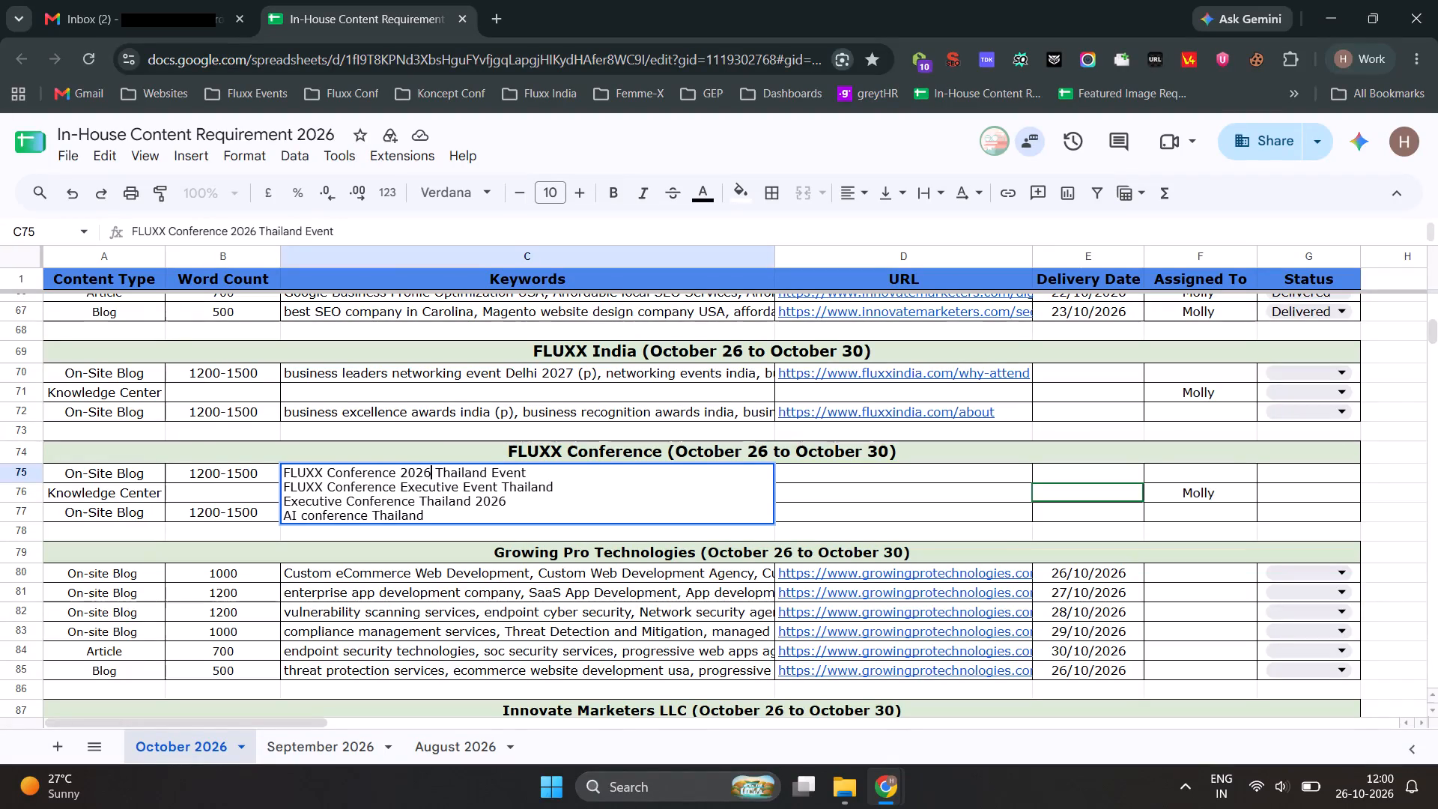
key(BackSpace)
key(7)
key(Right)
key(Right)
key(Right)
key(Right)
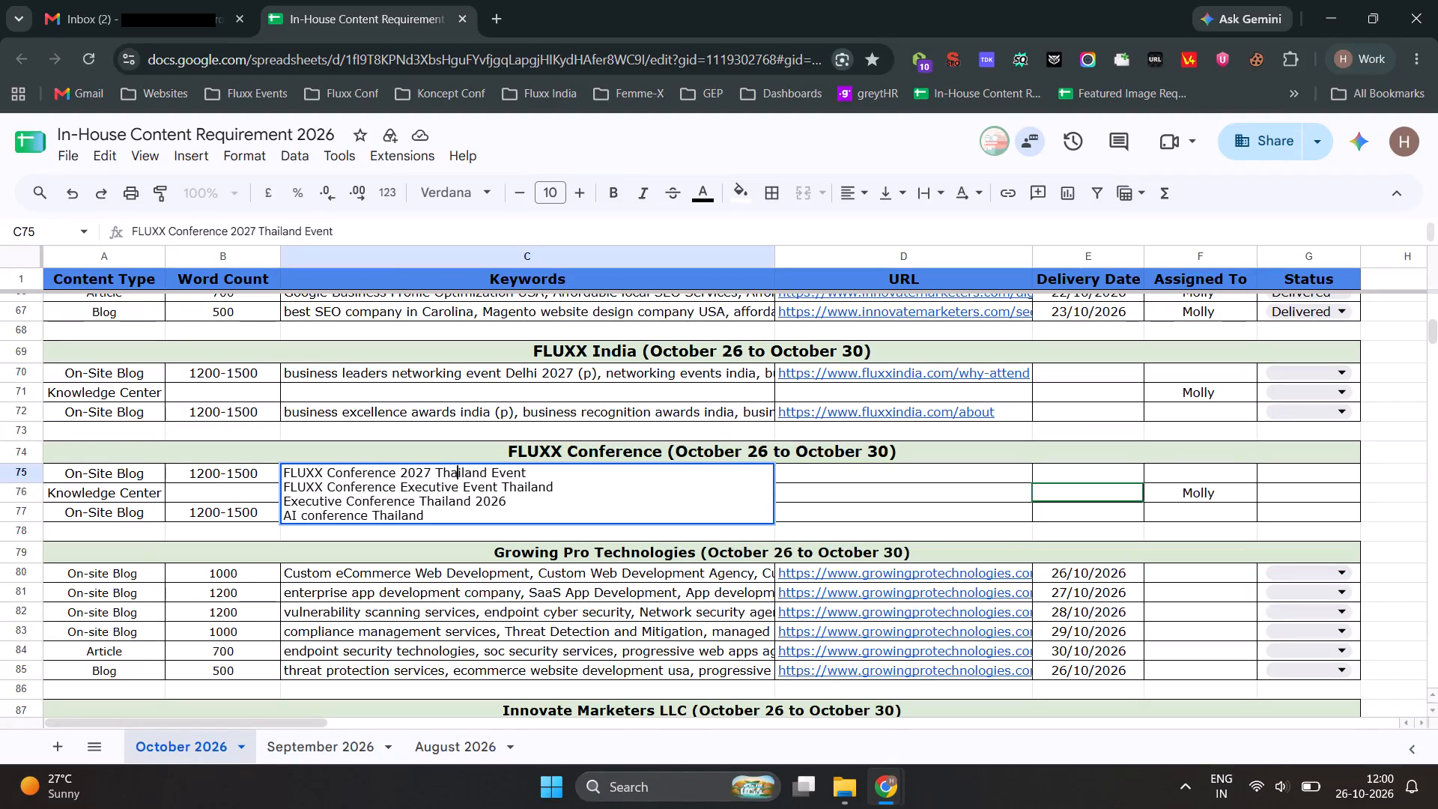
key(Right)
key(Right)
key(Right)
key(Right)
key(Right)
key(ctrl+shift+Left)
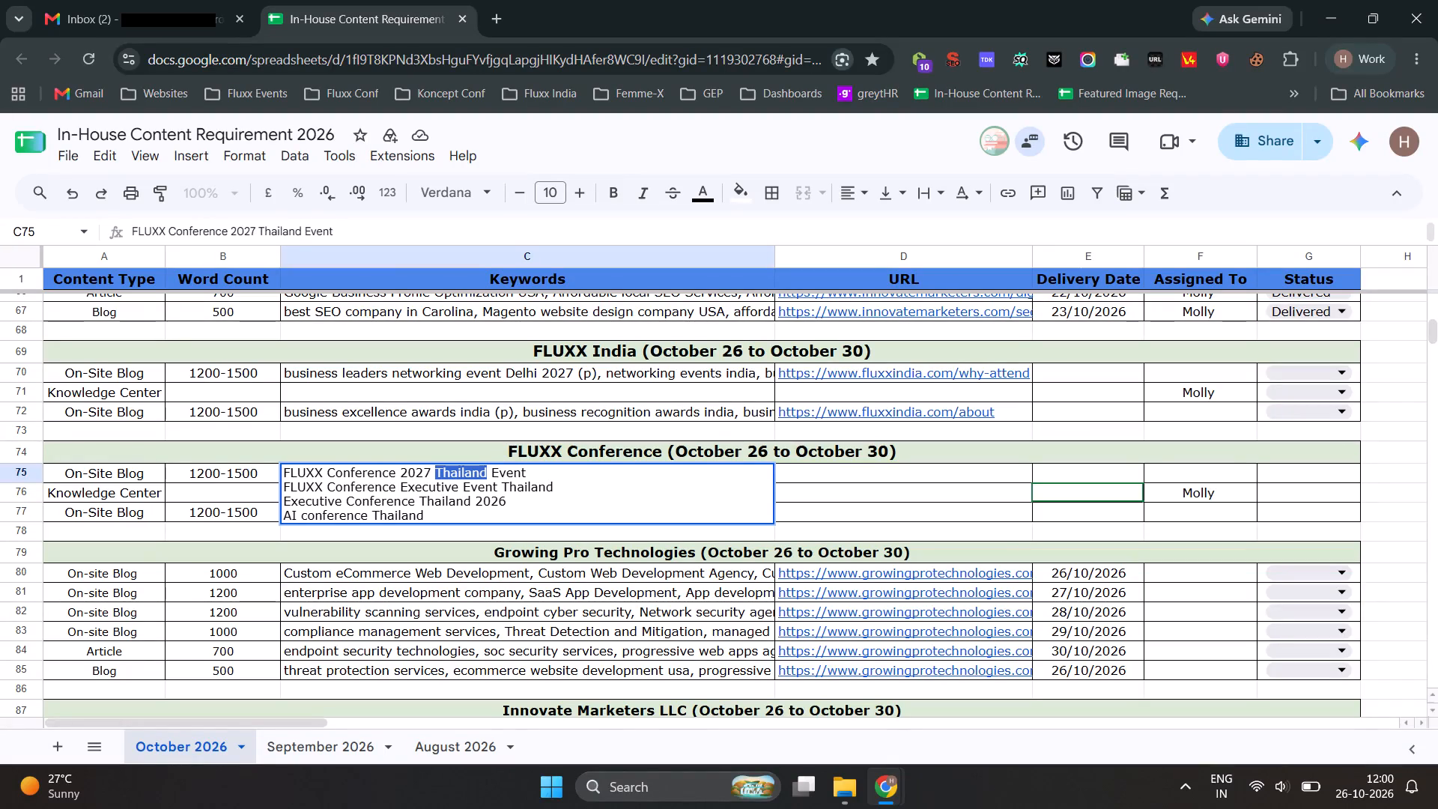
text(USA)
Replace "Thailand" with "USA" in the second keyword so it reads "FLUXX Conference Executive Event USA".
key(Down)
key(ctrl+Right)
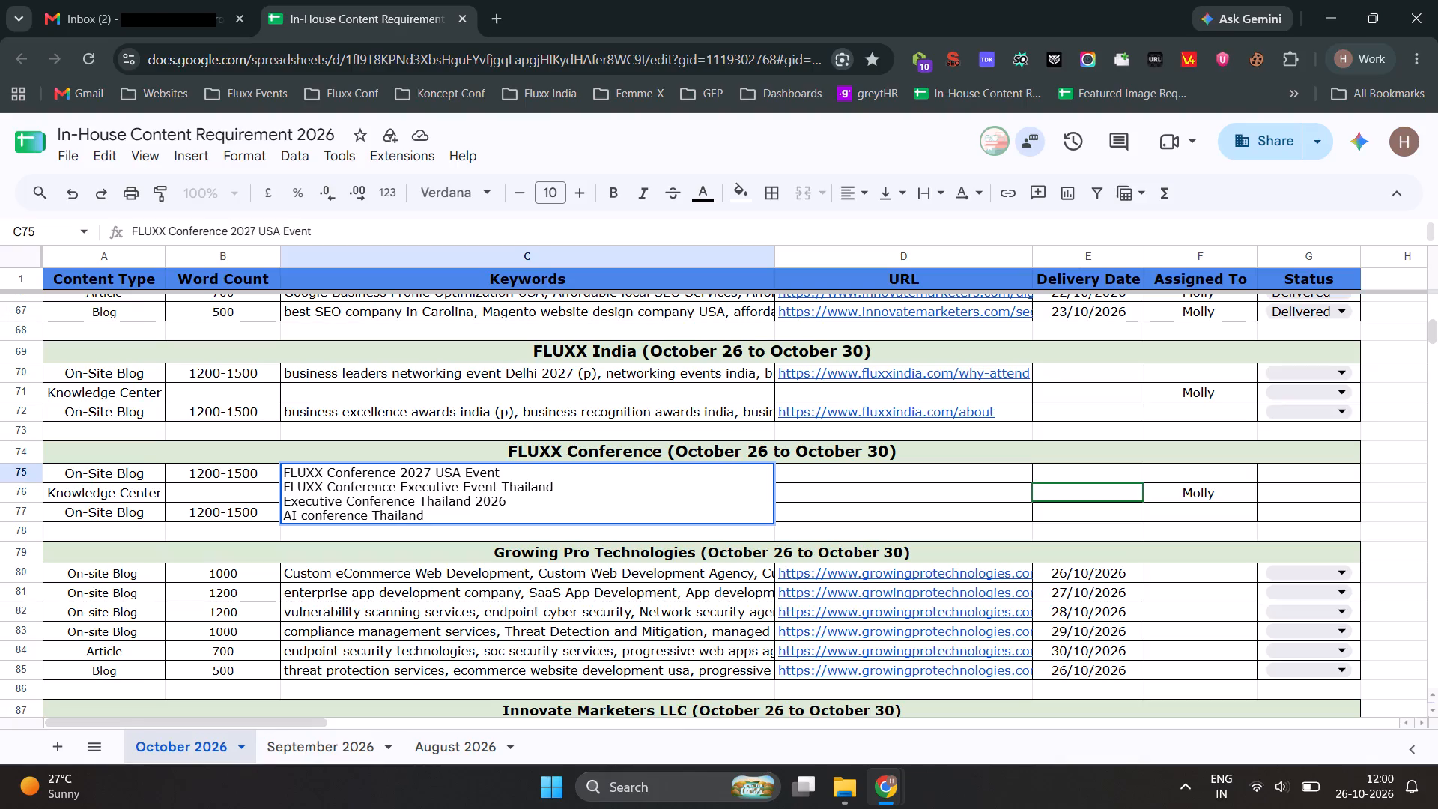
key(ctrl+Right)
key(ctrl+Right)
key(ctrl+Right)
key(ctrl+Left)
key(ctrl+shift+Left)
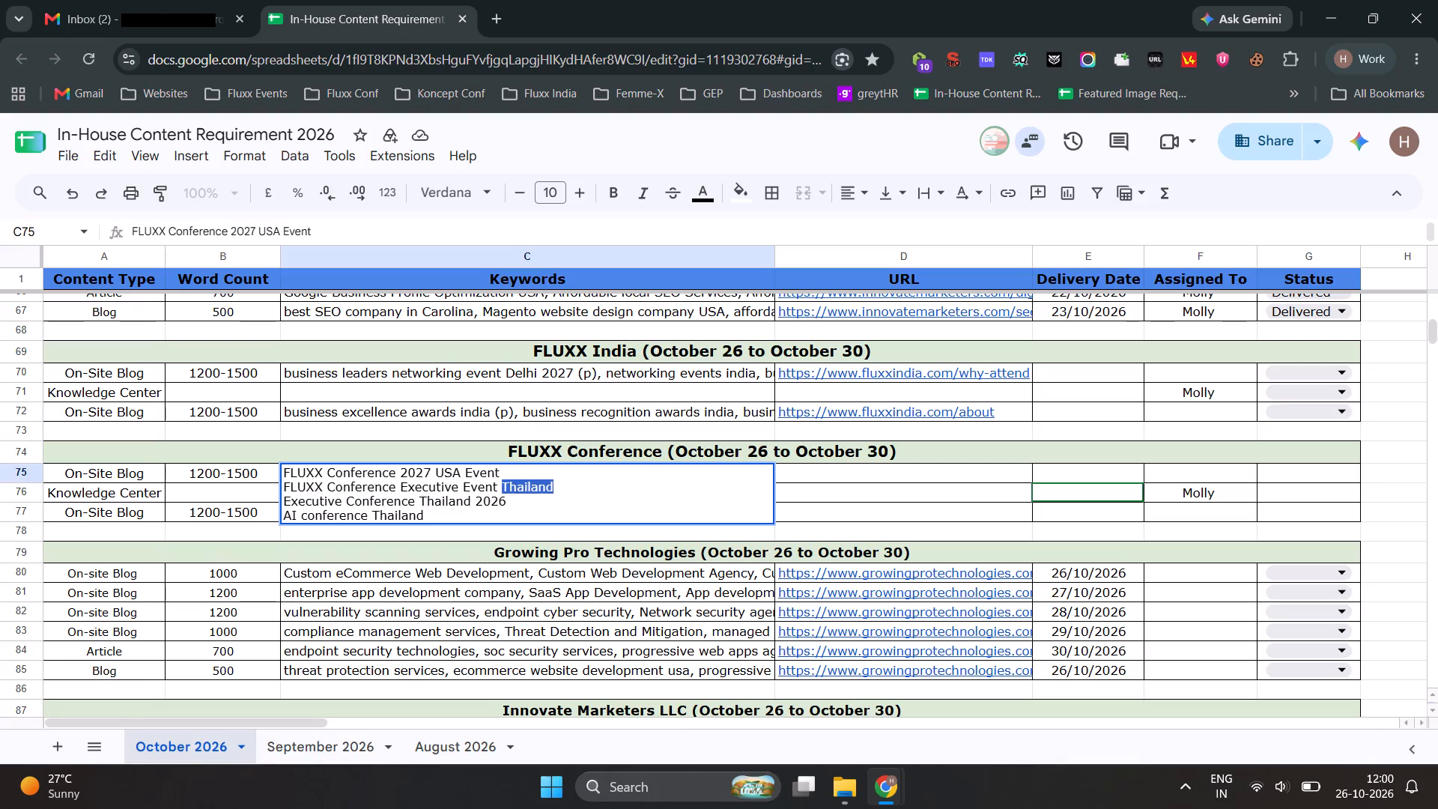
text(USA)
Change the third keyword's year and location so it reads "Executive Conference USA 2027".
key(Down)
key(BackSpace)
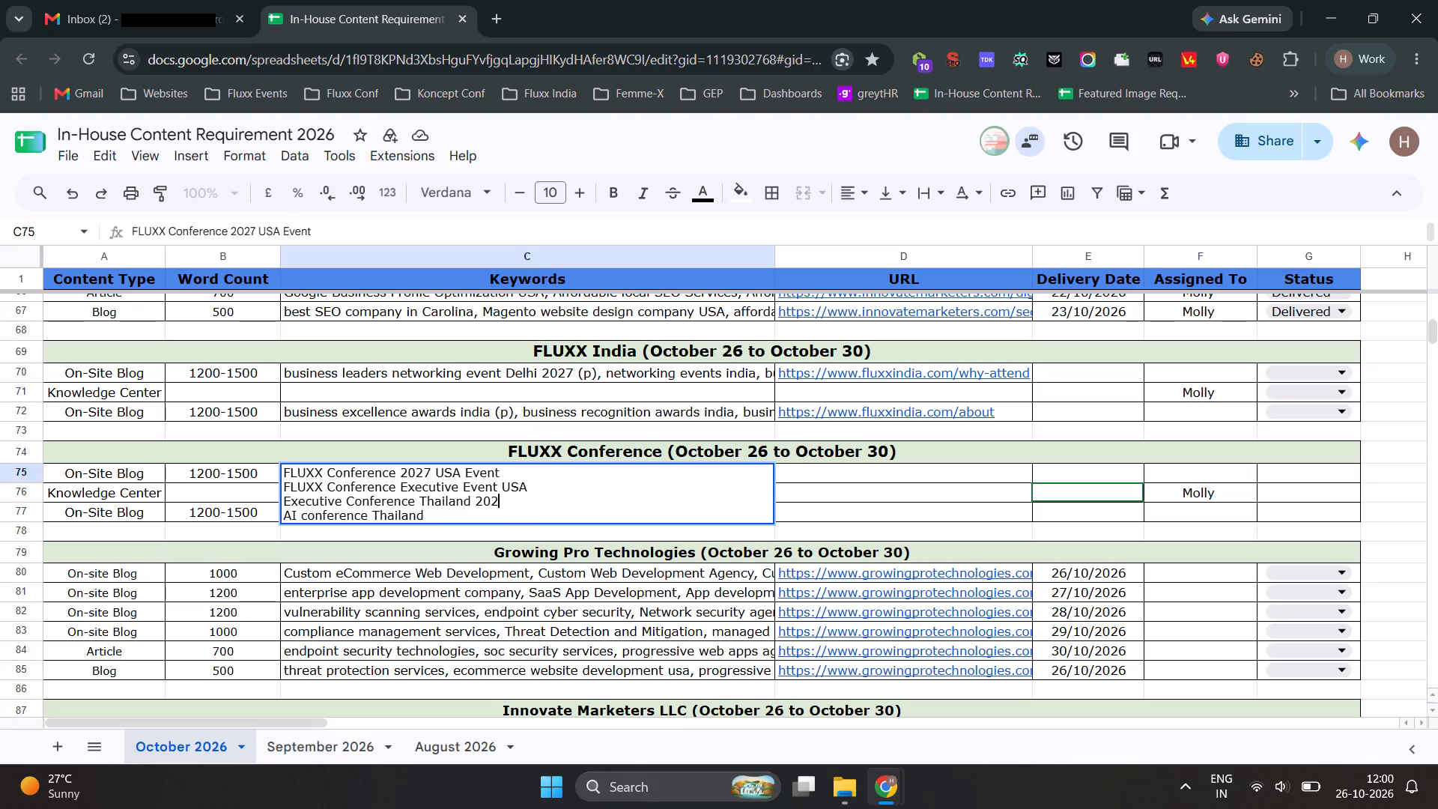
key(7)
key(ctrl+Left)
key(ctrl+Left)
key(Right)
key(ctrl+Right)
key(Left)
key(ctrl+shift+Left)
key(ctrl+shift+Left)
key(ctrl+shift+Right)
text(USA)
Change the last keyword to "AI conference USA" and save the edited Keywords cell.
key(Down)
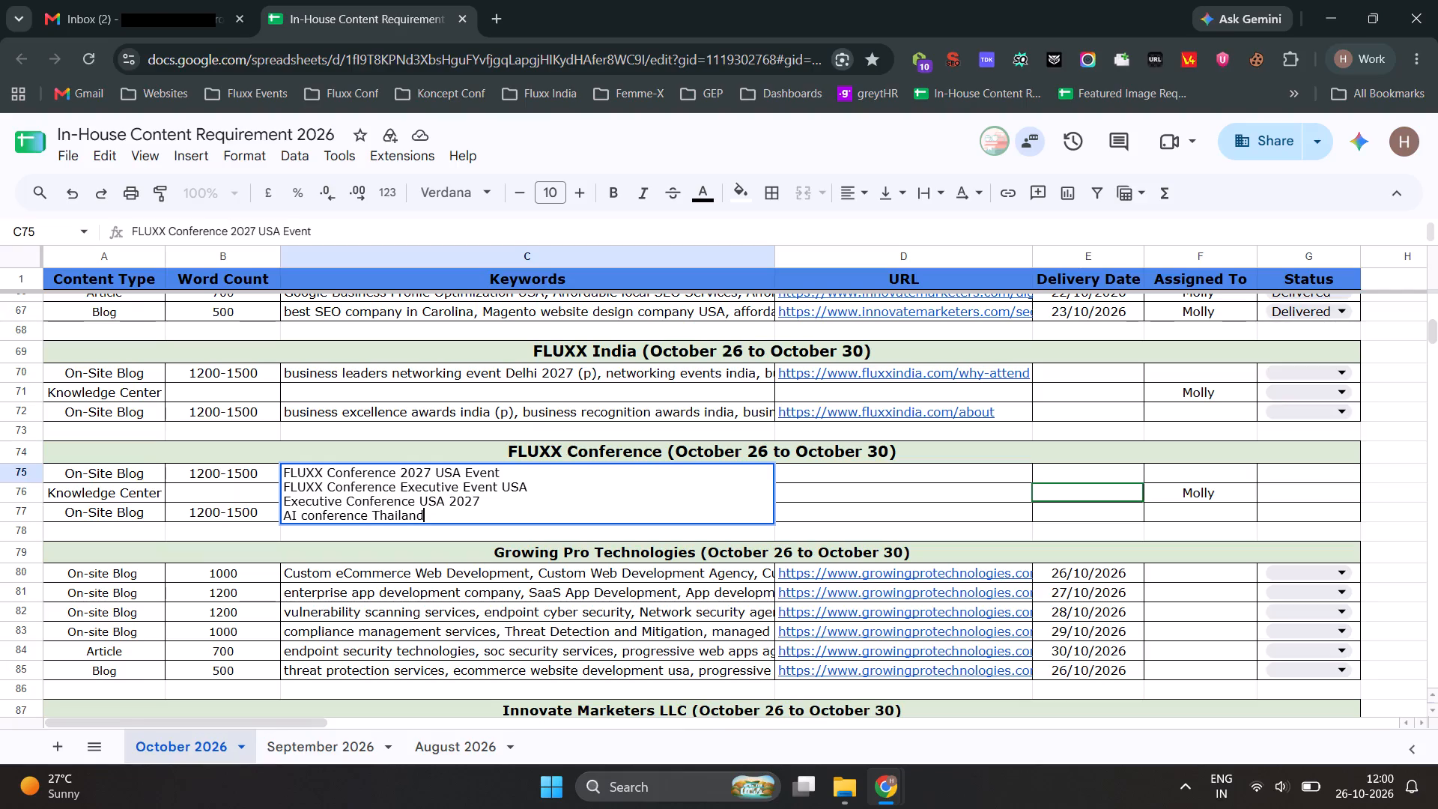
key(ctrl+shift+Left)
text(USA)
key(Return)
key(Up)
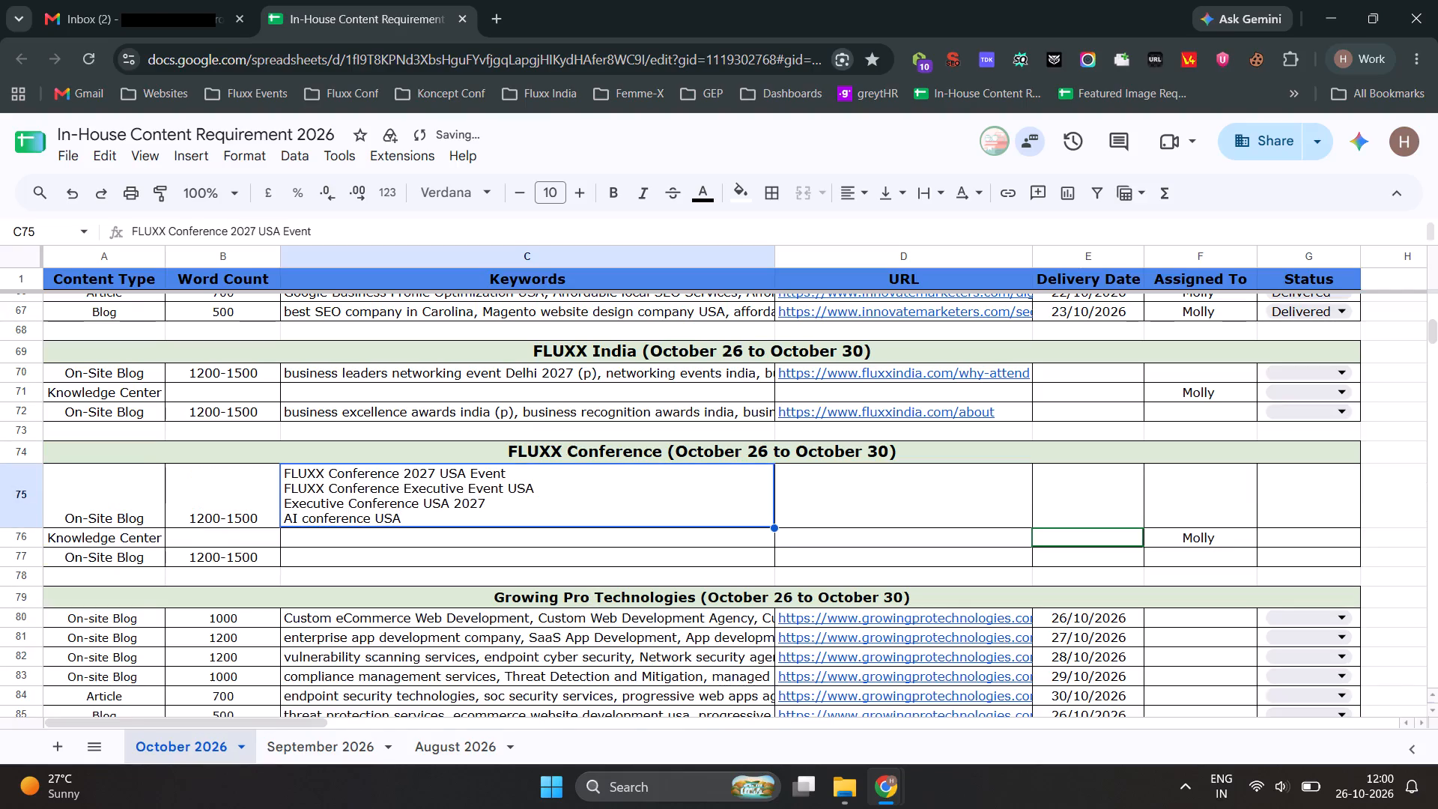
Join the last three keyword lines of that Keywords cell into one line, separated by commas and spaces.
double_click(465, 510)
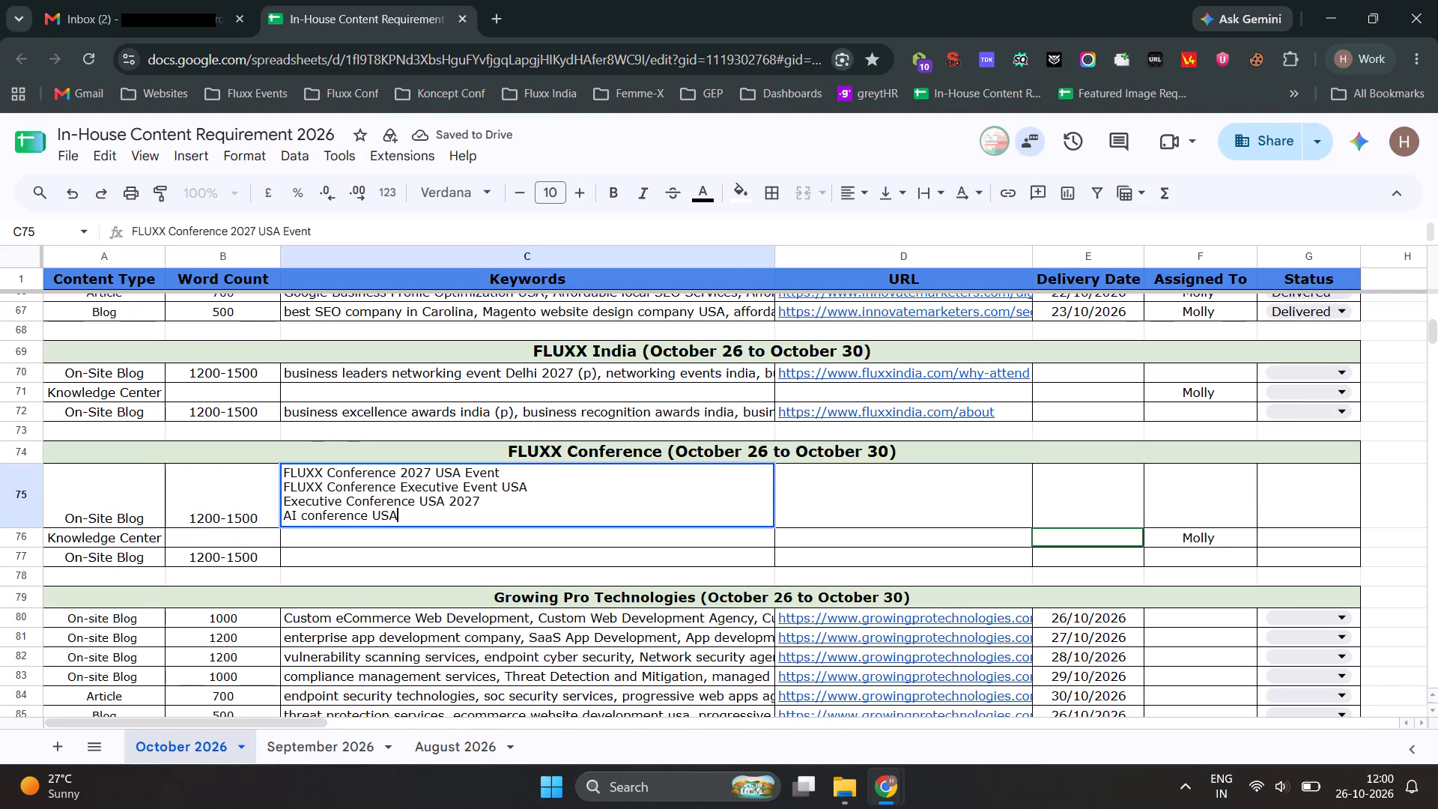
key(ctrl+Left)
key(ctrl+Left)
key(ctrl+Left)
key(BackSpace)
text(,)
key(space)
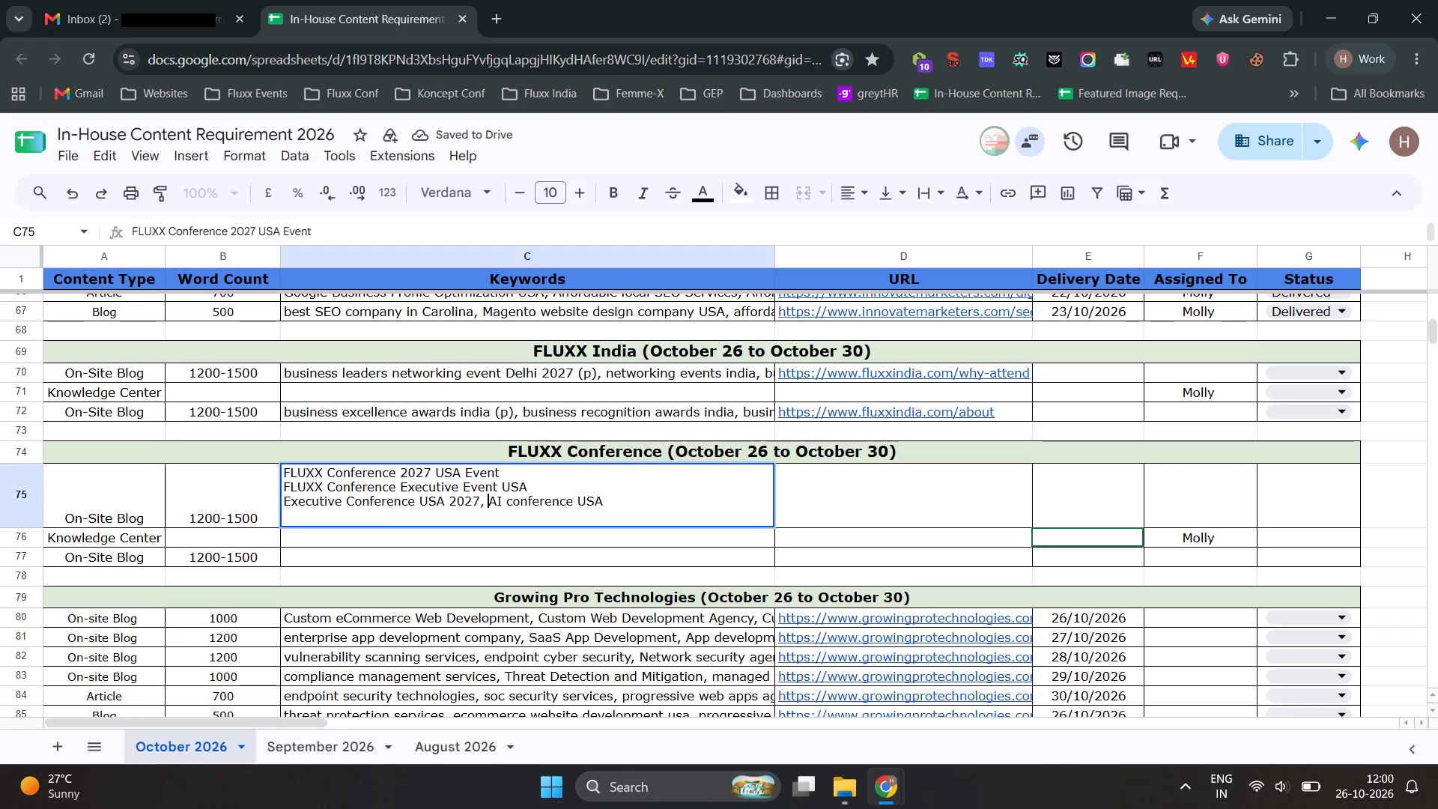
key(ctrl+Left)
key(ctrl+Left)
key(ctrl+Left)
key(ctrl+Left)
key(ctrl+Left)
key(BackSpace)
text(,)
key(space)
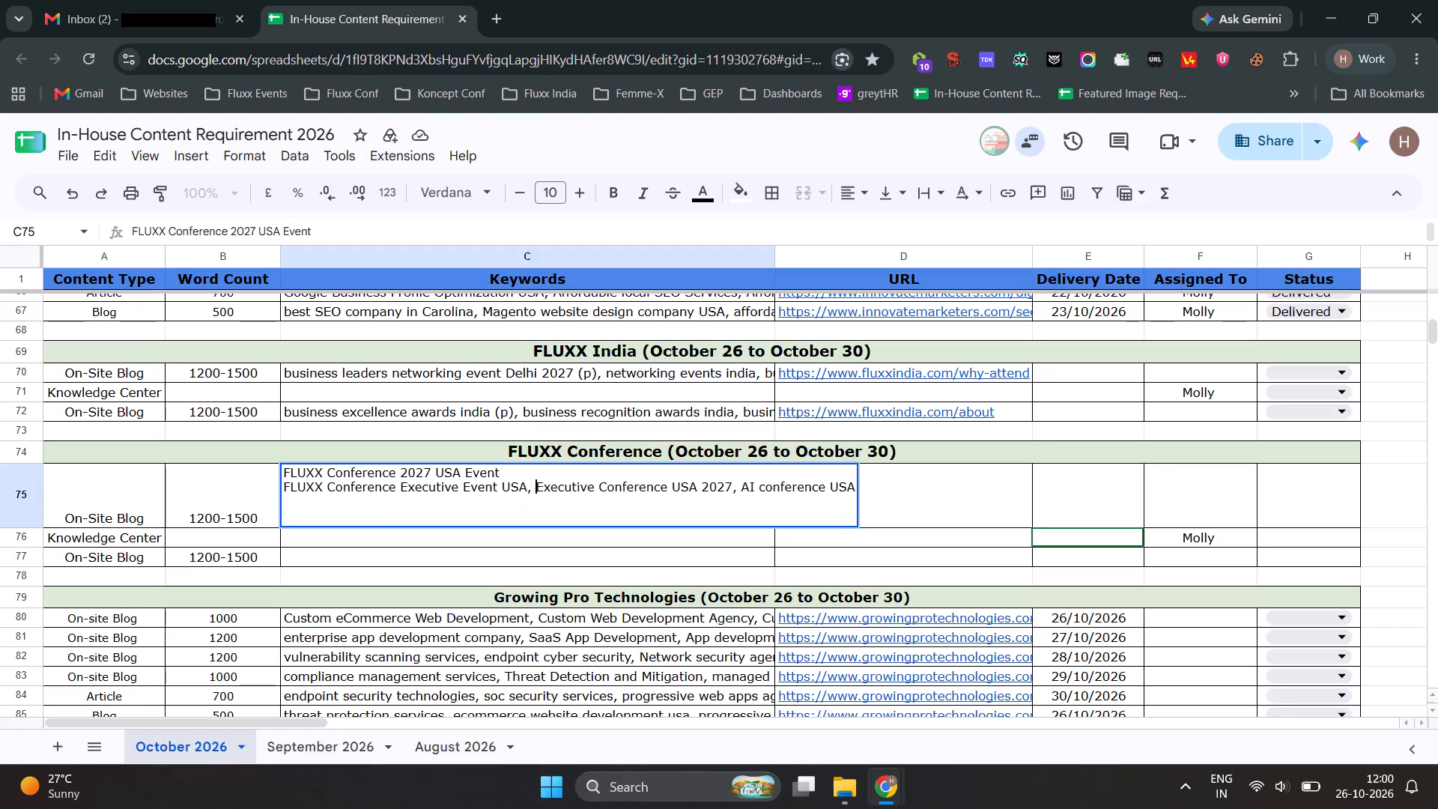
Join "FLUXX Conference 2027 USA Event" to the remaining keywords on the same line with a comma and space.
key(ctrl+Left)
key(ctrl+Left)
key(ctrl+Left)
key(ctrl+Left)
key(ctrl+Left)
key(ctrl+Left)
key(BackSpace)
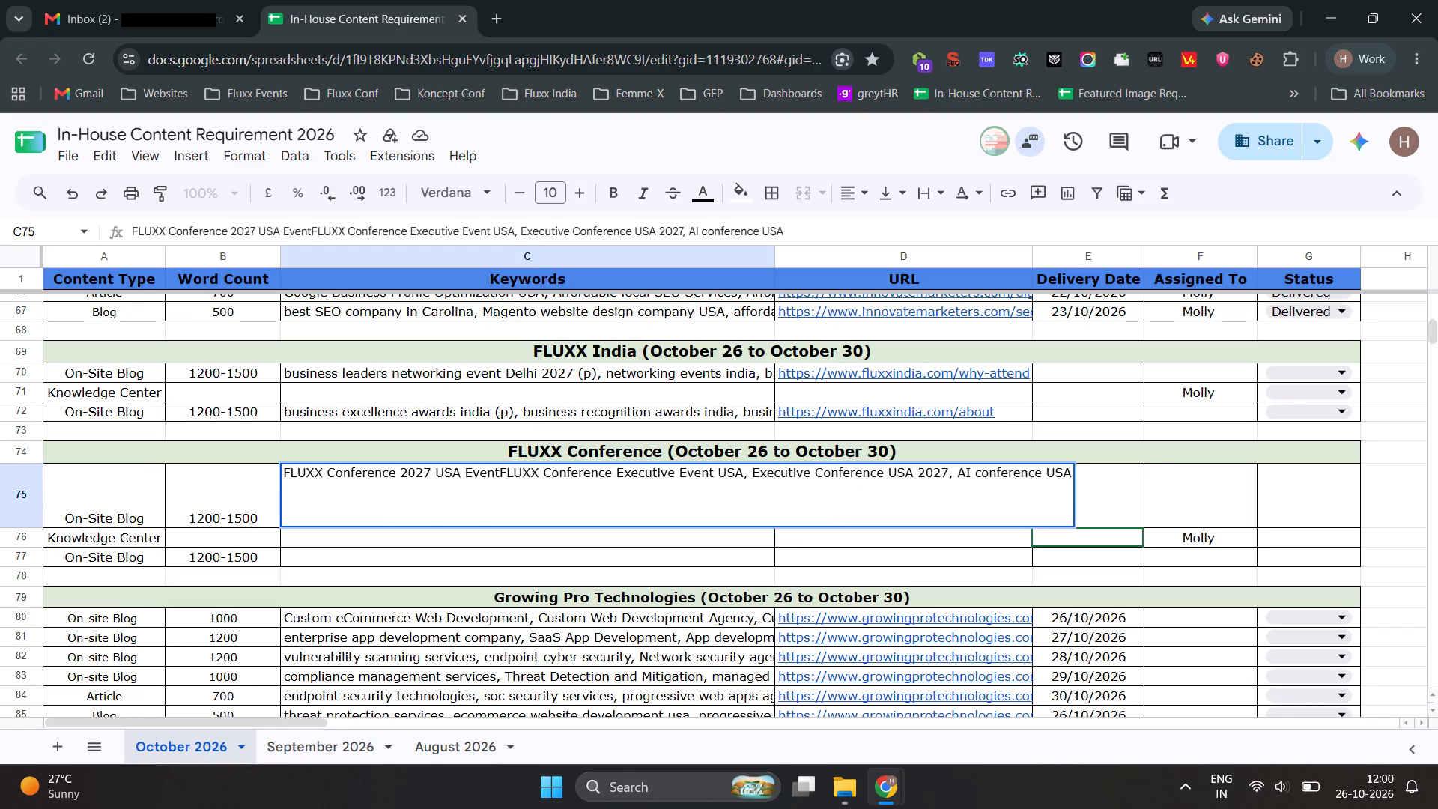
text(,)
key(space)
Mark "FLUXX Conference 2027 USA Event" as the primary keyword by adding "(p)" after it, and save the cell.
key(Left)
key(Left)
key(space)
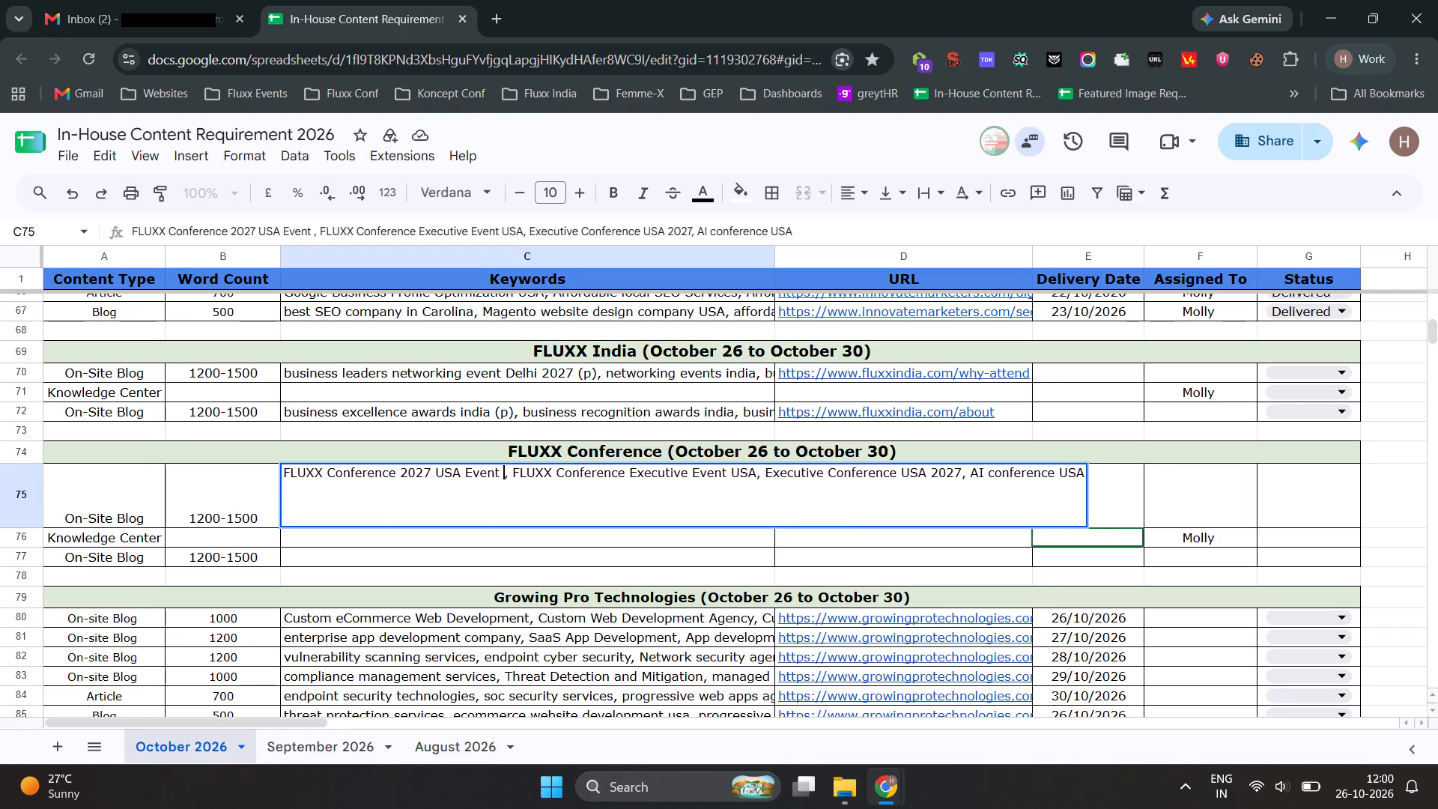
text(())
key(Left)
key(p)
key(Return)
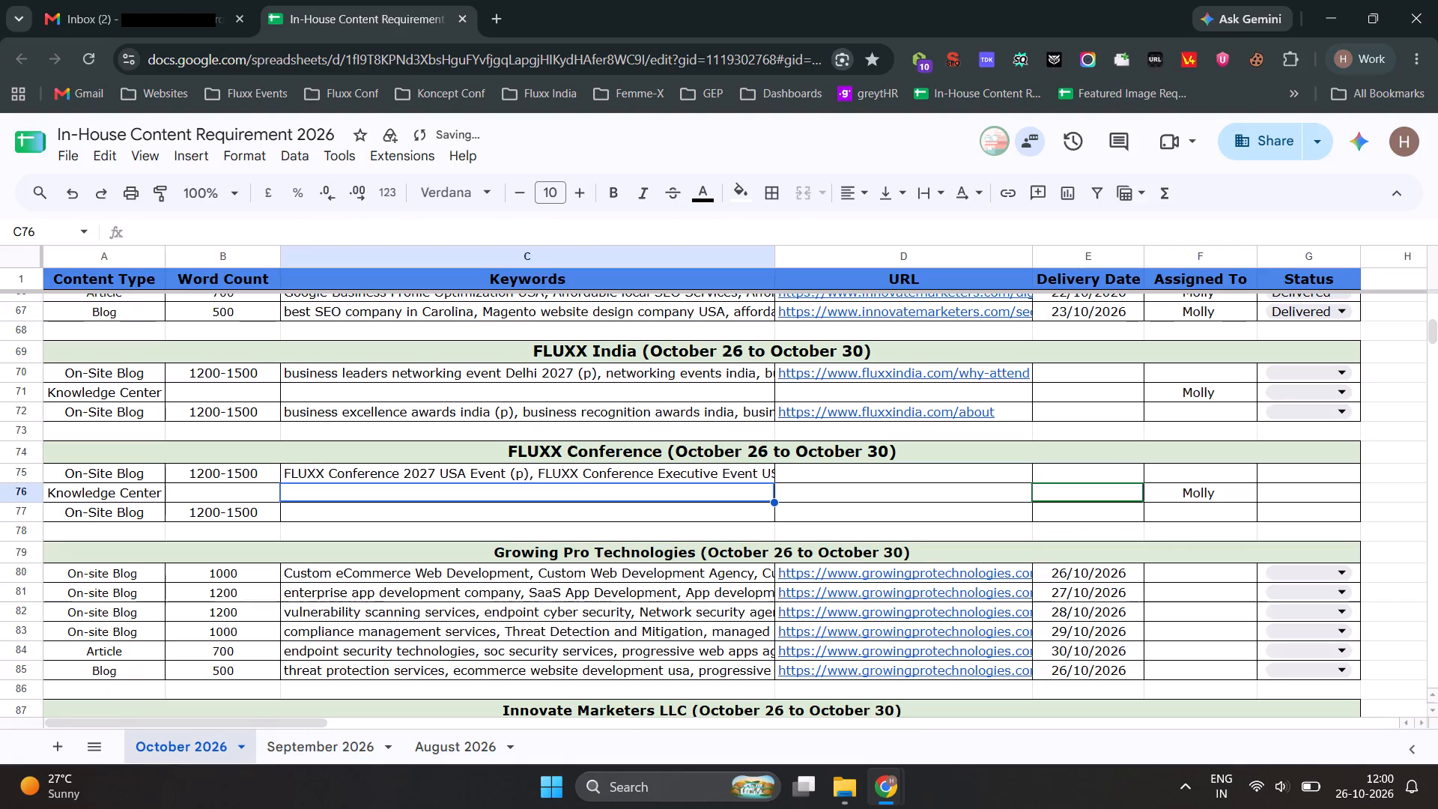
key(Up)
key(Right)
key(alt+Tab)
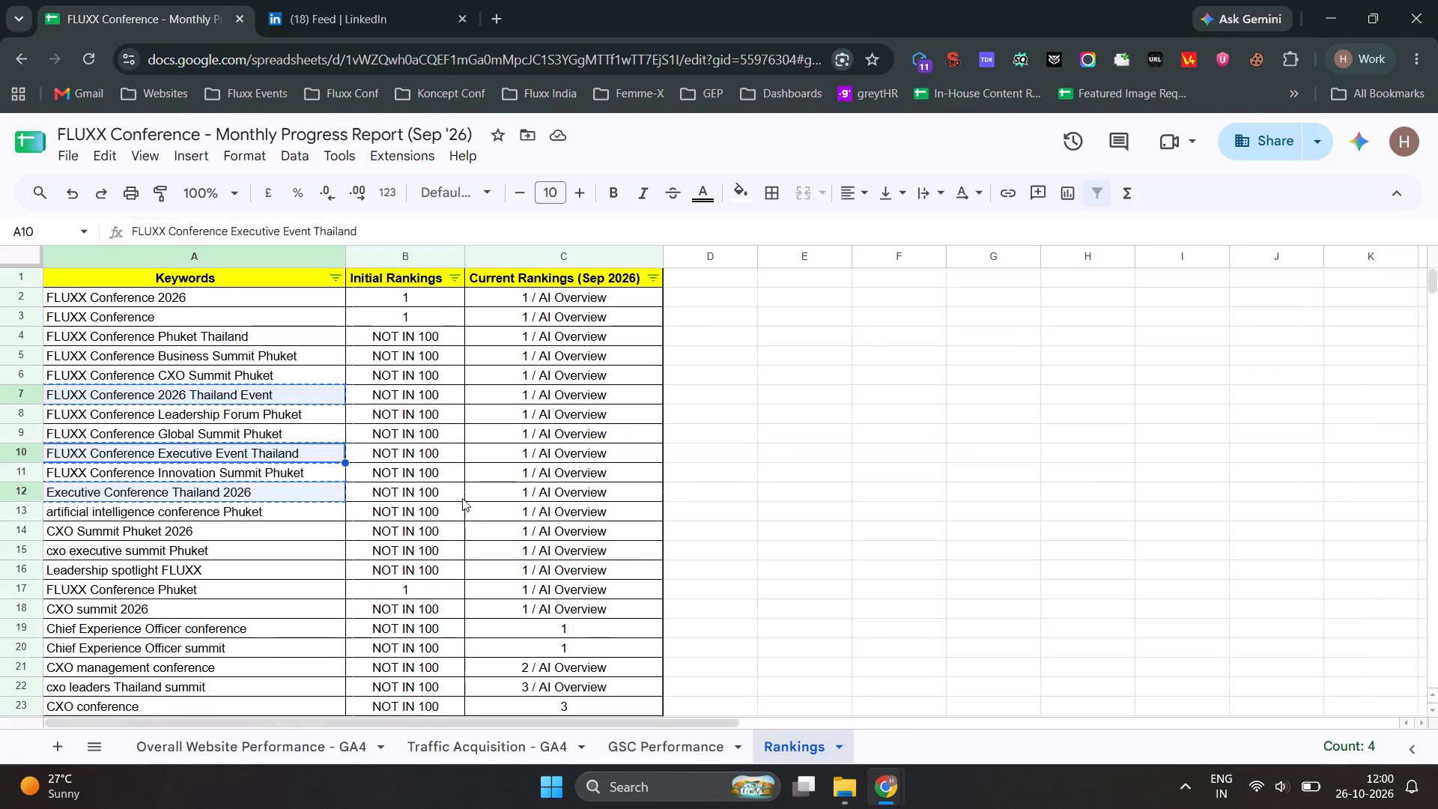
key(alt+Tab)
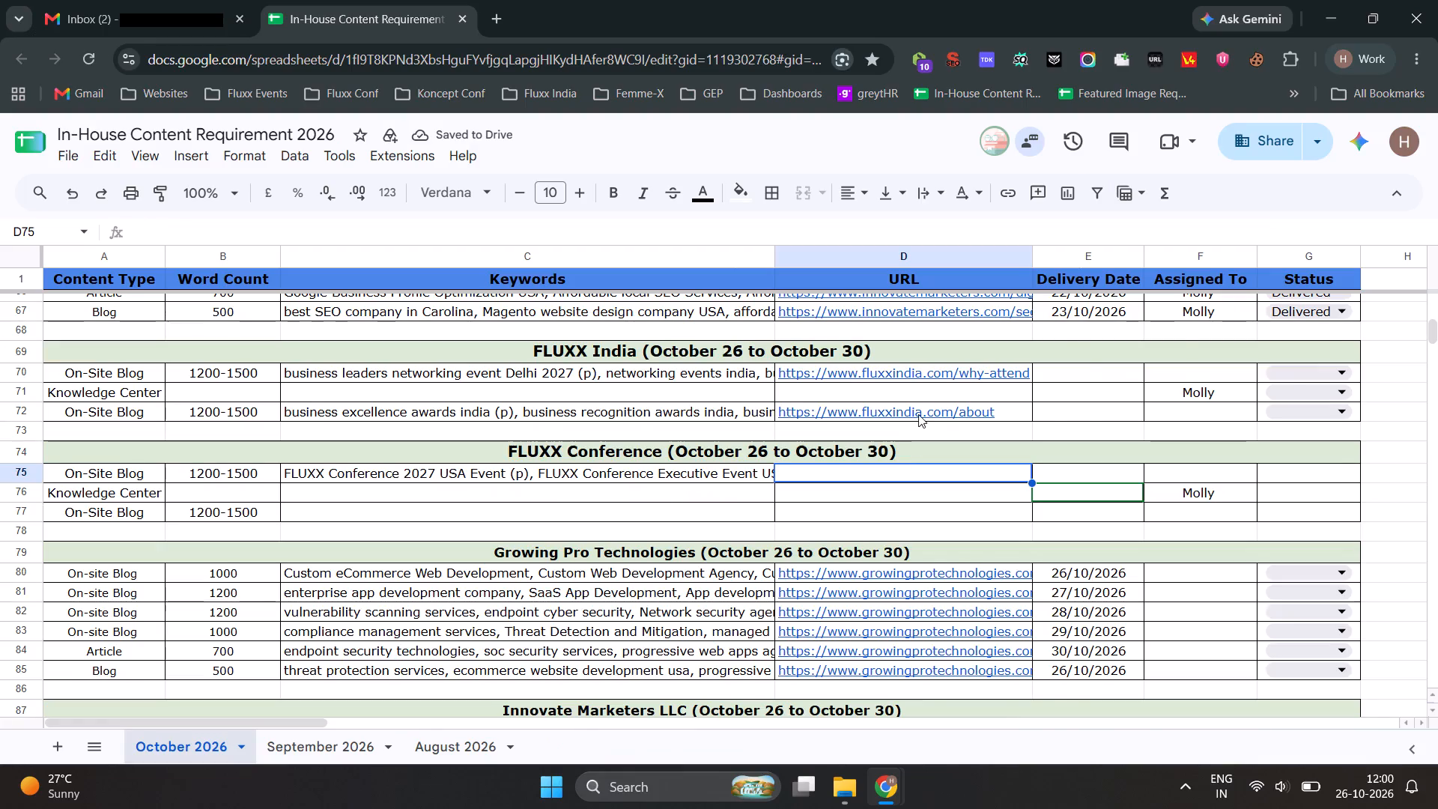
scroll(915, 382, up, 4)
click(939, 365)
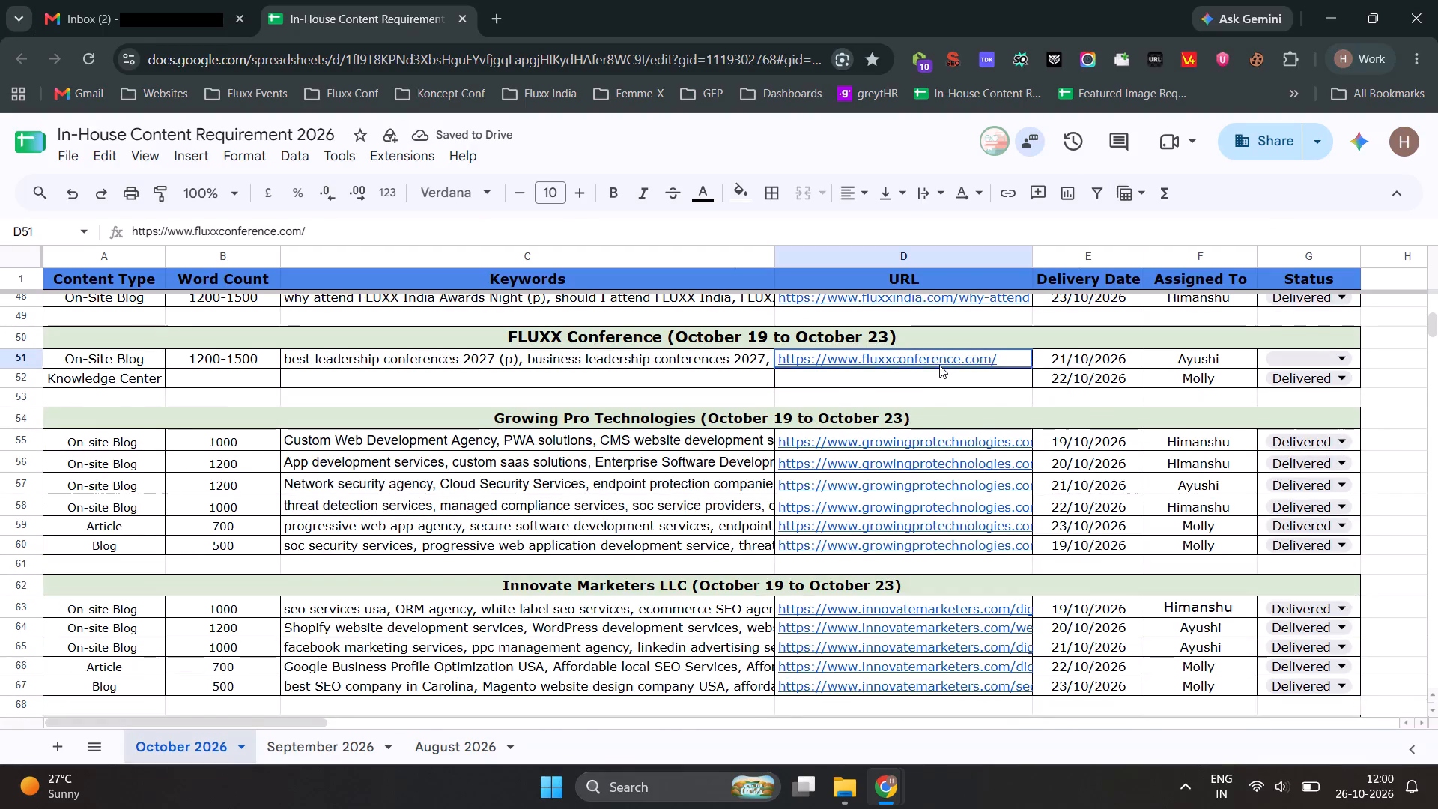
key(ctrl+c)
scroll(593, 490, down, 5)
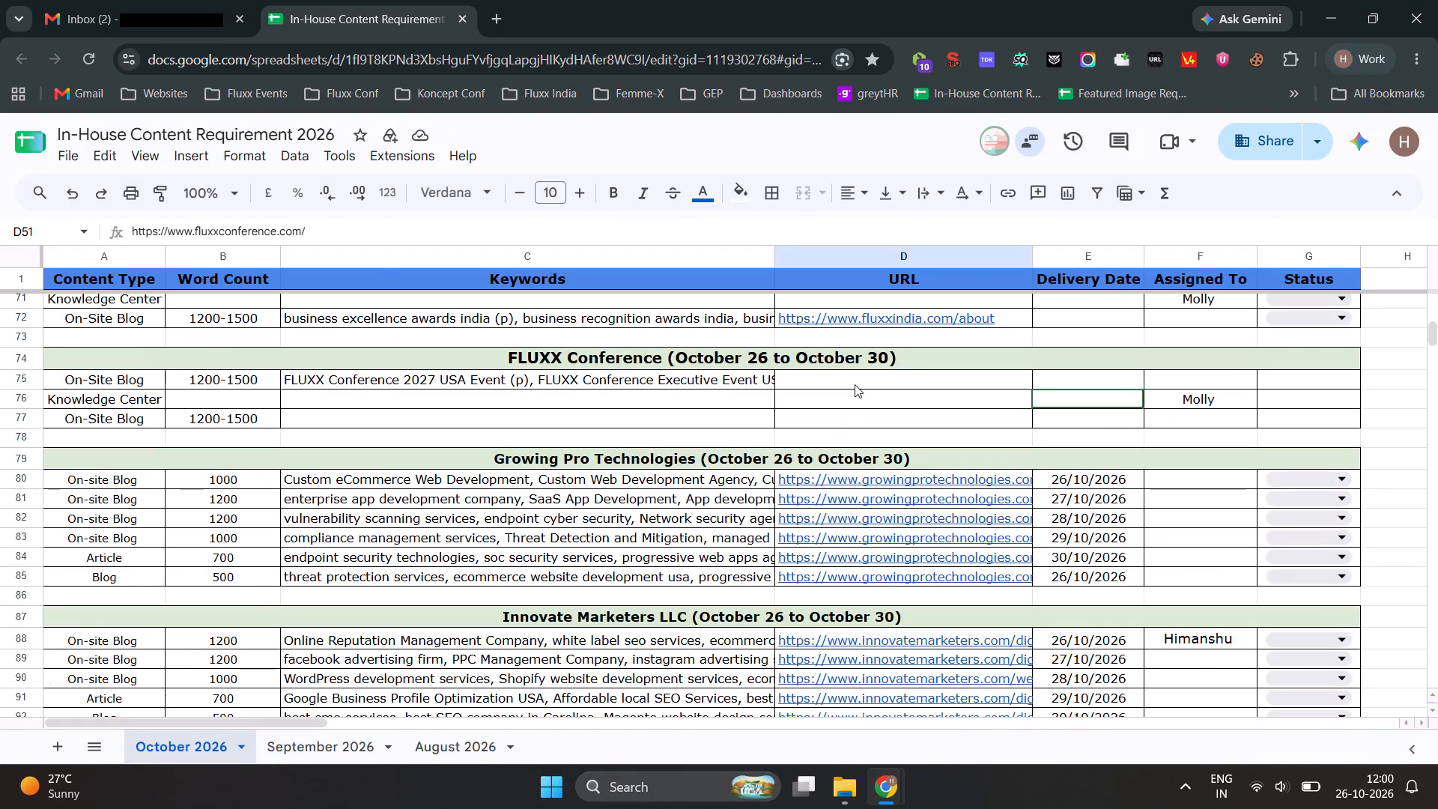
click(855, 384)
key(ctrl+shift+v)
click(843, 425)
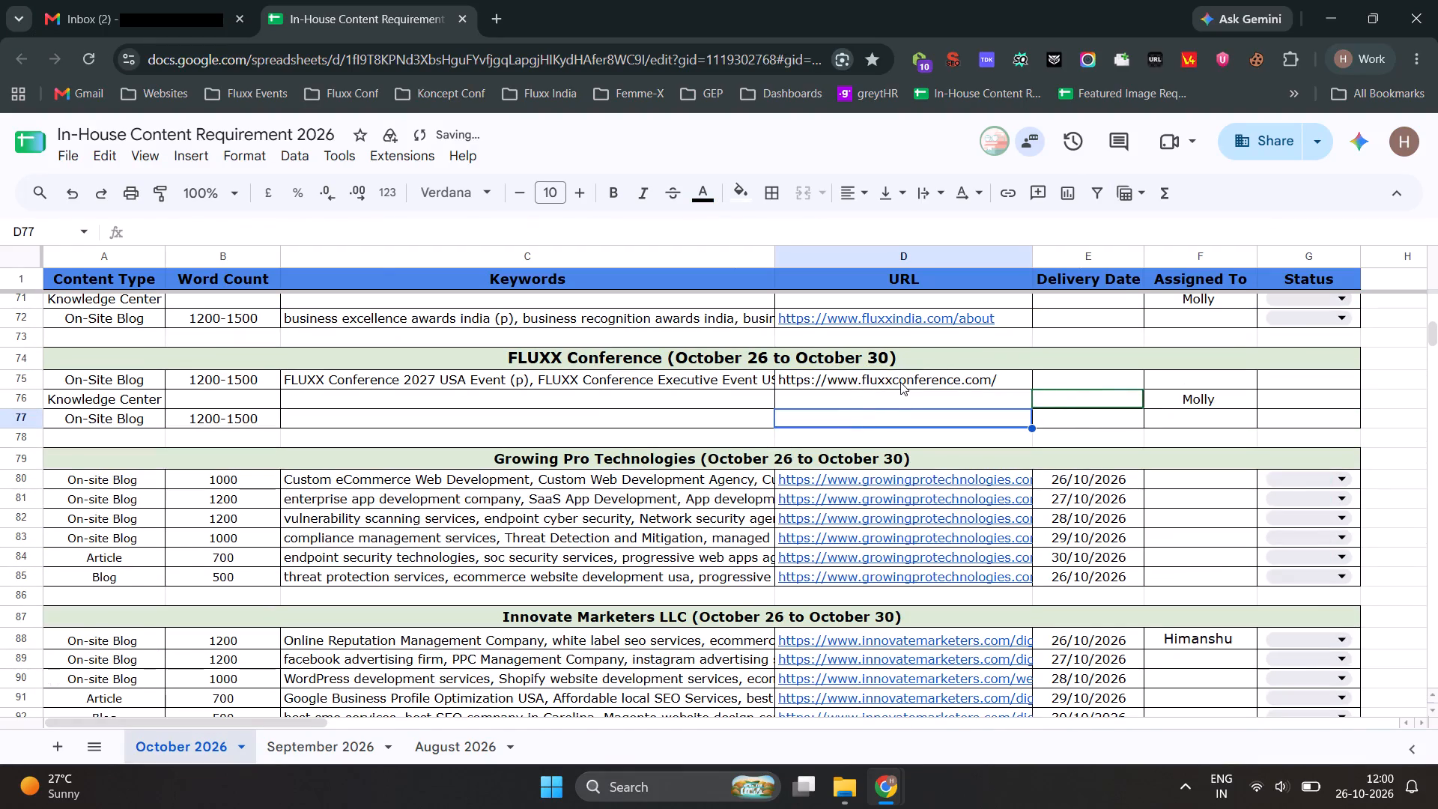
double_click(900, 382)
key(space)
key(Return)
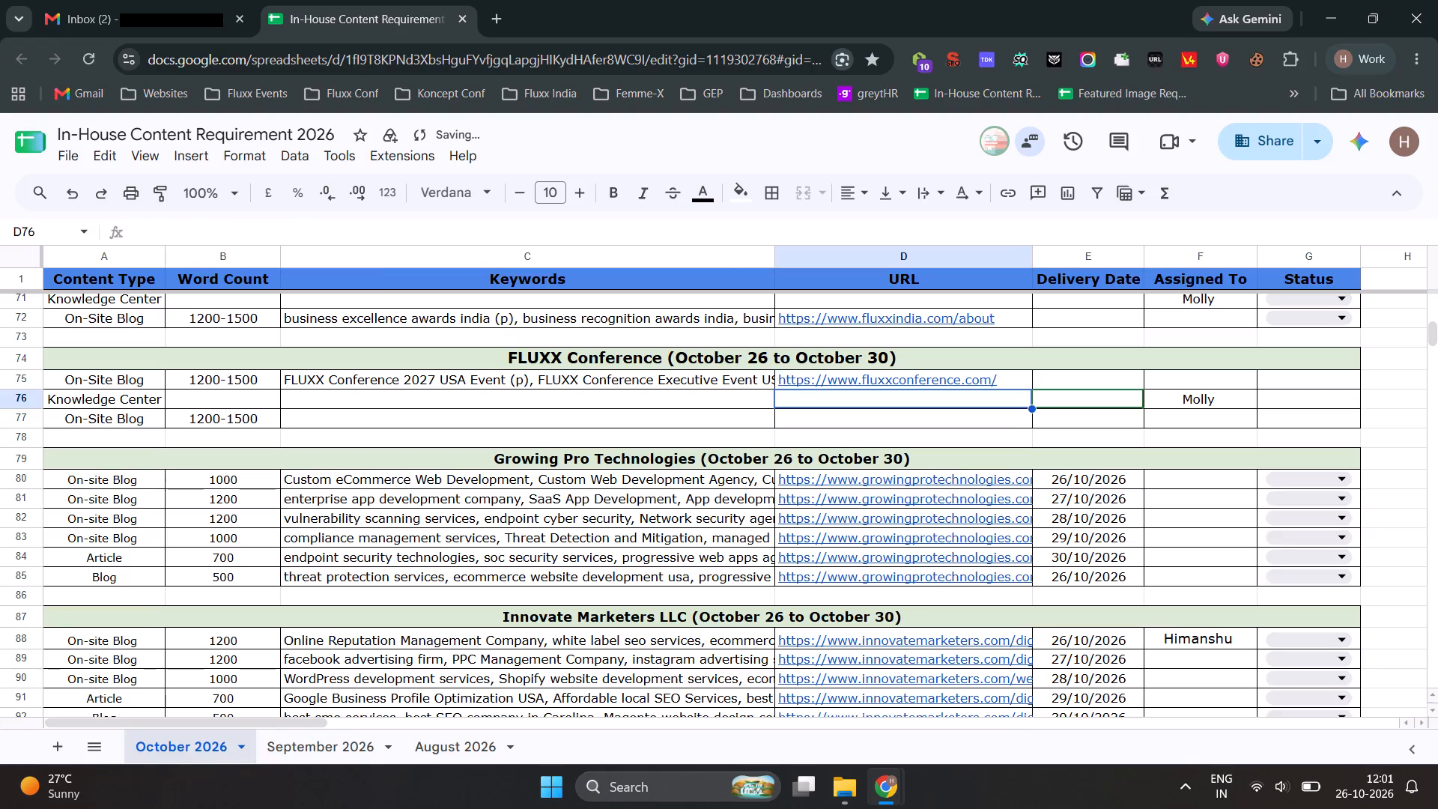
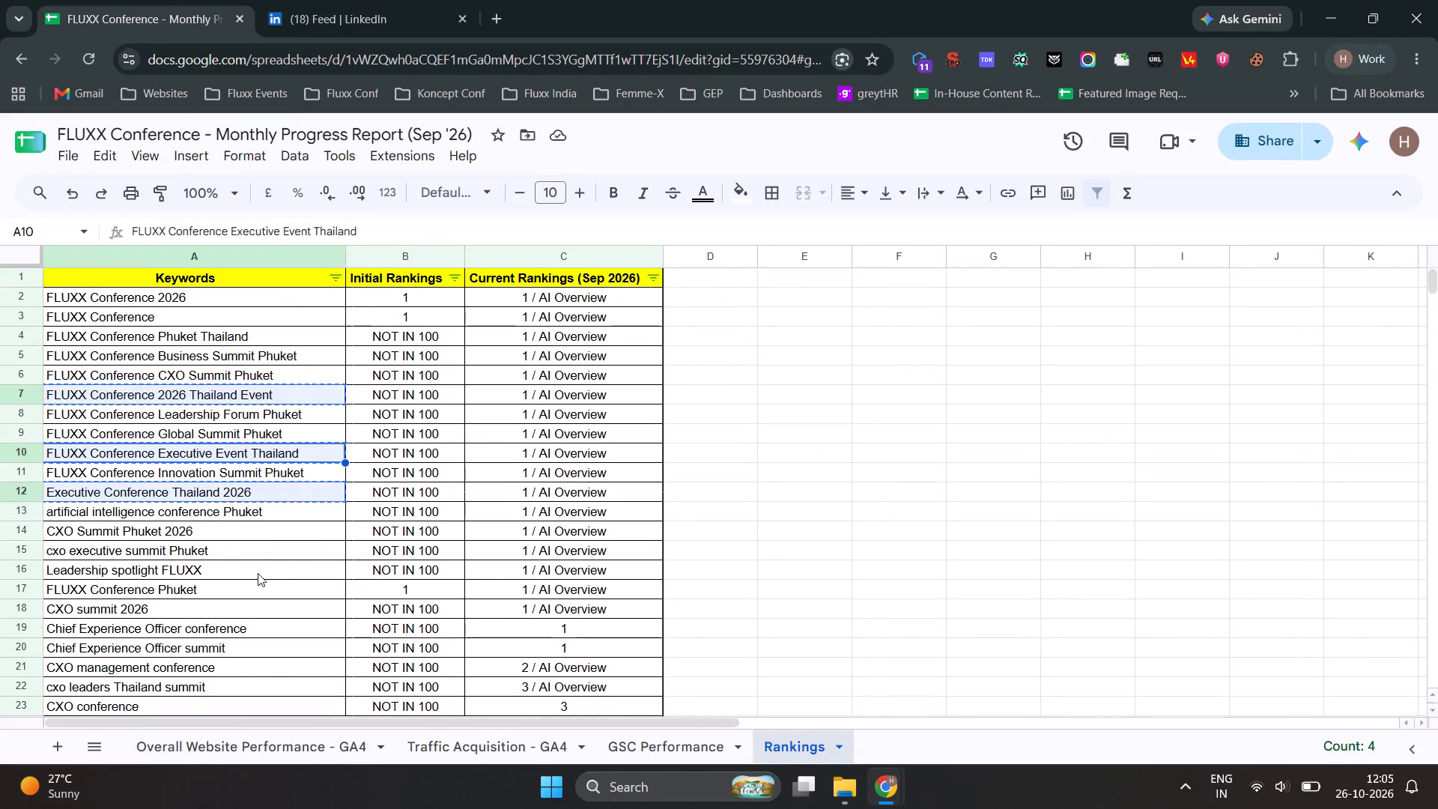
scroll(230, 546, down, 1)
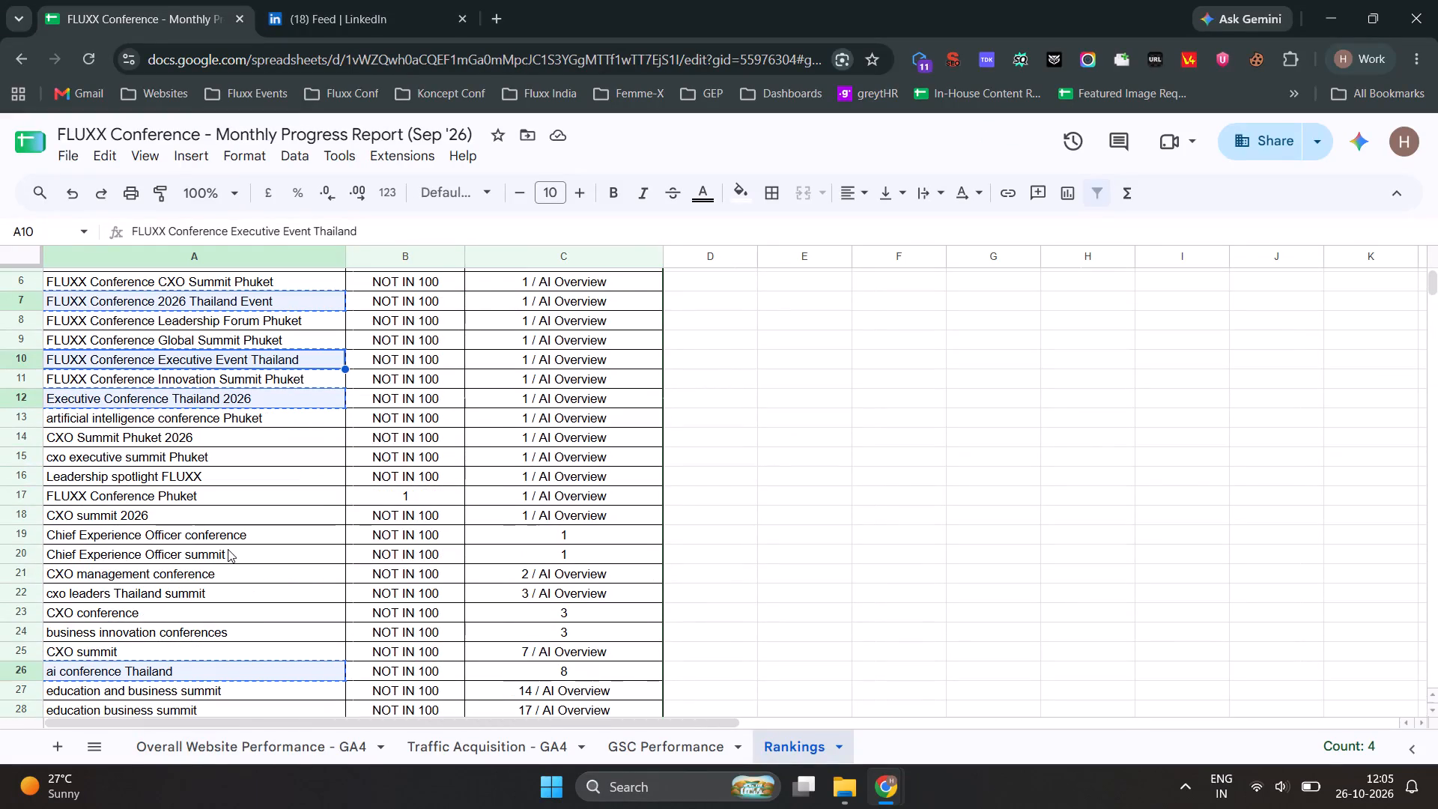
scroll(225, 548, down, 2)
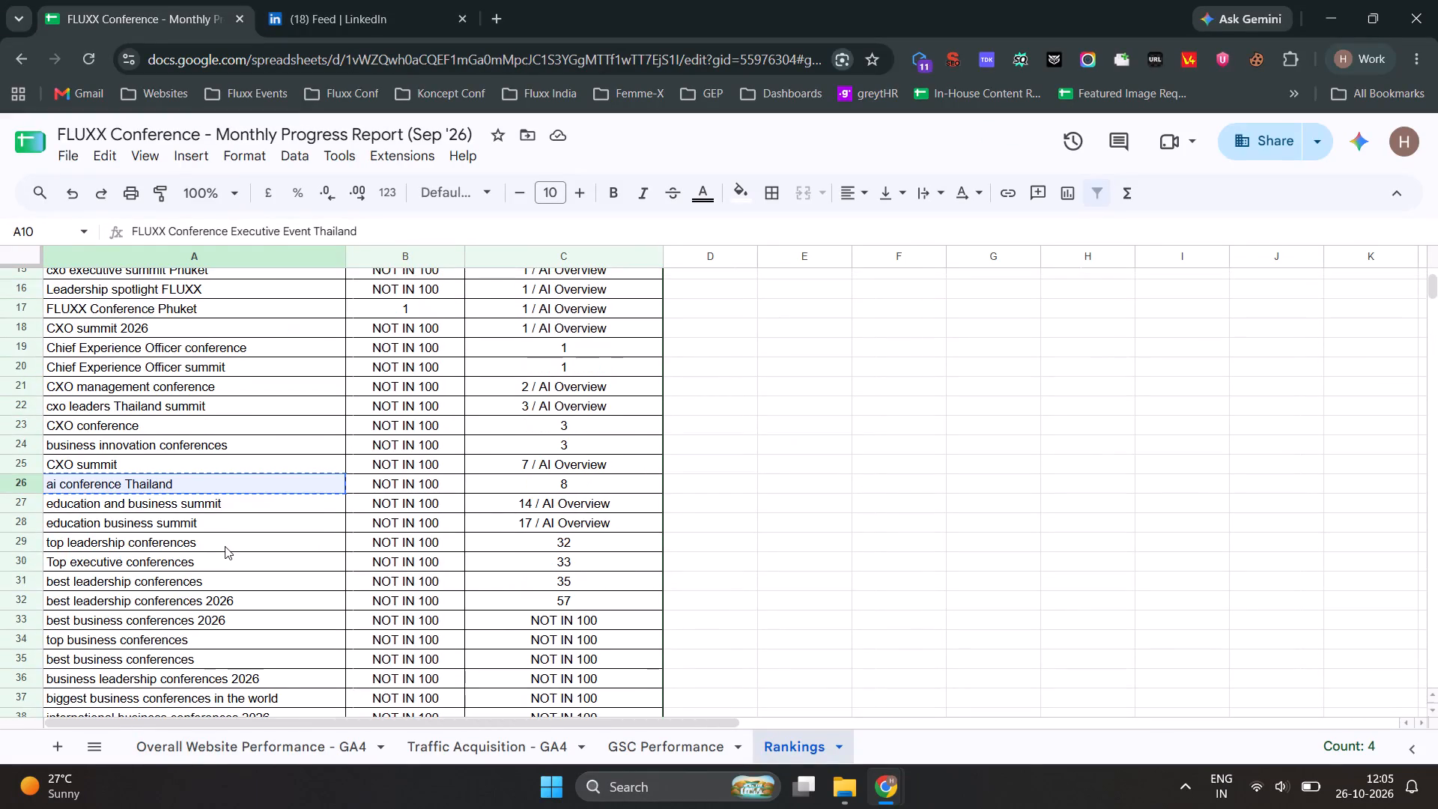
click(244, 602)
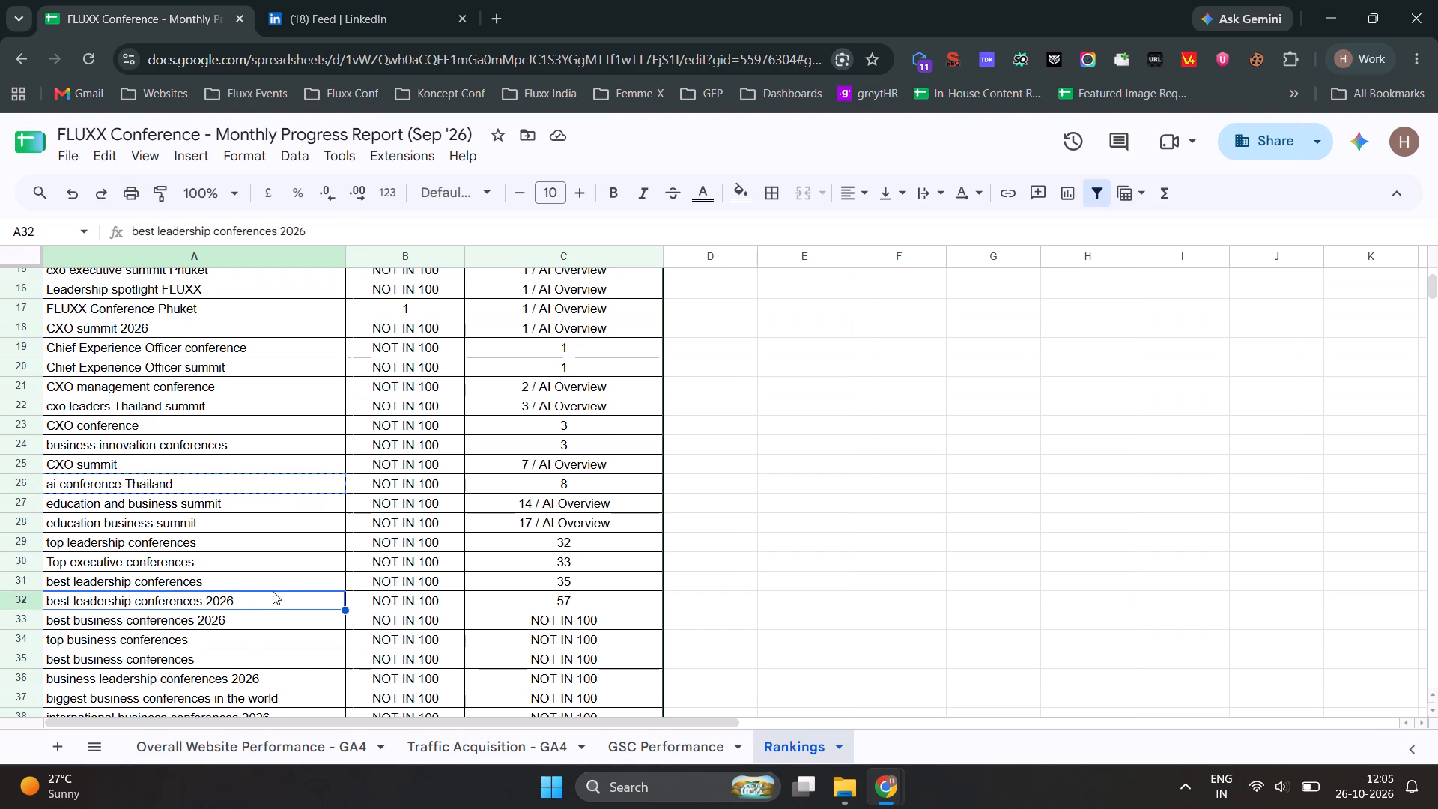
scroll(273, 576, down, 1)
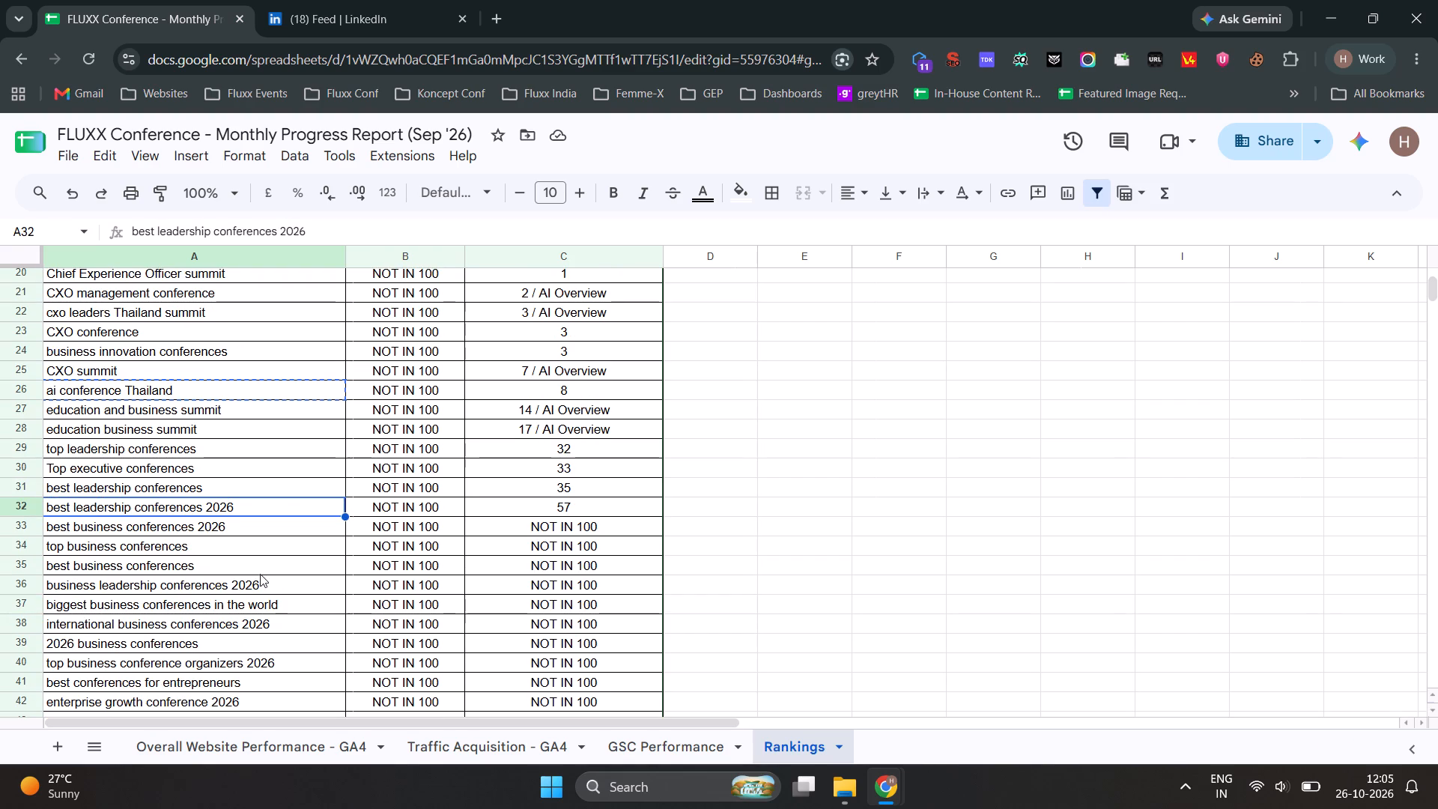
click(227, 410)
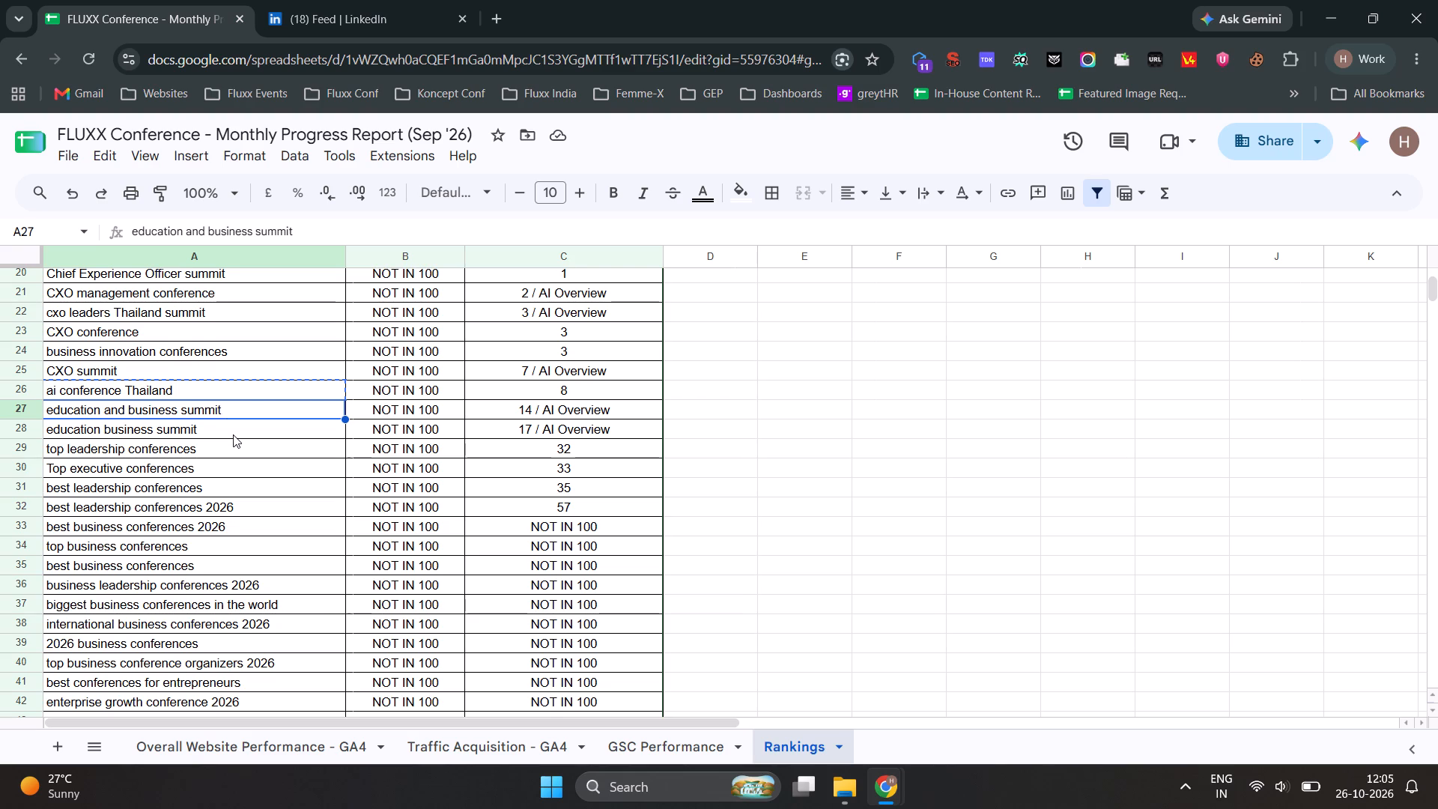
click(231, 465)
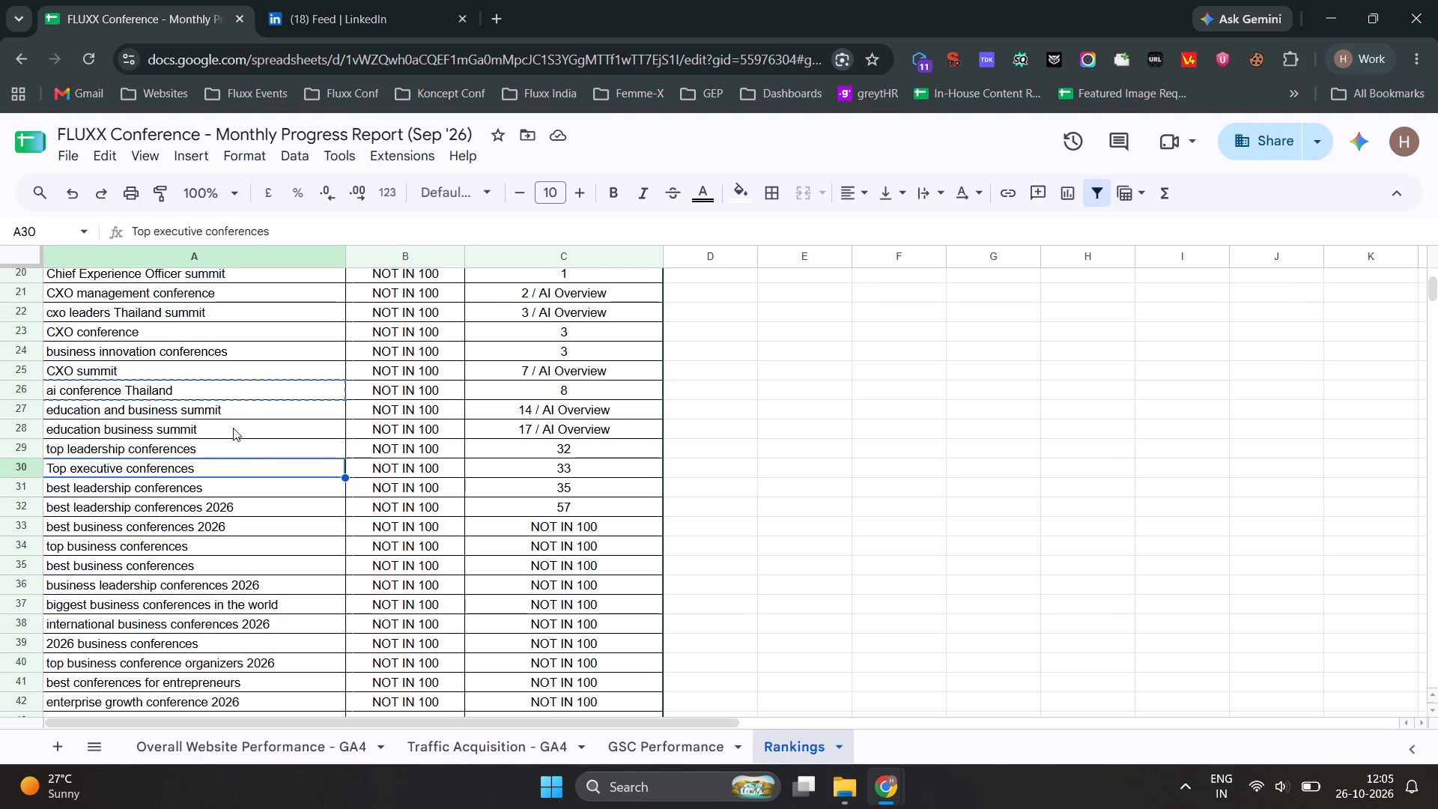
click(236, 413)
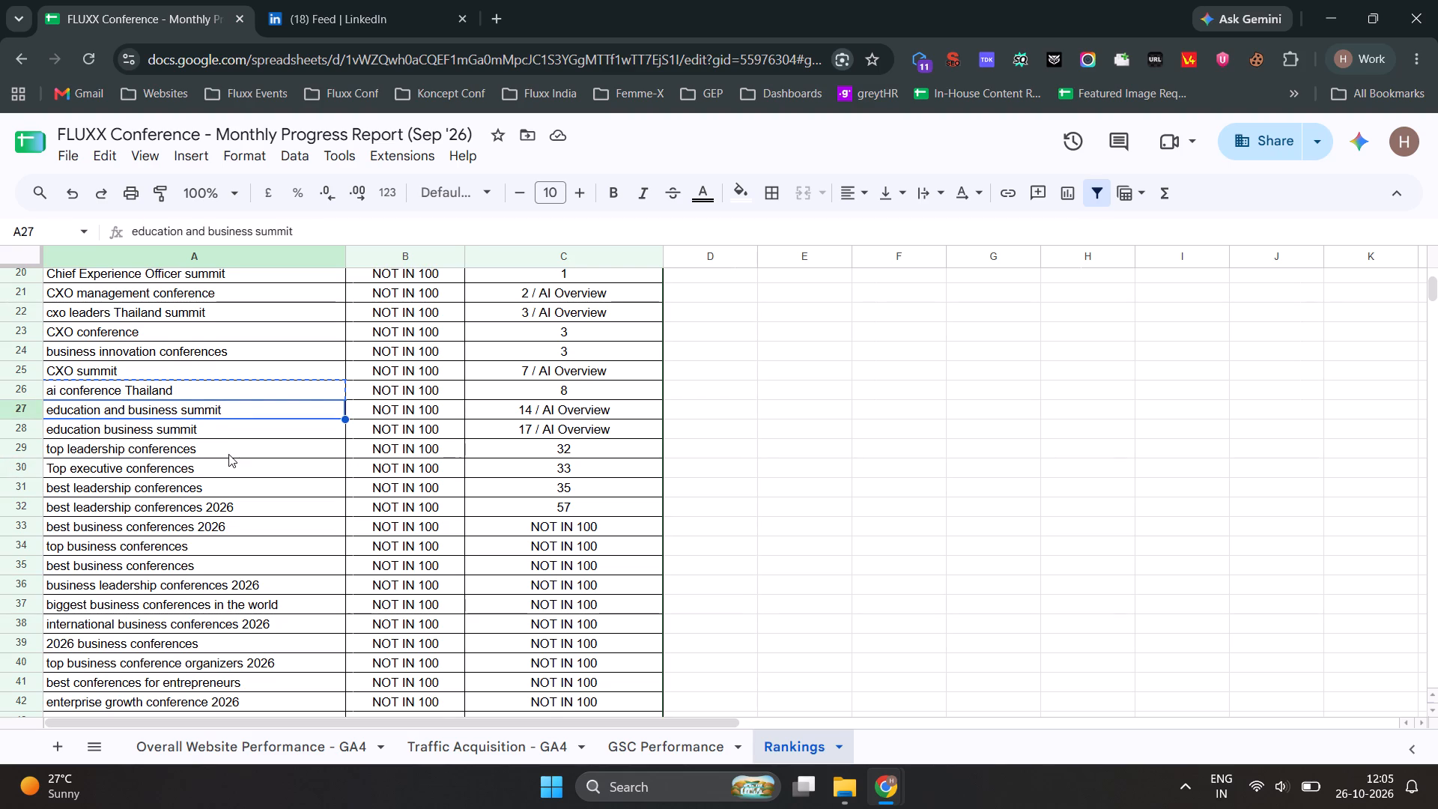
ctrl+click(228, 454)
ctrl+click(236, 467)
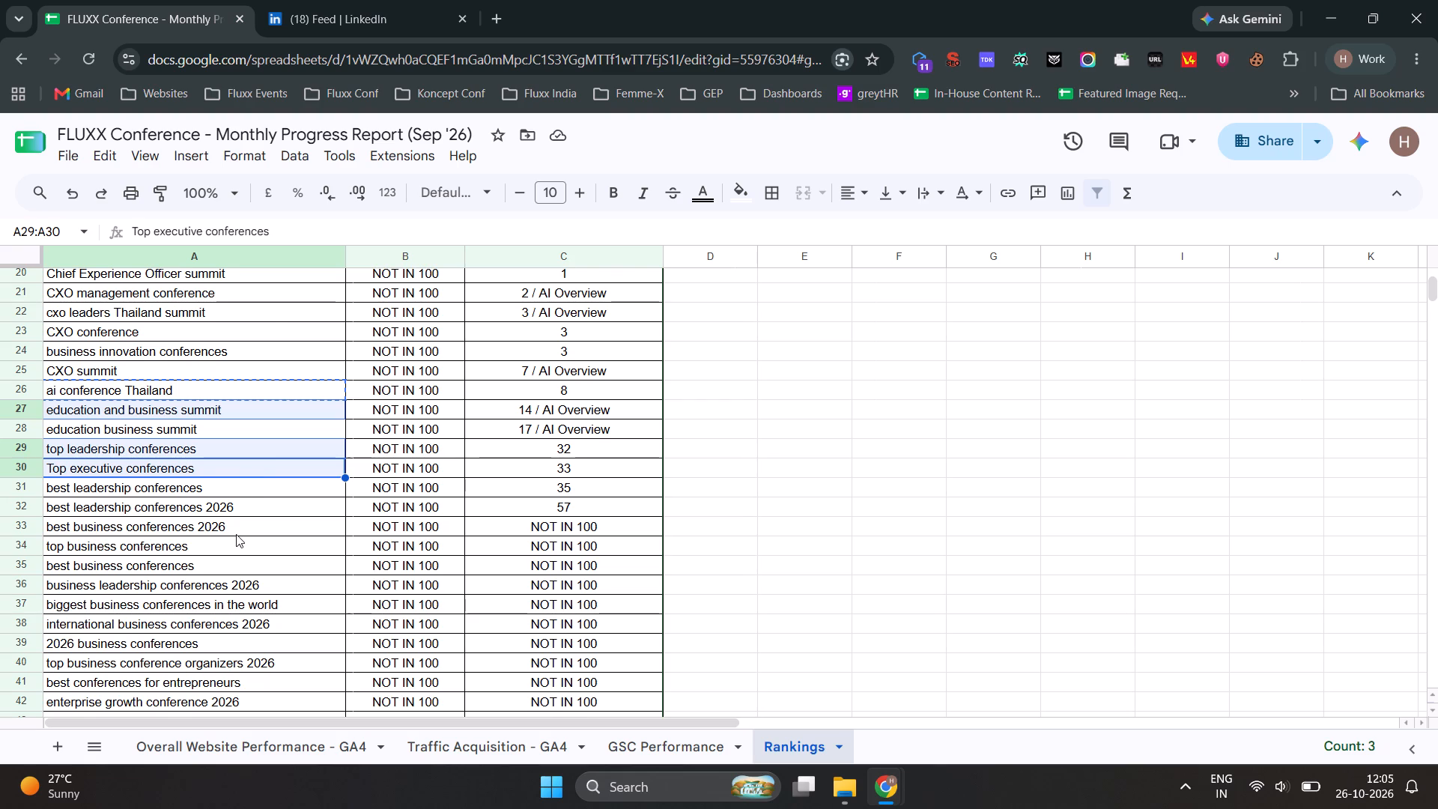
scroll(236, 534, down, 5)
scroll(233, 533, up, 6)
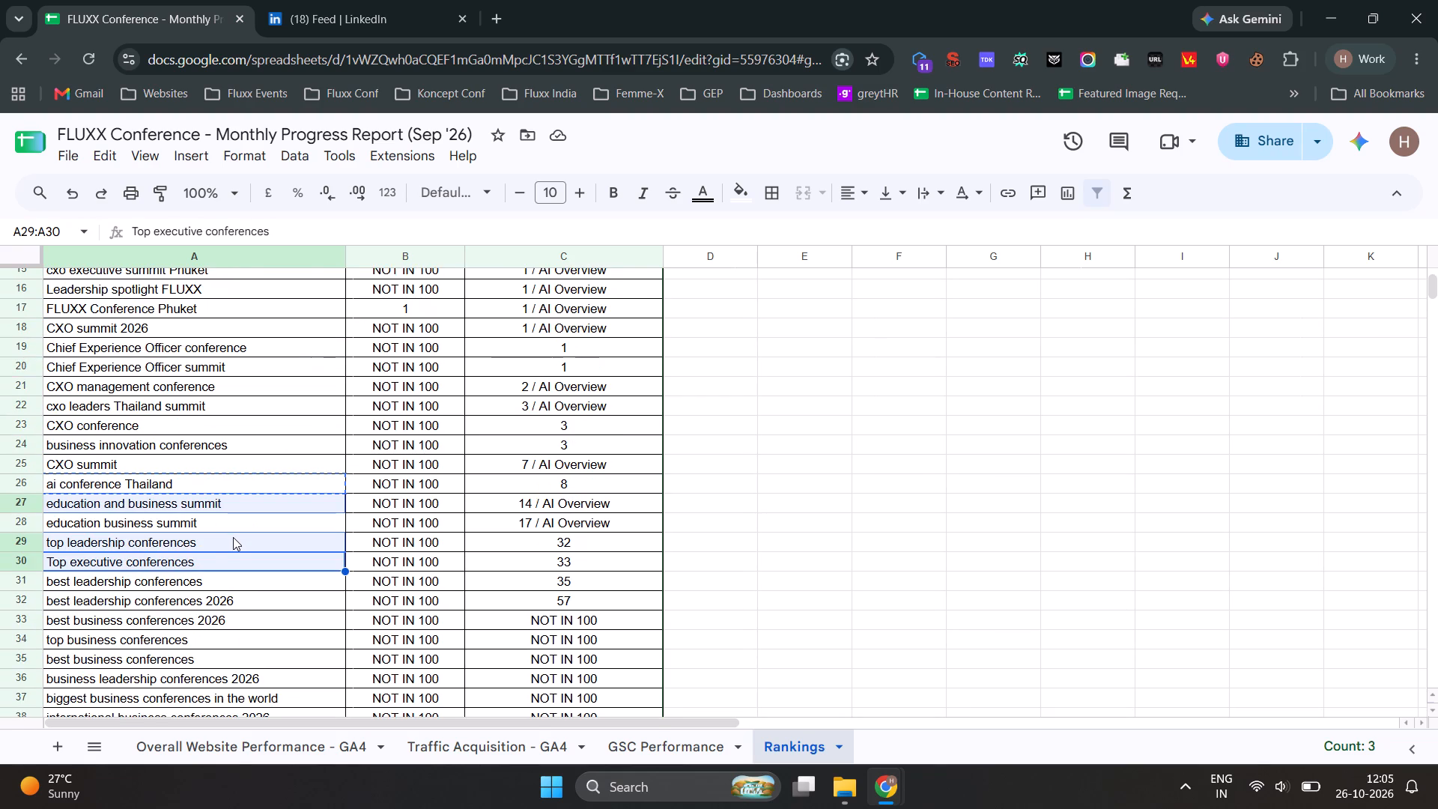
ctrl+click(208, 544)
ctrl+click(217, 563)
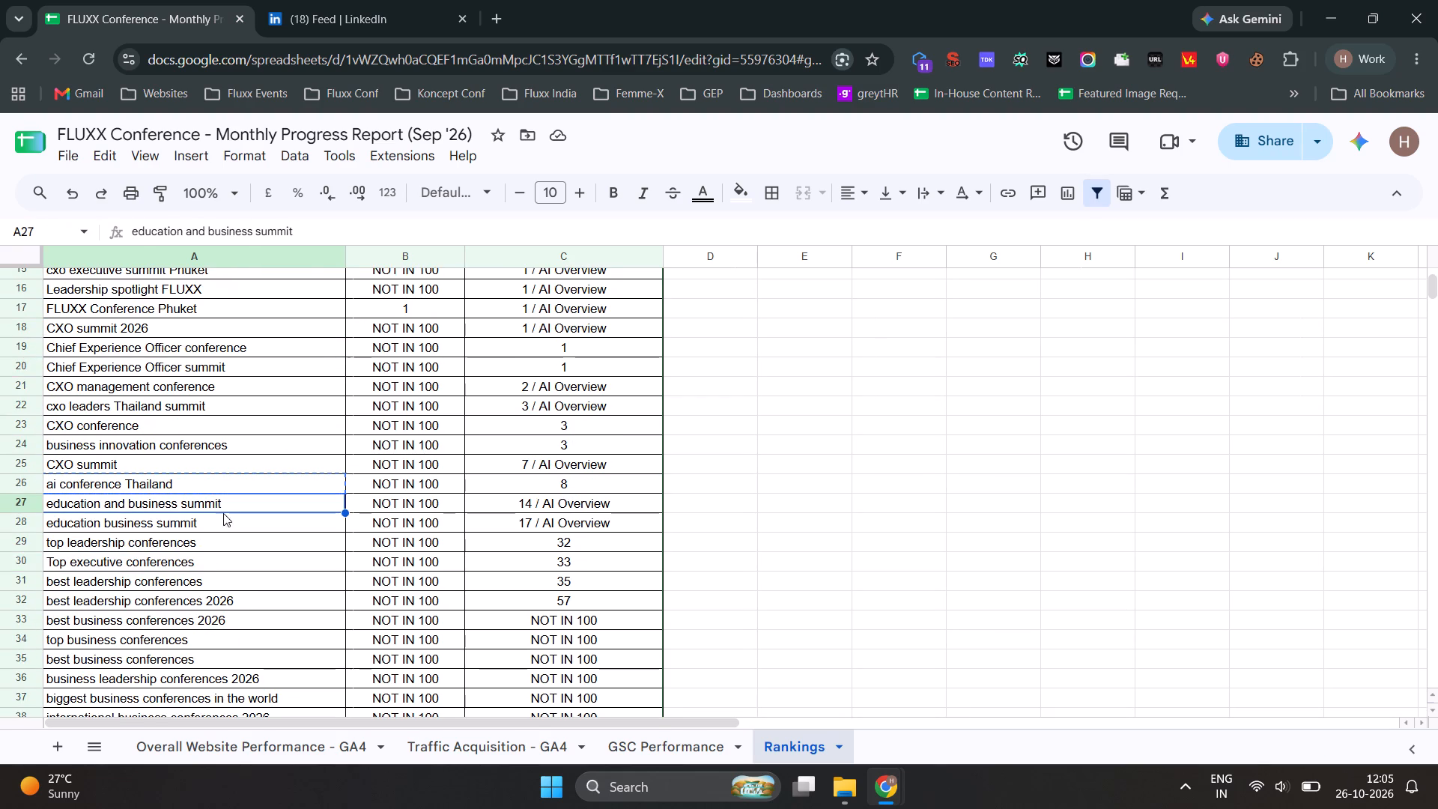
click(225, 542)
Copy the keywords "education and business summit", "education business summit", "business to business conferences" and "higher ed it conferences" from the Rankings sheet.
click(237, 510)
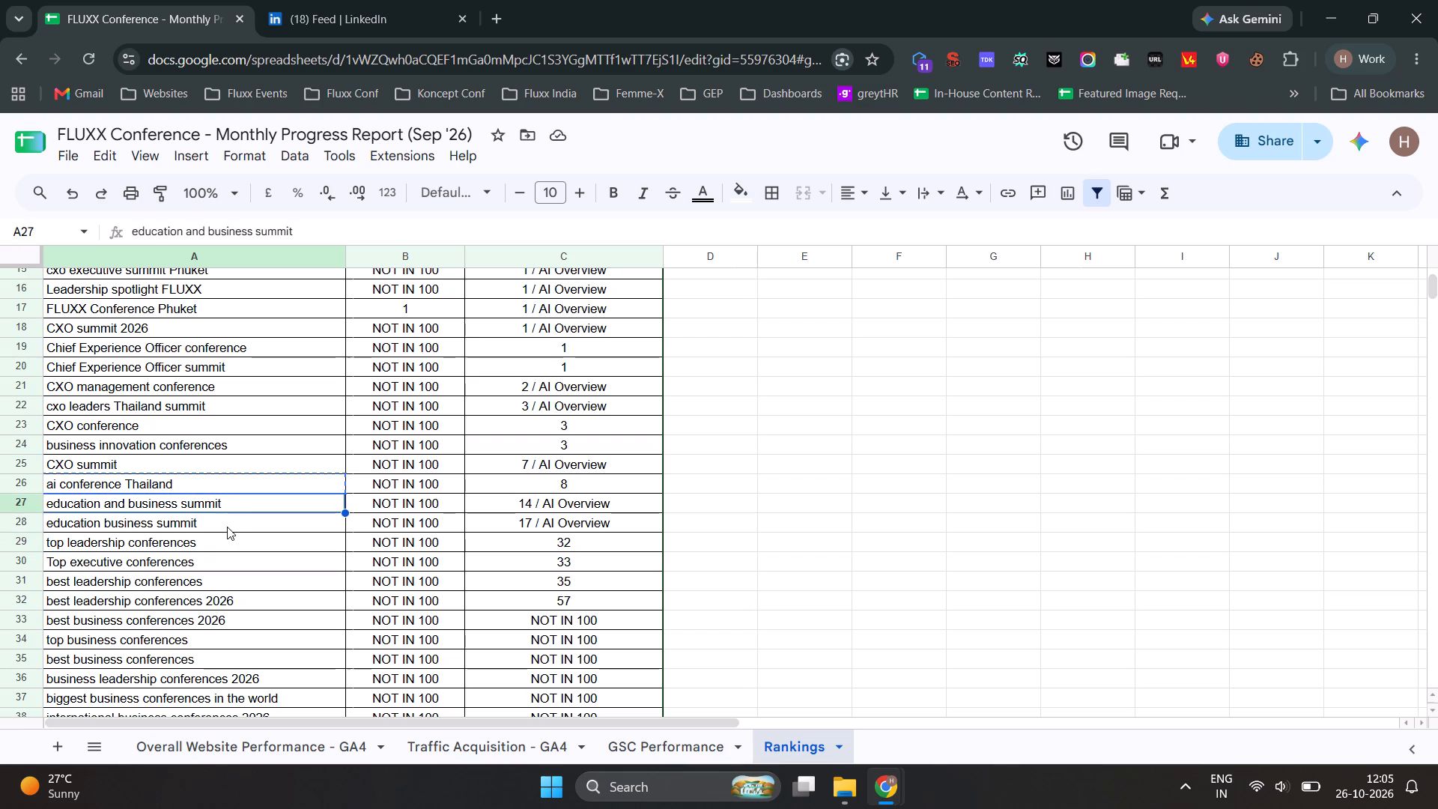
ctrl+click(232, 529)
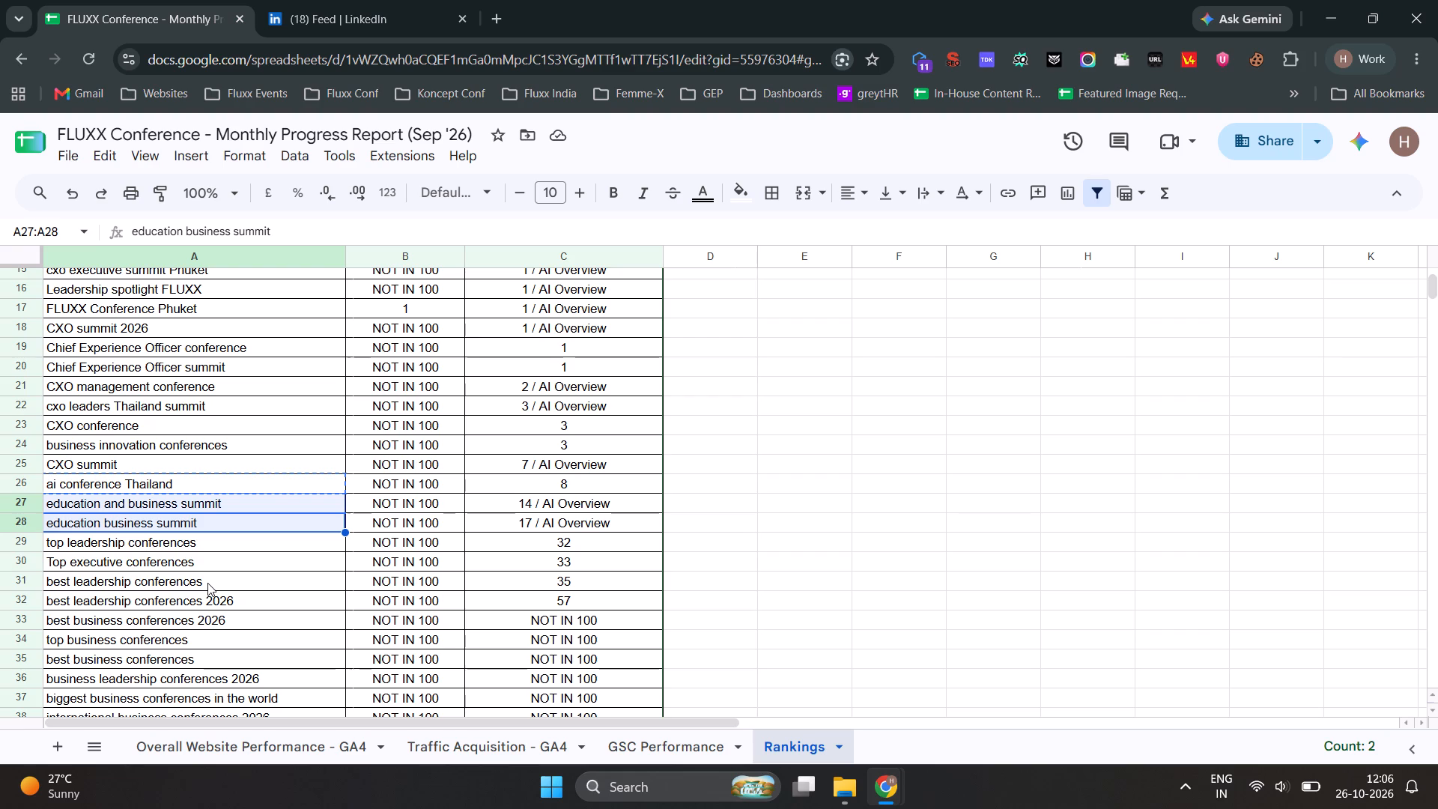
scroll(207, 583, down, 3)
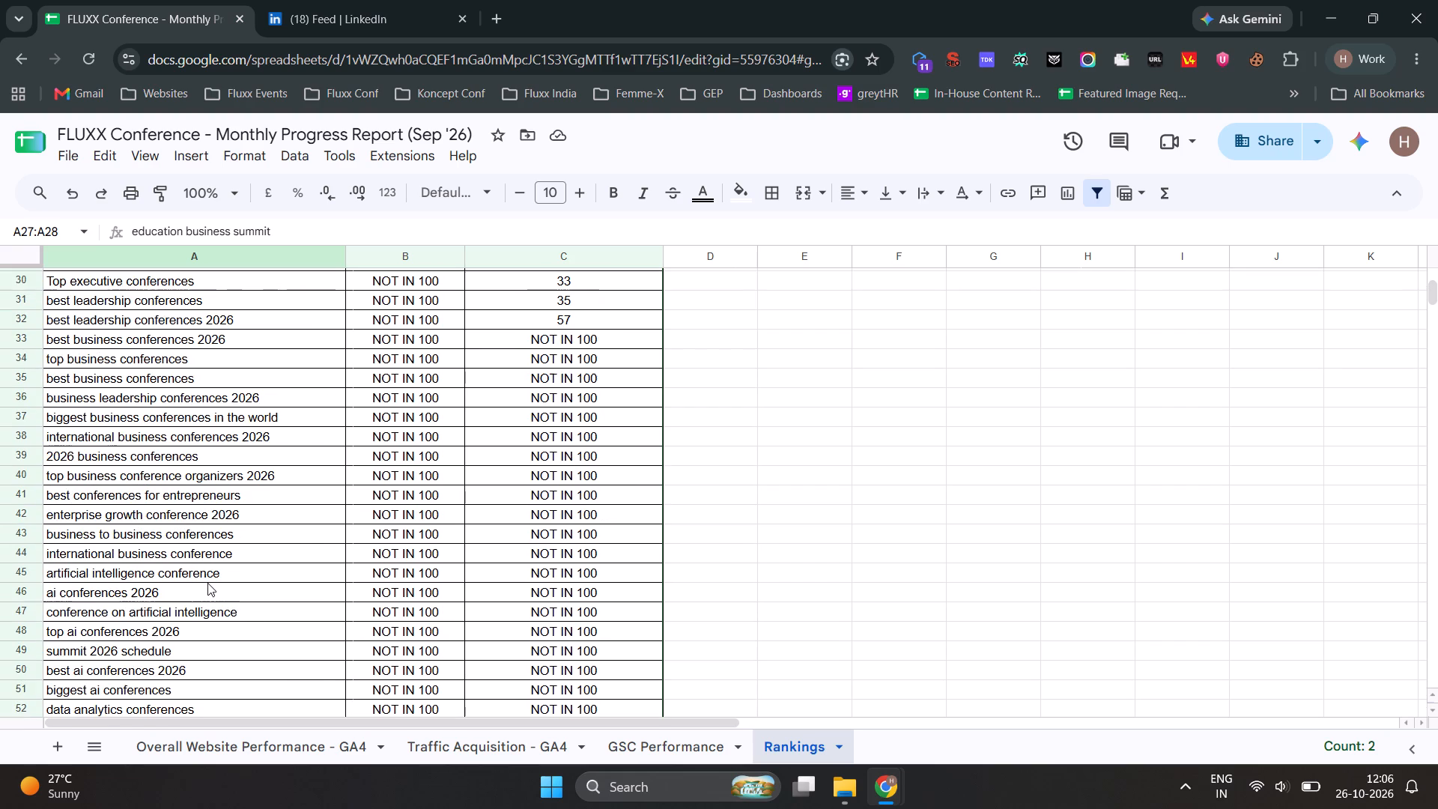
ctrl+click(177, 539)
scroll(251, 541, up, 2)
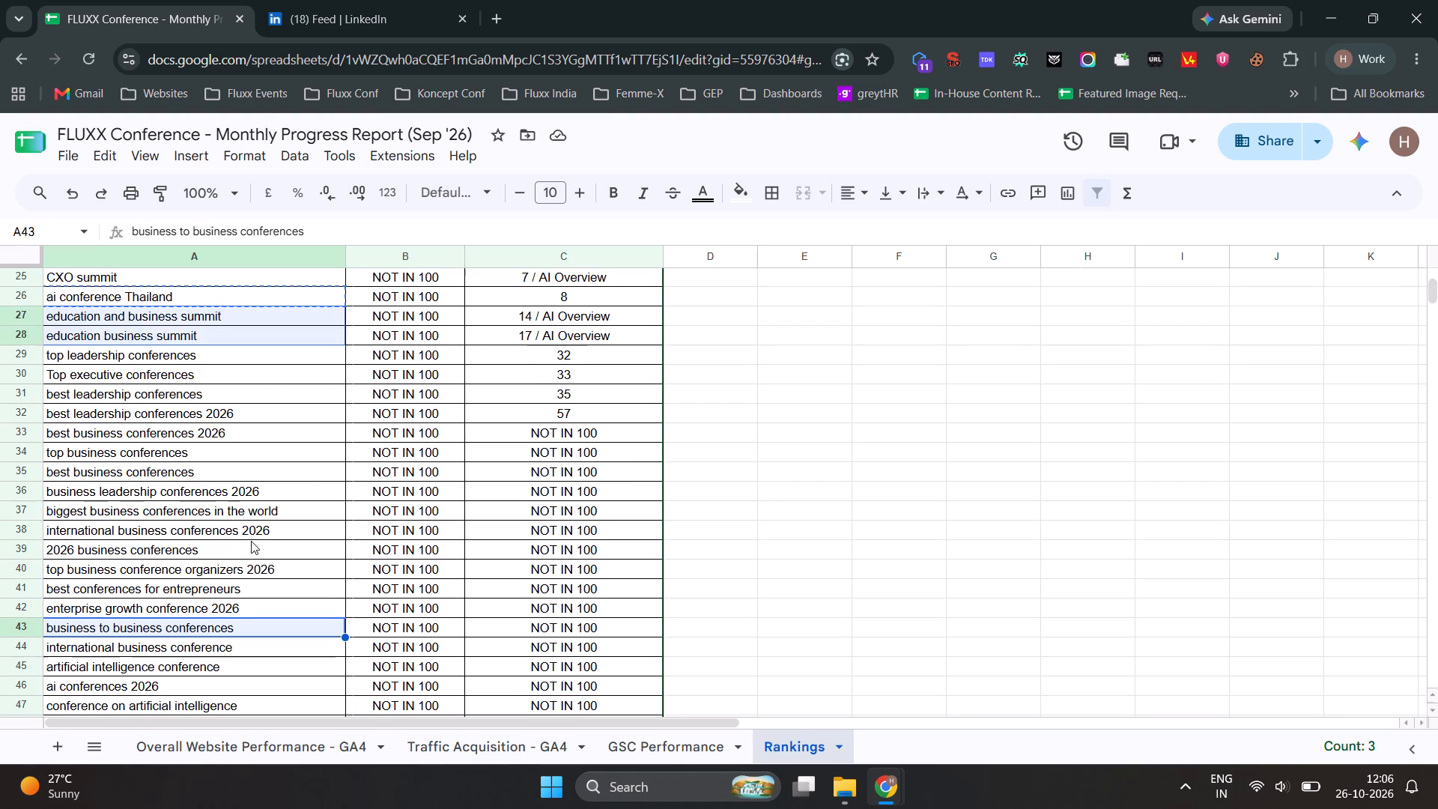
scroll(251, 541, down, 3)
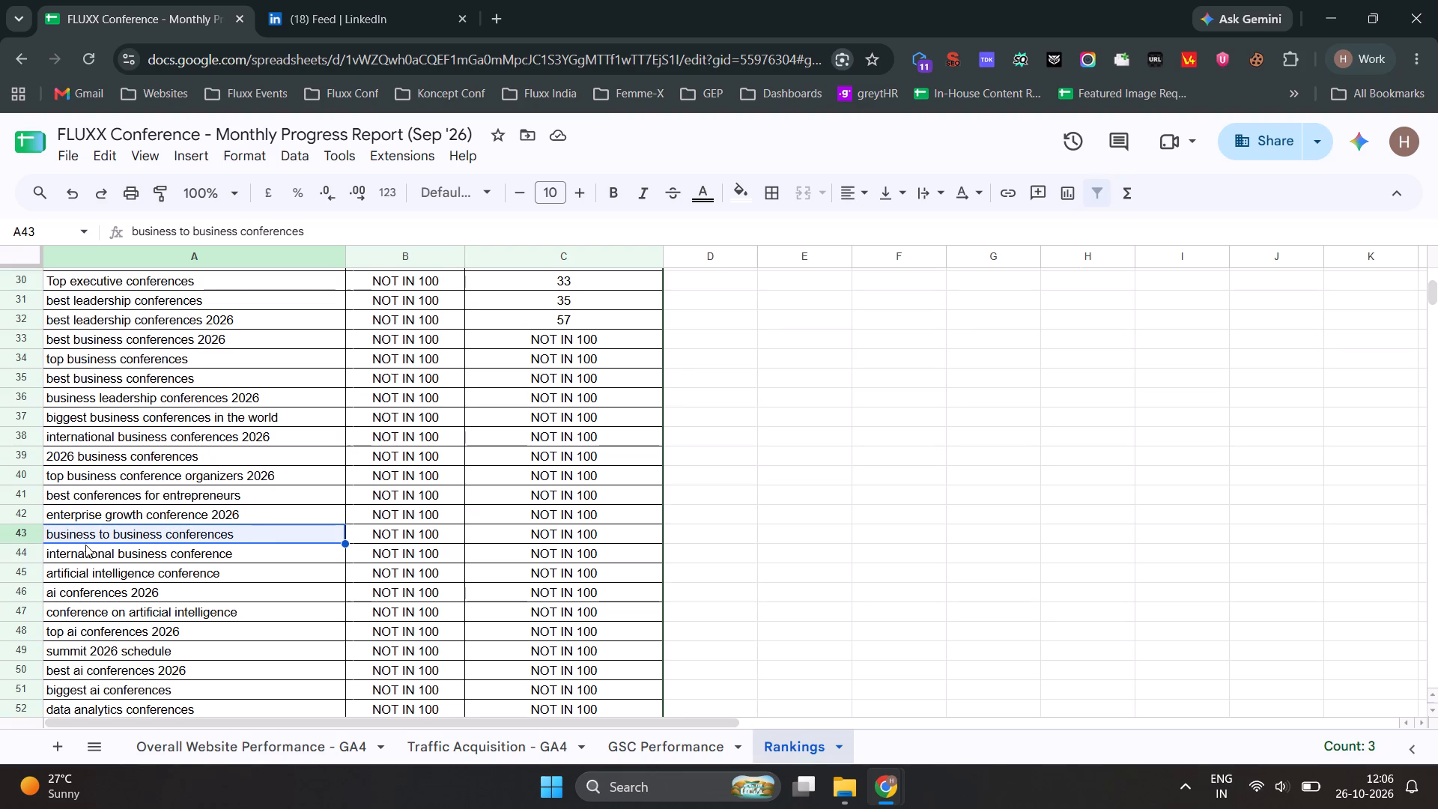
scroll(123, 544, up, 1)
scroll(123, 544, down, 1)
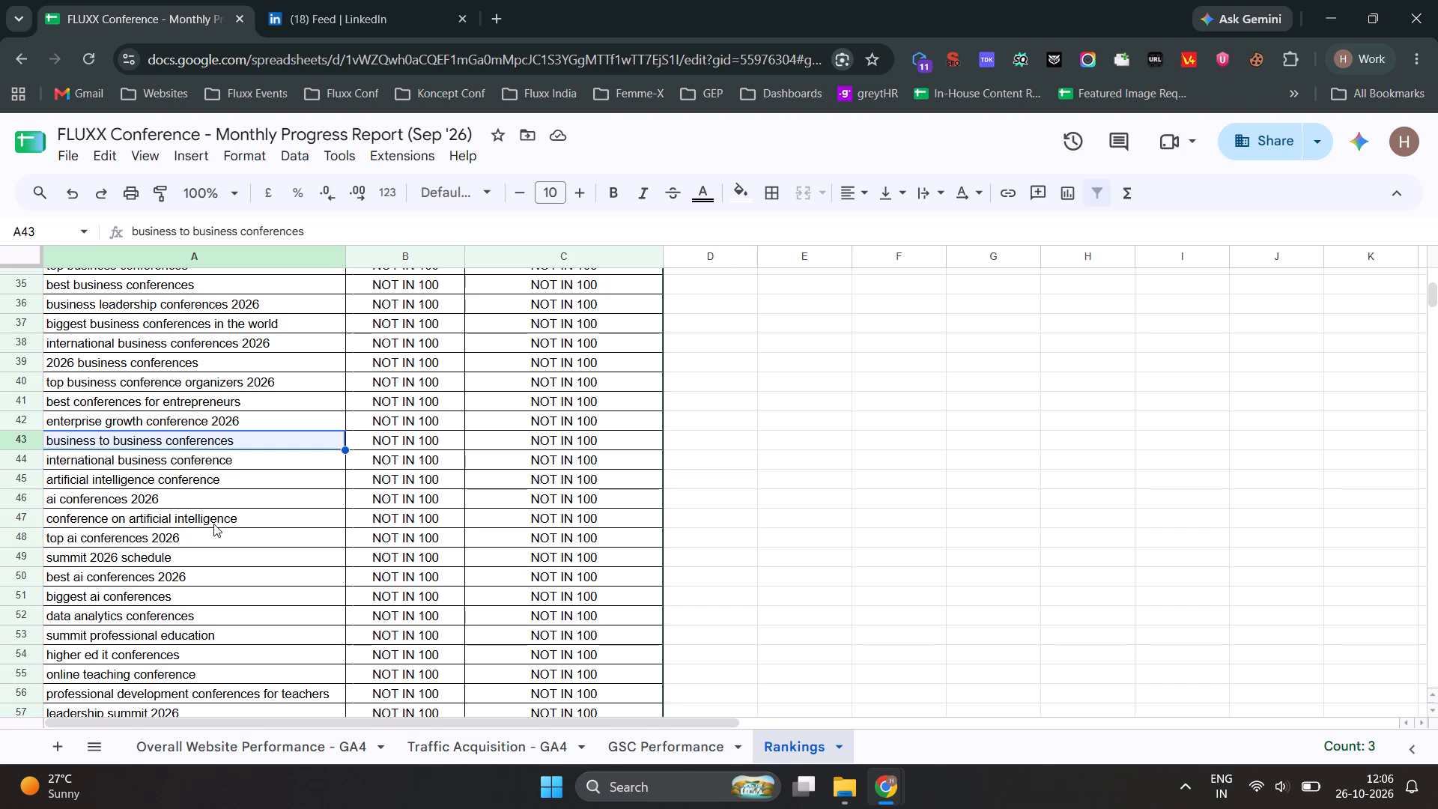
scroll(218, 552, down, 2)
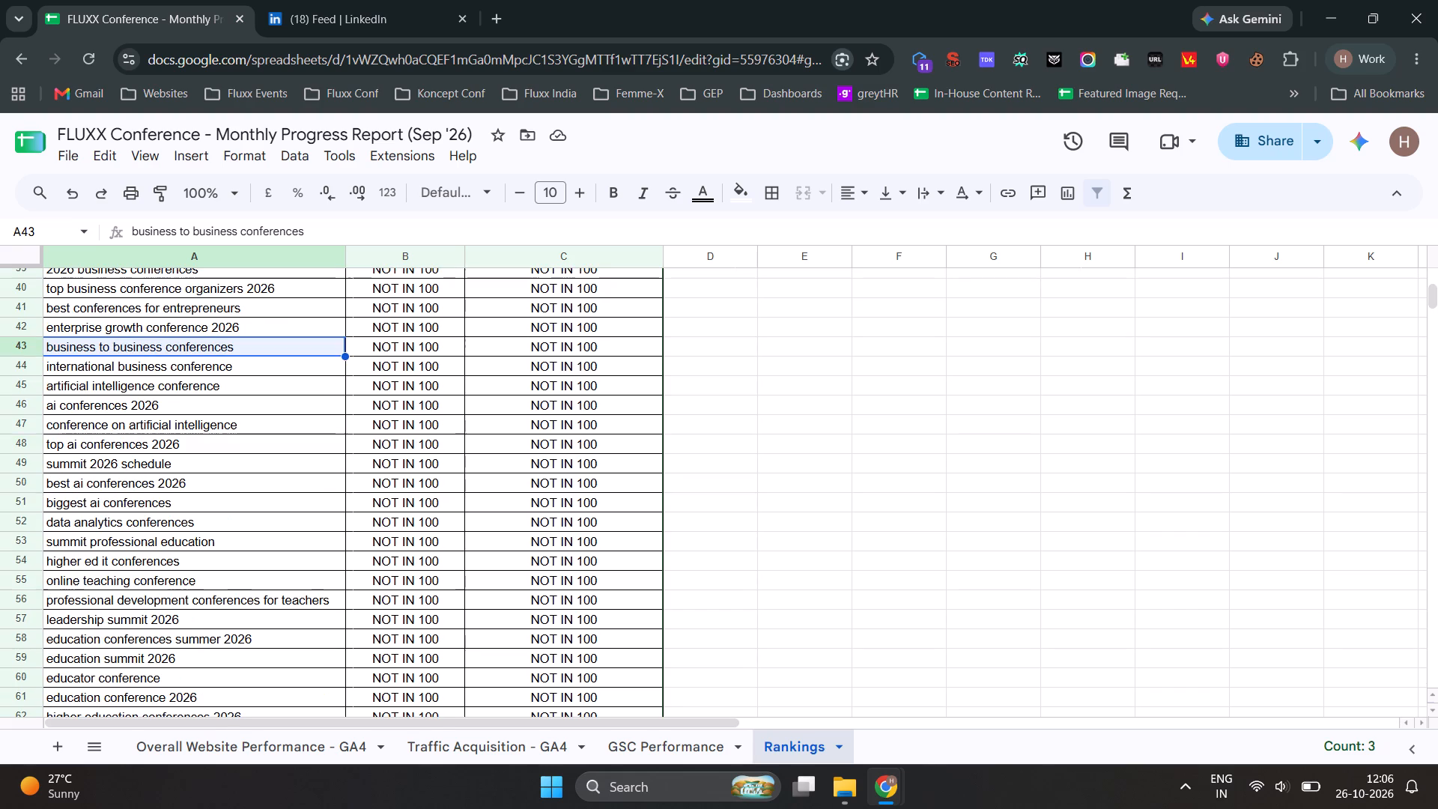
ctrl+click(201, 469)
scroll(169, 561, up, 3)
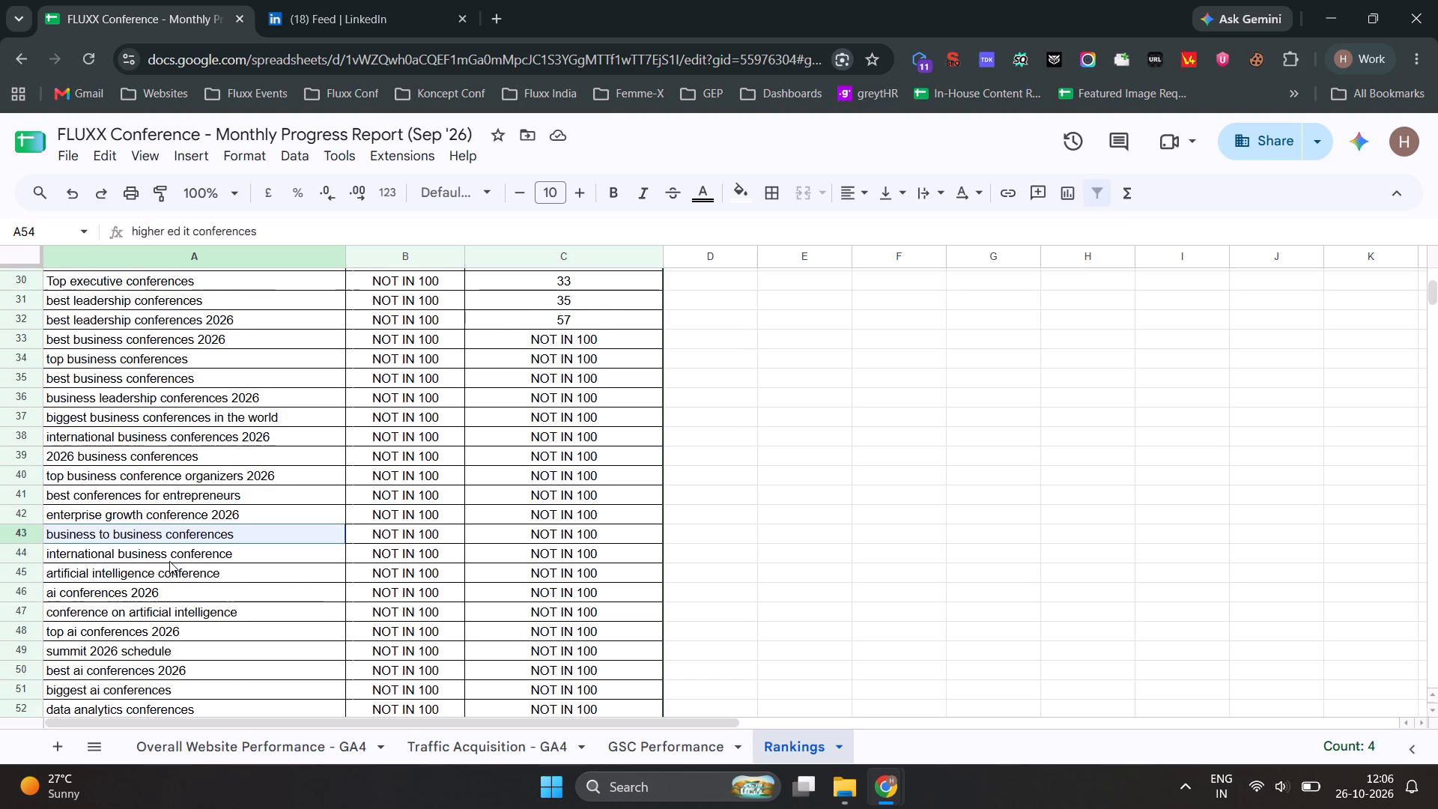
scroll(169, 561, up, 2)
scroll(169, 561, down, 3)
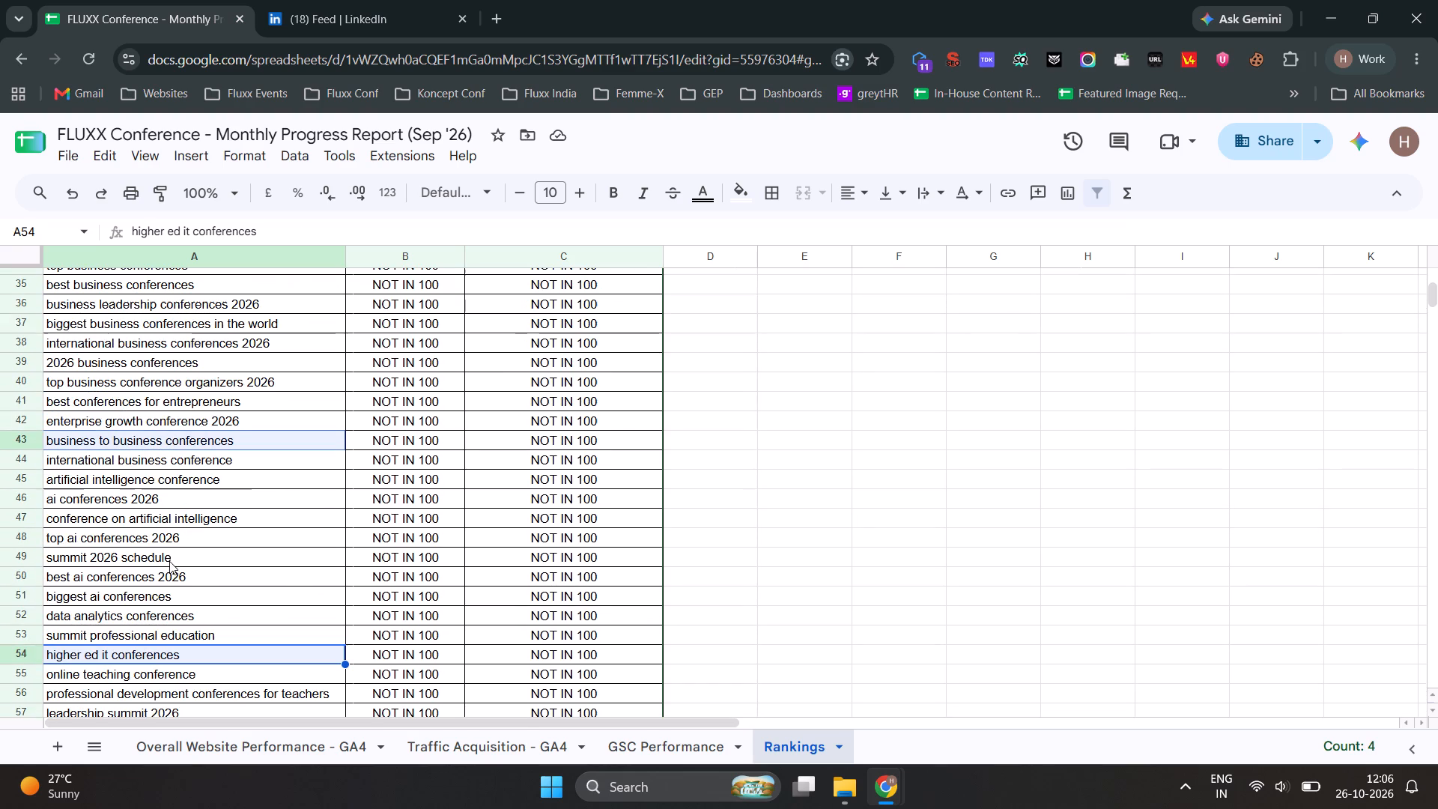
key(ctrl+c)
key(ctrl+c)
Paste the copied keywords into the Keywords cell of the second On-Site Blog under FLUXX Conference (October 26 to October 30).
key(alt+Tab)
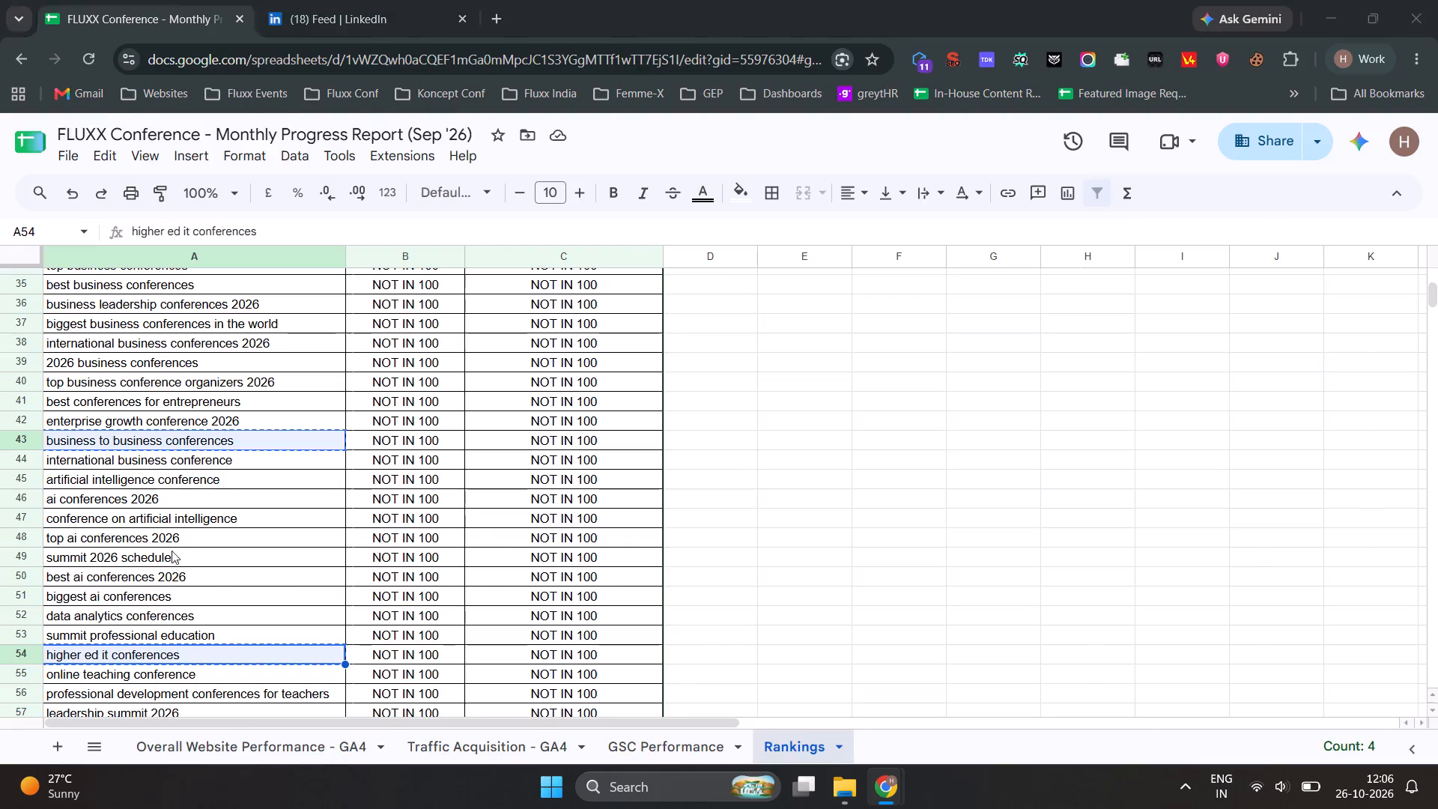
click(312, 227)
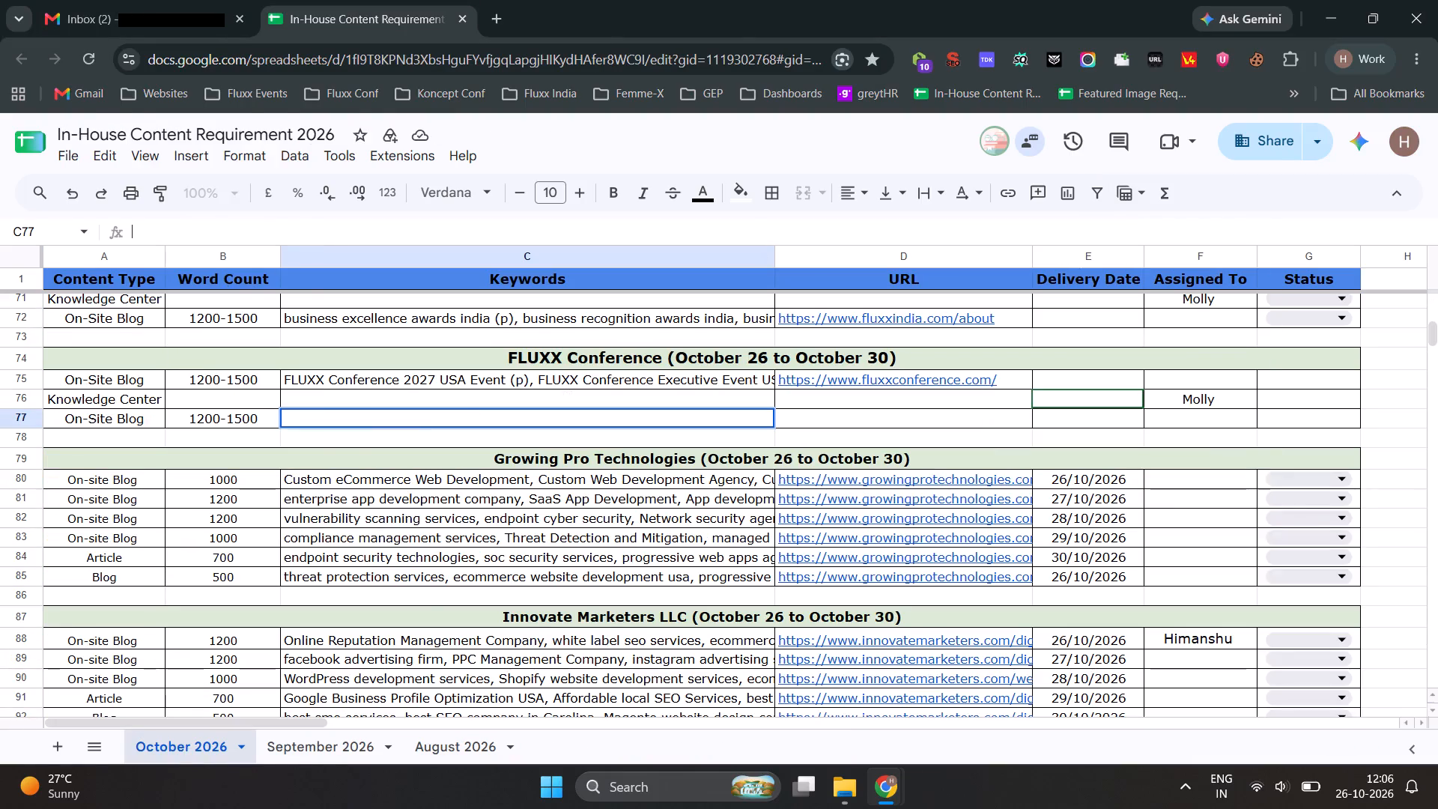
key(ctrl+v)
Correct the capitalisation of the last pasted keyword so it reads "higher Ed IT conferences".
click(455, 462)
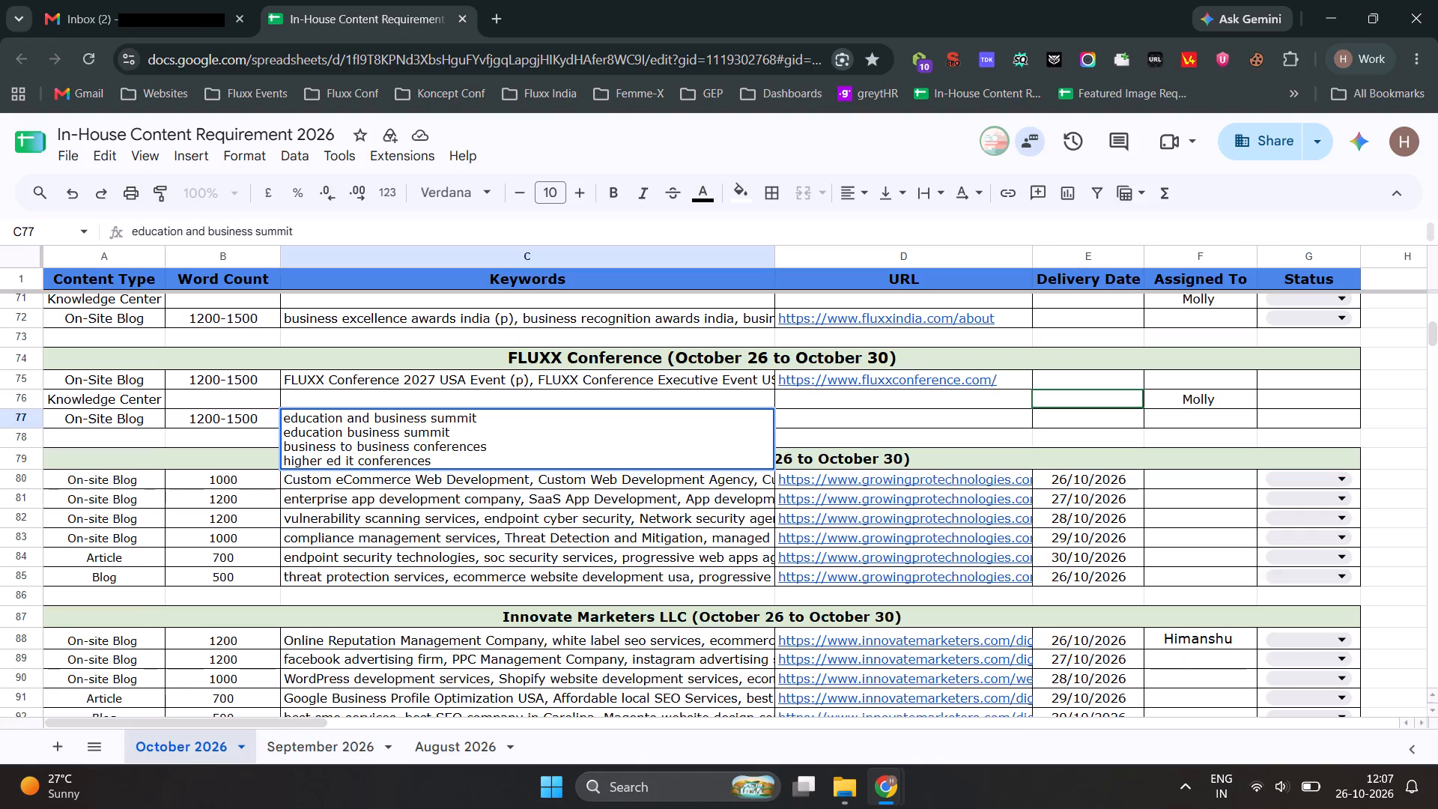
key(ctrl+Left)
key(ctrl+Left)
key(ctrl+Right)
key(Left)
key(ctrl+shift+Left)
text(IT)
key(ctrl+Left)
key(Left)
key(Left)
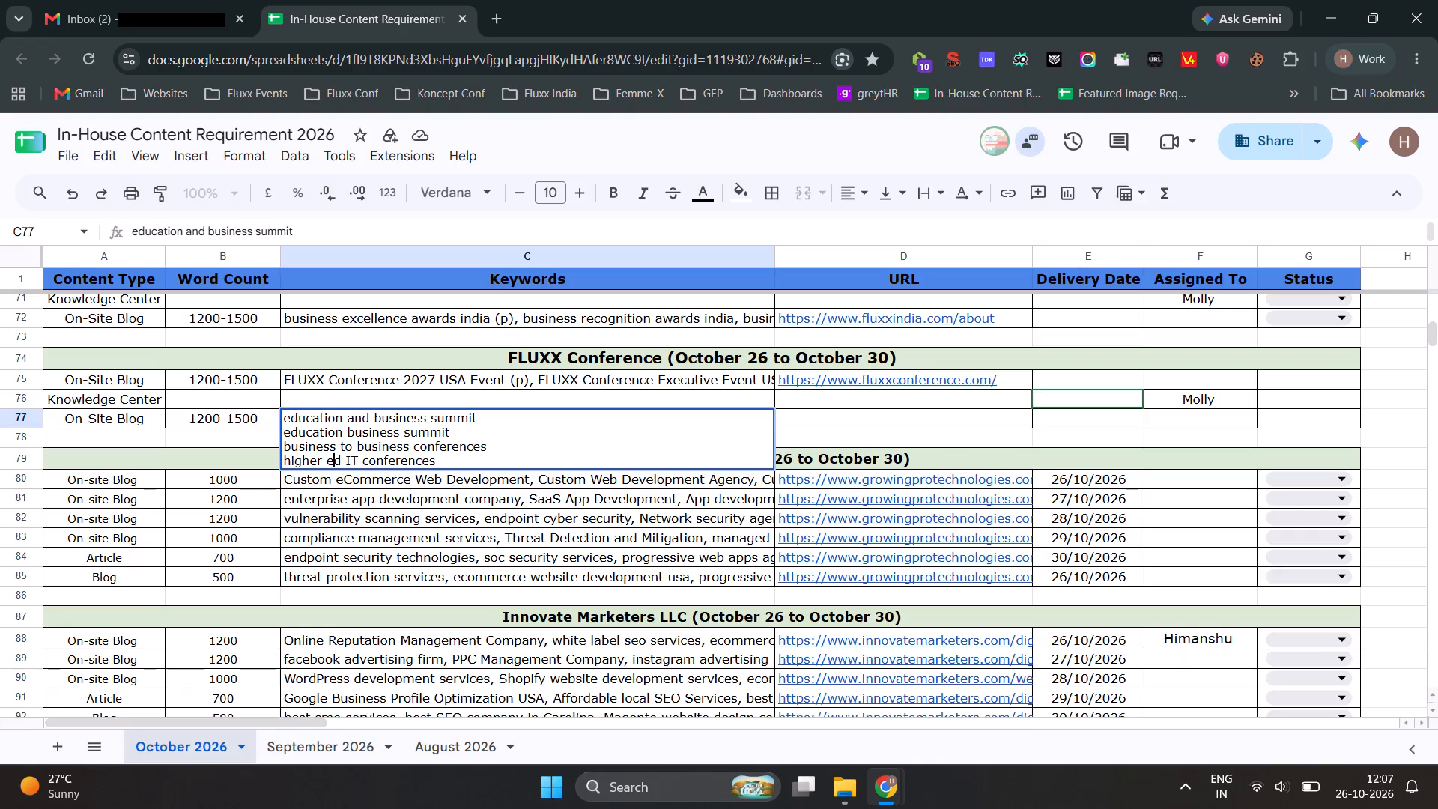
key(BackSpace)
key(shift+e)
Join "education business summit", "business to business conferences" and "higher Ed IT conferences" on one line, separated by a comma and space.
key(ctrl+Left)
key(ctrl+Left)
key(BackSpace)
text(,)
key(space)
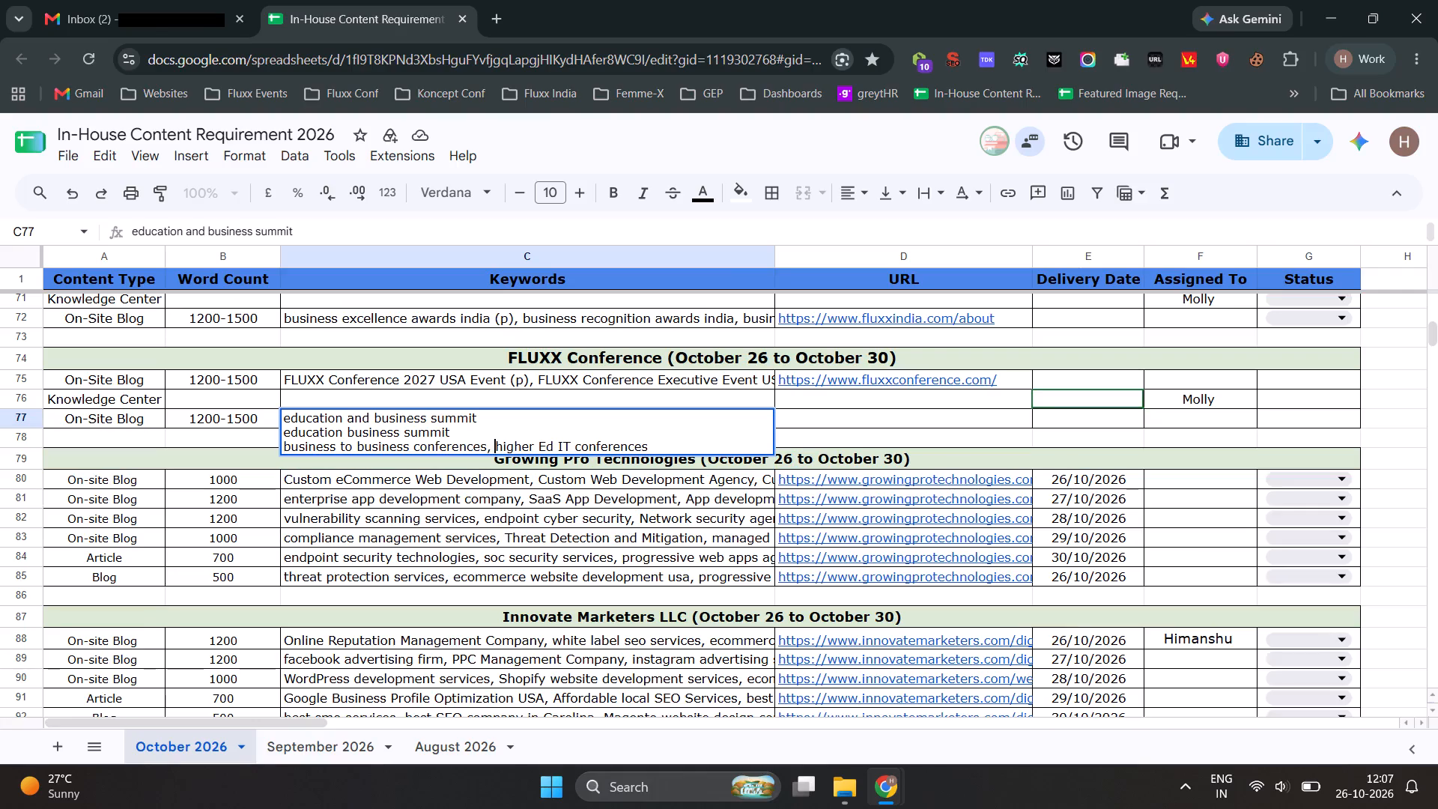
key(ctrl+Left)
key(ctrl+Left)
key(ctrl+Left)
key(ctrl+Left)
key(ctrl+Left)
key(BackSpace)
text(,)
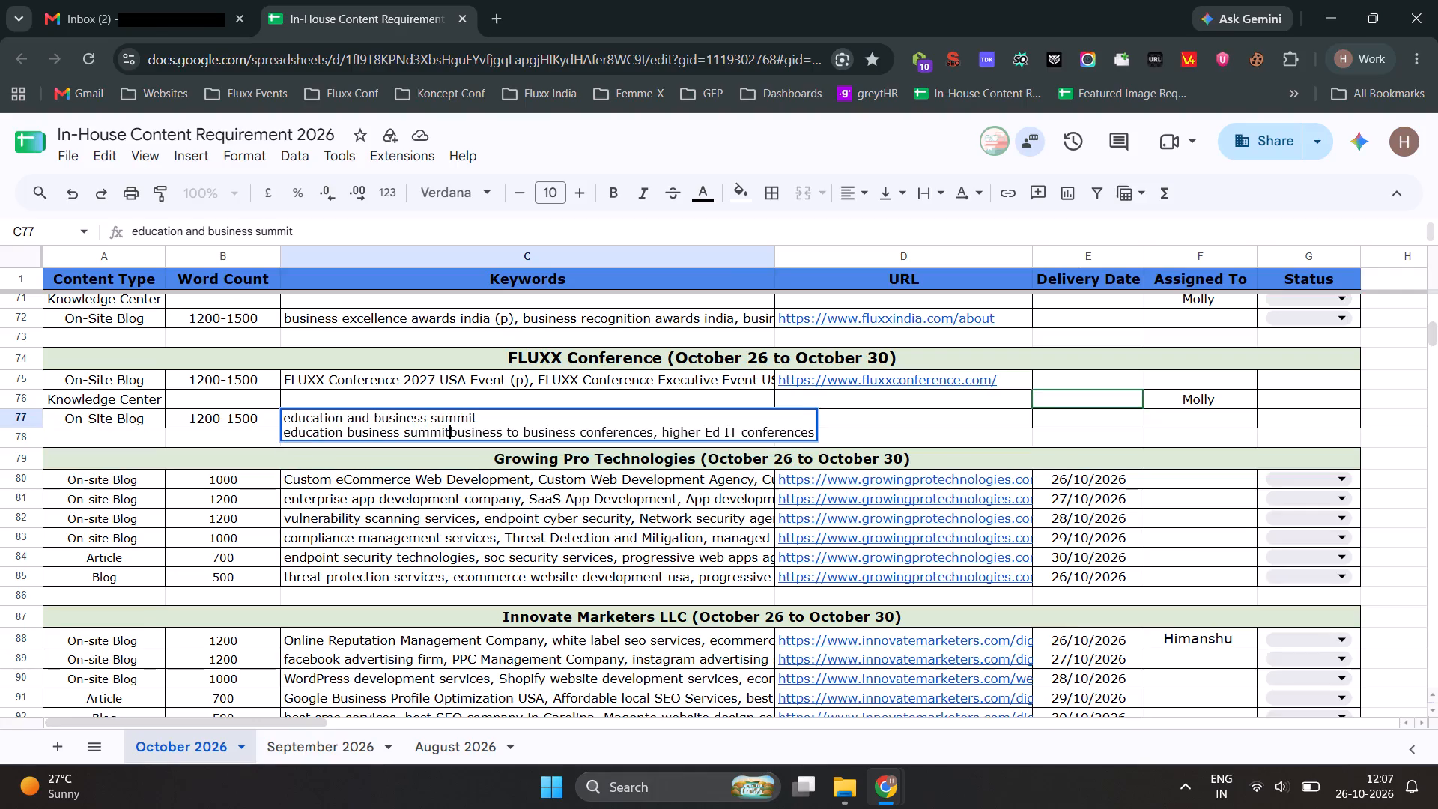
key(space)
Join "education and business summit" to the remaining keywords on the same line with a comma and space.
key(ctrl+Left)
key(ctrl+Left)
key(ctrl+Left)
key(ctrl+Left)
key(BackSpace)
text(,)
key(space)
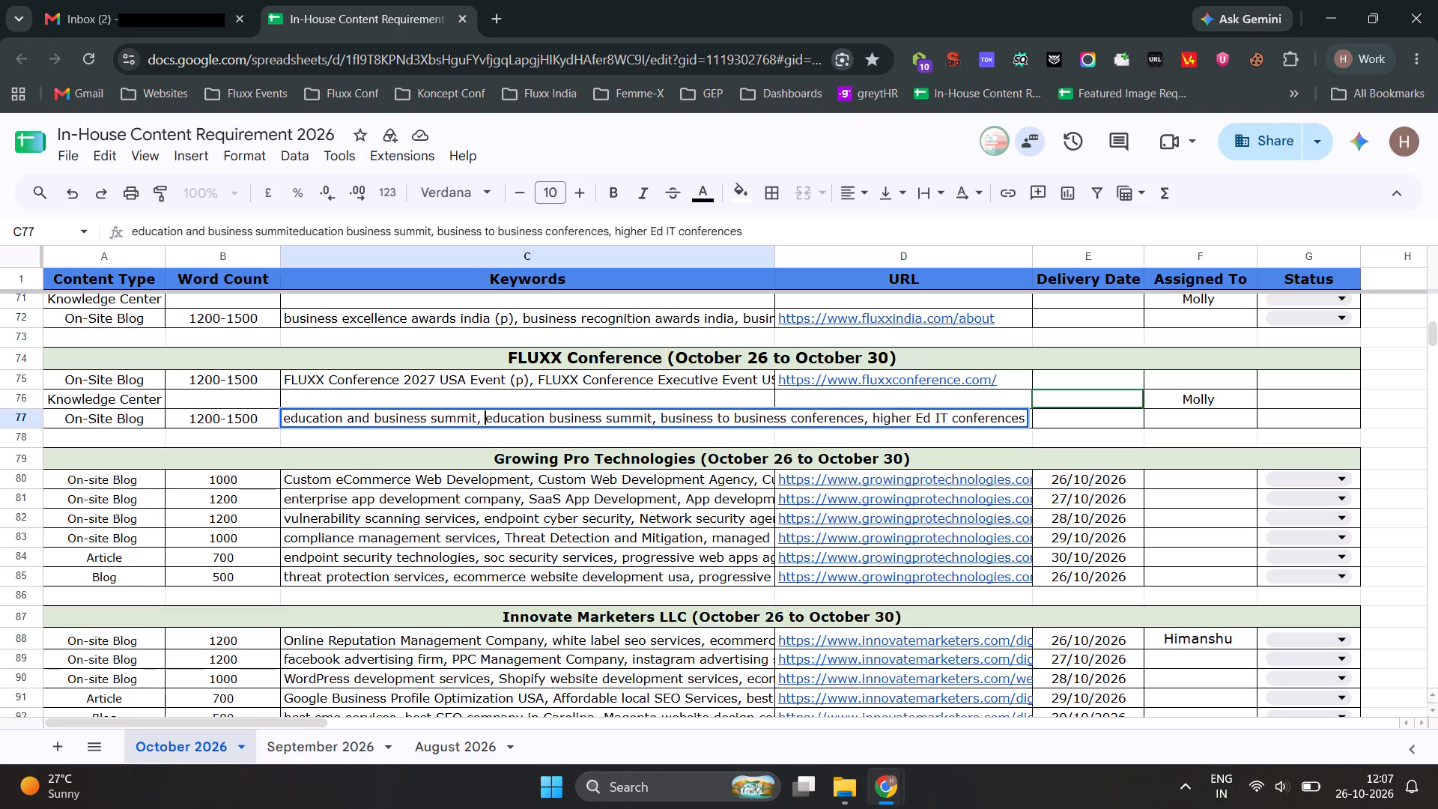
Mark "education and business summit" as the primary keyword by adding "(p)" after it.
key(Left)
key(Left)
key(space)
text(())
key(Left)
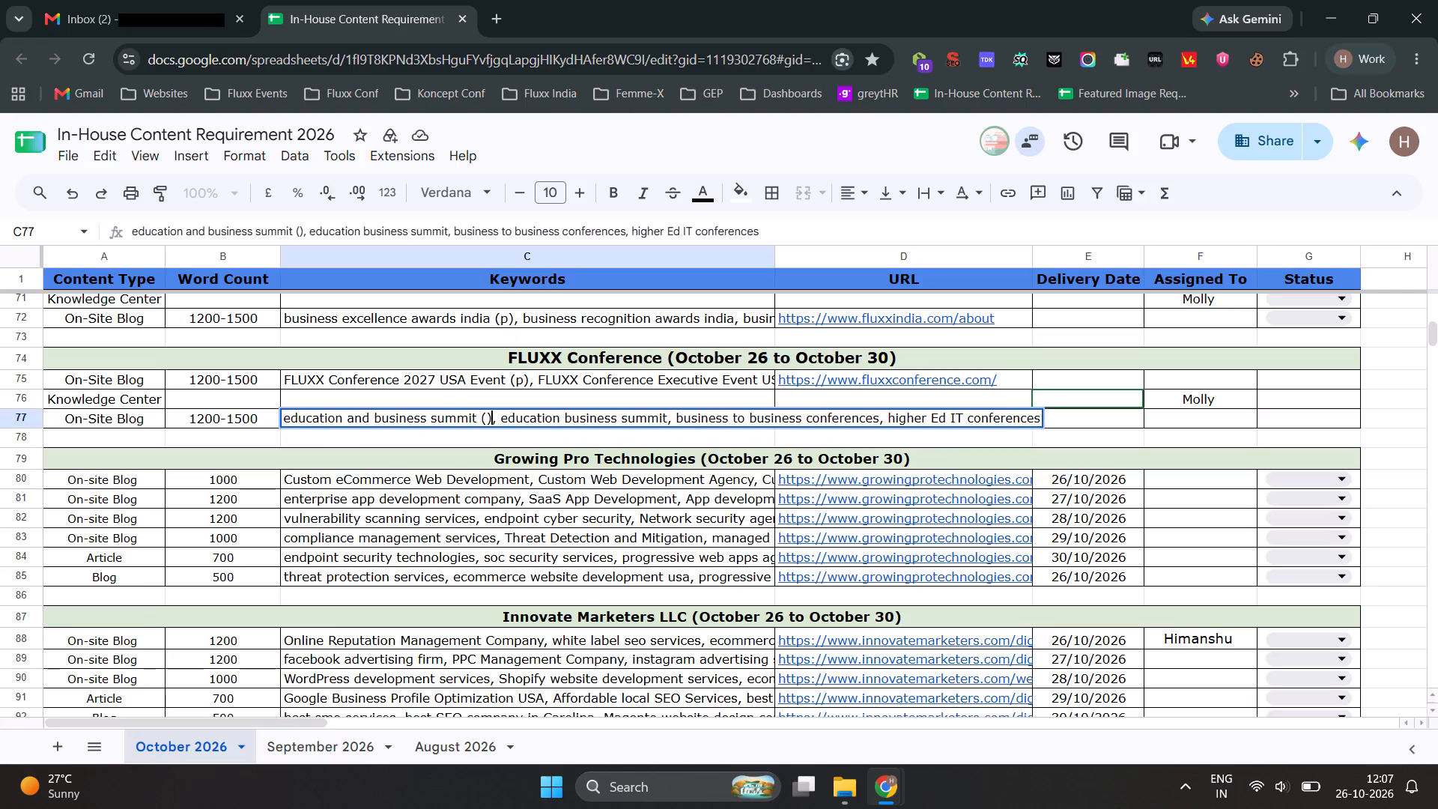
key(p)
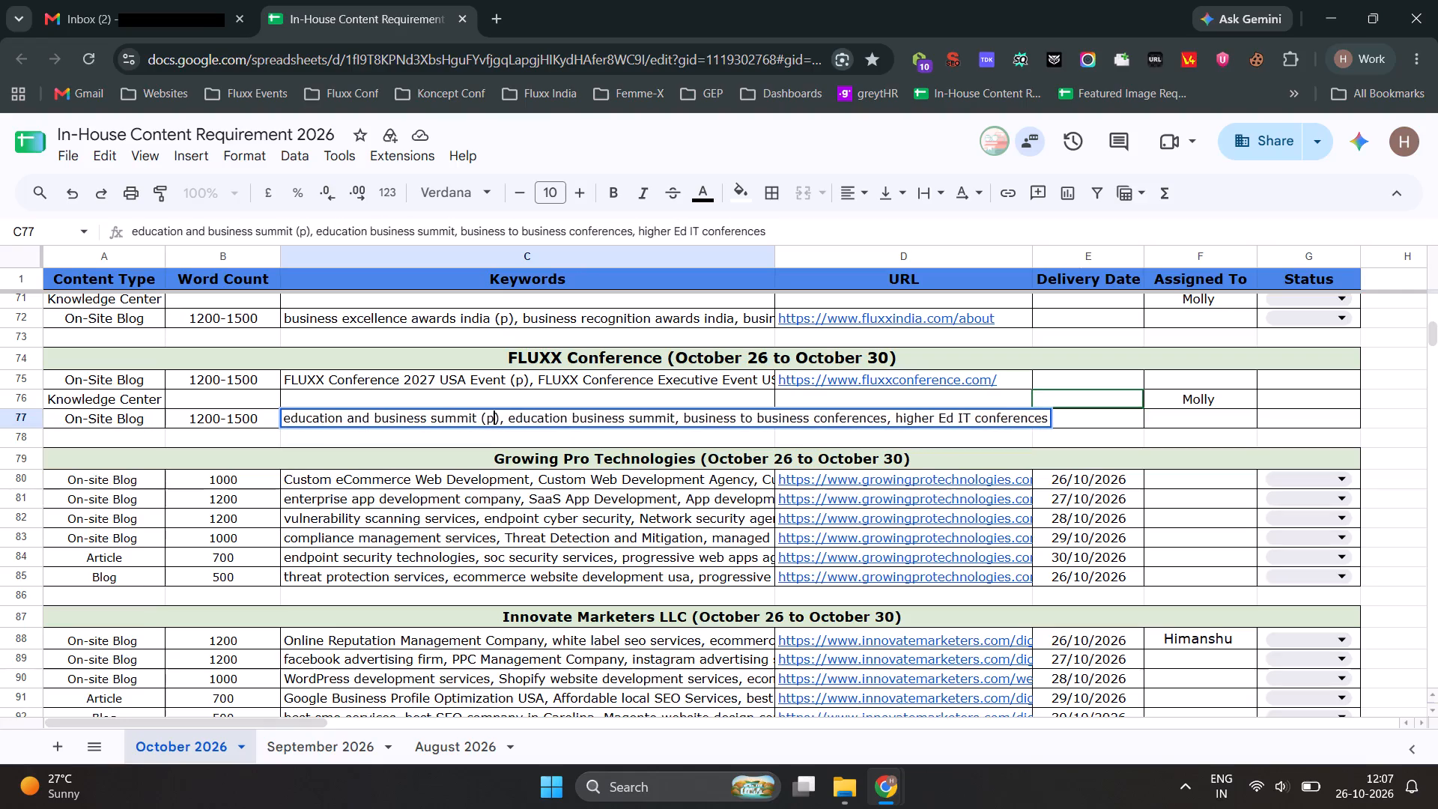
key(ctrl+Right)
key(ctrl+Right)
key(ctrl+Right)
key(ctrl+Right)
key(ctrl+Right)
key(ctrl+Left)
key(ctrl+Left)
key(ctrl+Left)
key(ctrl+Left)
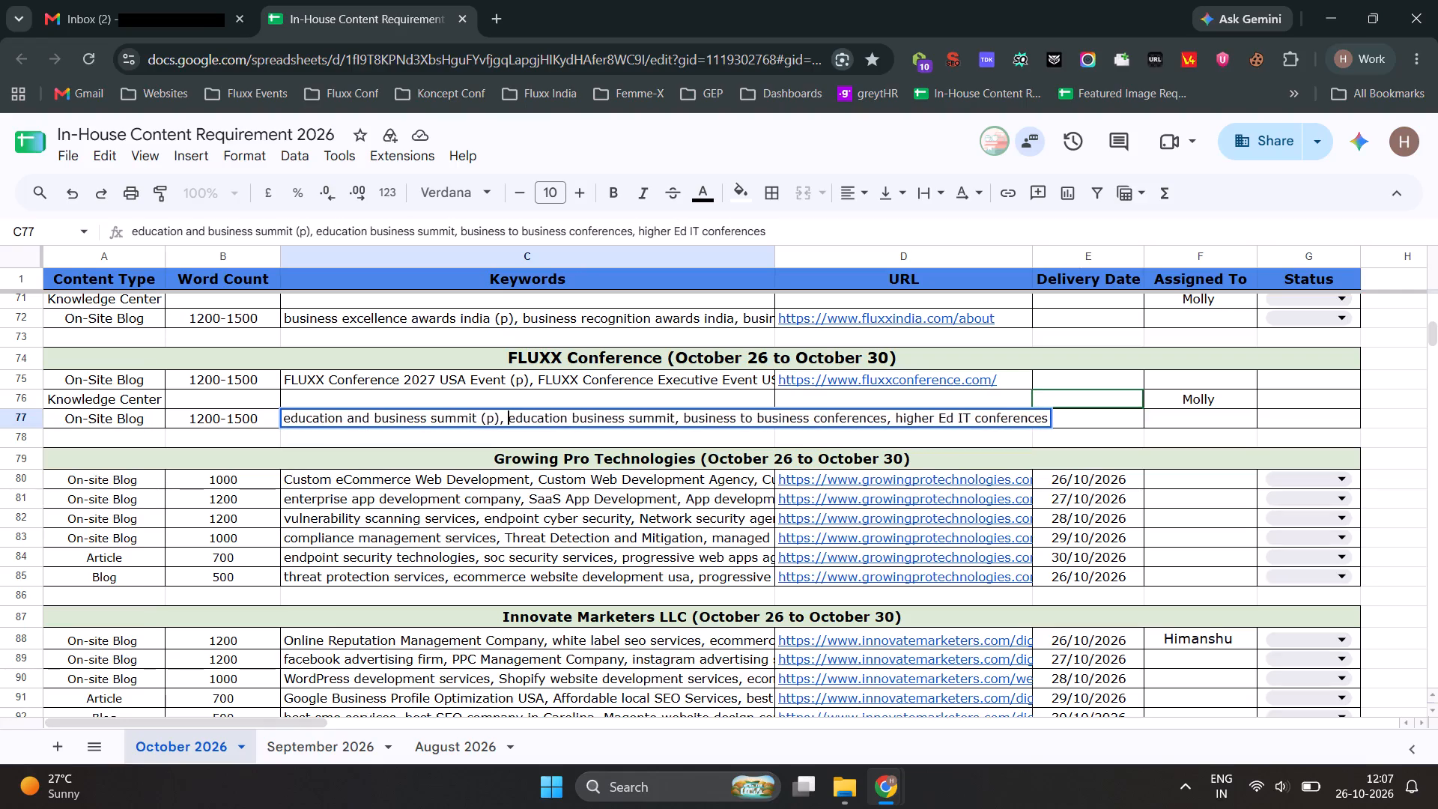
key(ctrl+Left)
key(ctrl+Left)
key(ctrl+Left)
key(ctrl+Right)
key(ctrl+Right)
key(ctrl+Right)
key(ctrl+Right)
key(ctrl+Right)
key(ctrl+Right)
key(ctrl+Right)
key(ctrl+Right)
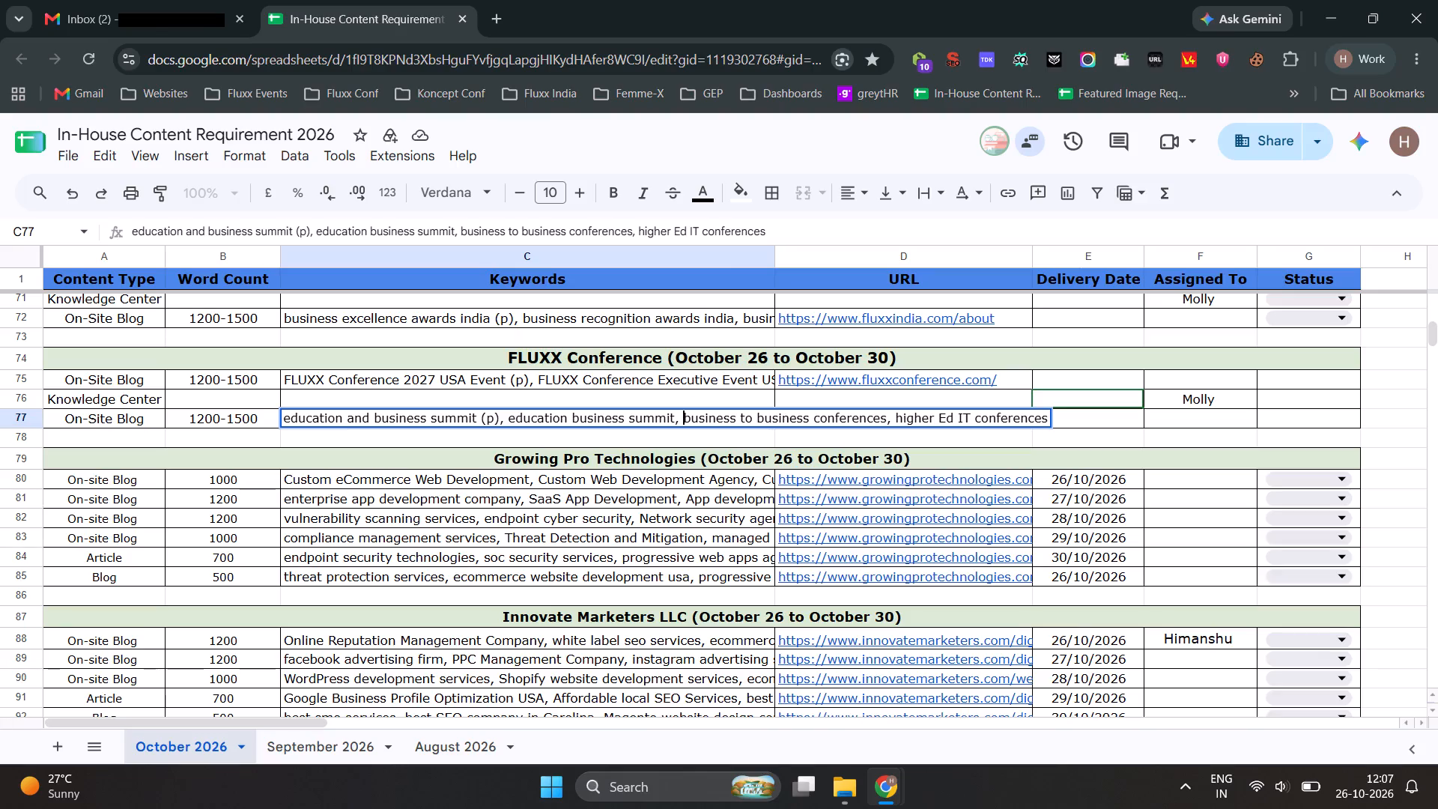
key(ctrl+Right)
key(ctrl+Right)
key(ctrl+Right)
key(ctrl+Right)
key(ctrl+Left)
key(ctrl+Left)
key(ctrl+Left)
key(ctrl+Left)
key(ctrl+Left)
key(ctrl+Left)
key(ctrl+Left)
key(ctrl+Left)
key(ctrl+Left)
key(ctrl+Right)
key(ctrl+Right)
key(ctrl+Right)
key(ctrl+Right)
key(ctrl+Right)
Read through the combined keyword line of the second FLUXX Conference on-site blog from beginning to end.
key(ctrl+Left)
key(ctrl+Left)
key(ctrl+Left)
key(ctrl+Left)
key(ctrl+Left)
key(ctrl+Left)
key(ctrl+Left)
key(ctrl+Left)
key(ctrl+Left)
key(ctrl+Left)
key(ctrl+Left)
key(ctrl+Left)
key(ctrl+Right)
key(ctrl+Right)
key(ctrl+Right)
key(ctrl+Right)
key(ctrl+Right)
key(ctrl+Right)
key(ctrl+Right)
key(ctrl+Right)
key(ctrl+Right)
key(ctrl+Right)
key(ctrl+Right)
key(ctrl+Right)
key(ctrl+Right)
key(ctrl+Right)
key(ctrl+Right)
key(ctrl+Right)
key(ctrl+Right)
key(ctrl+Right)
key(ctrl+Right)
key(ctrl+Right)
key(ctrl+Right)
key(ctrl+Right)
Commit the edited keyword list to the second FLUXX Conference on-site blog for October 26 to 30.
key(Return)
key(Up)
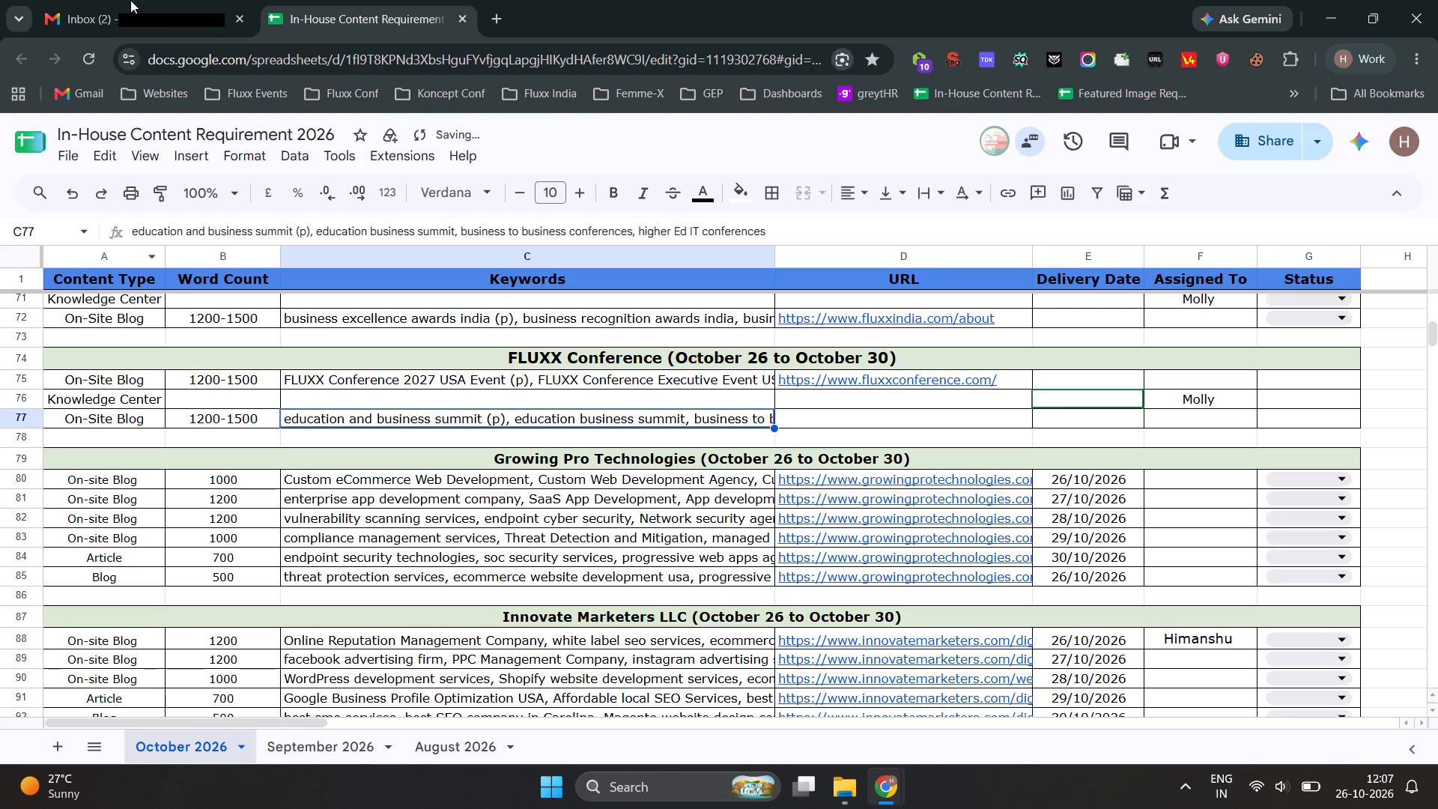
Open the Fluxx Conference keywords spreadsheet in a new tab and search it for "education and".
click(367, 99)
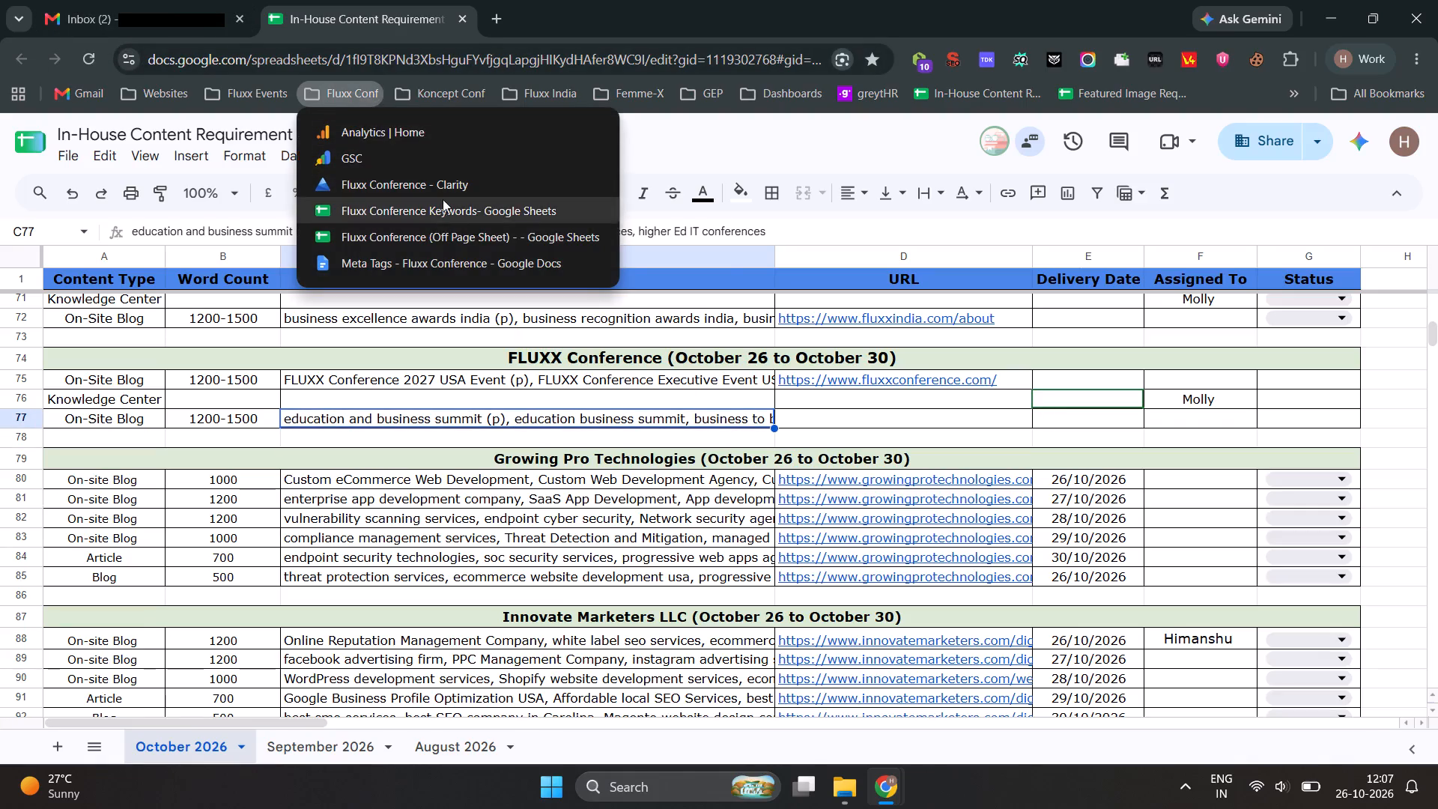
middle_click(453, 208)
click(576, 0)
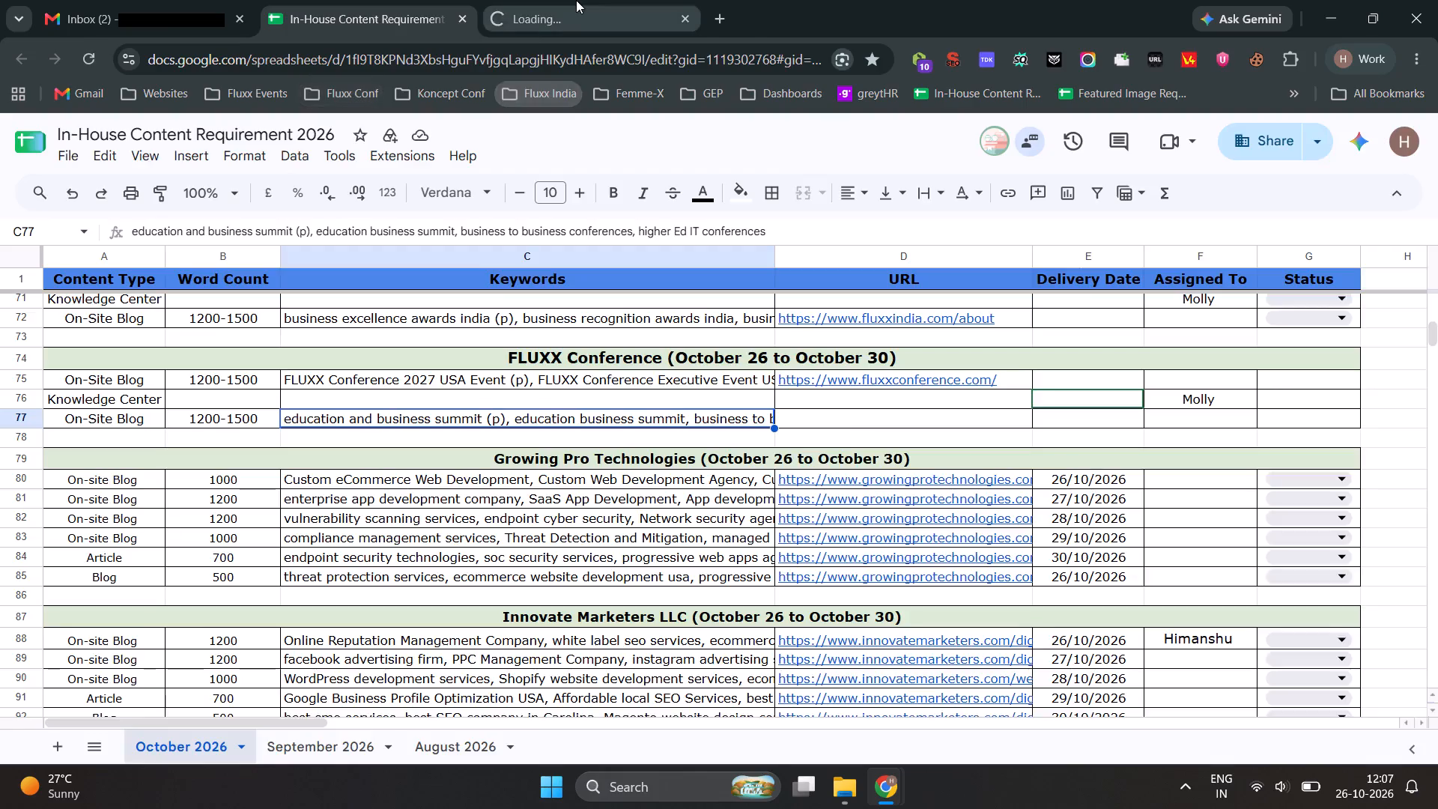
click(576, 0)
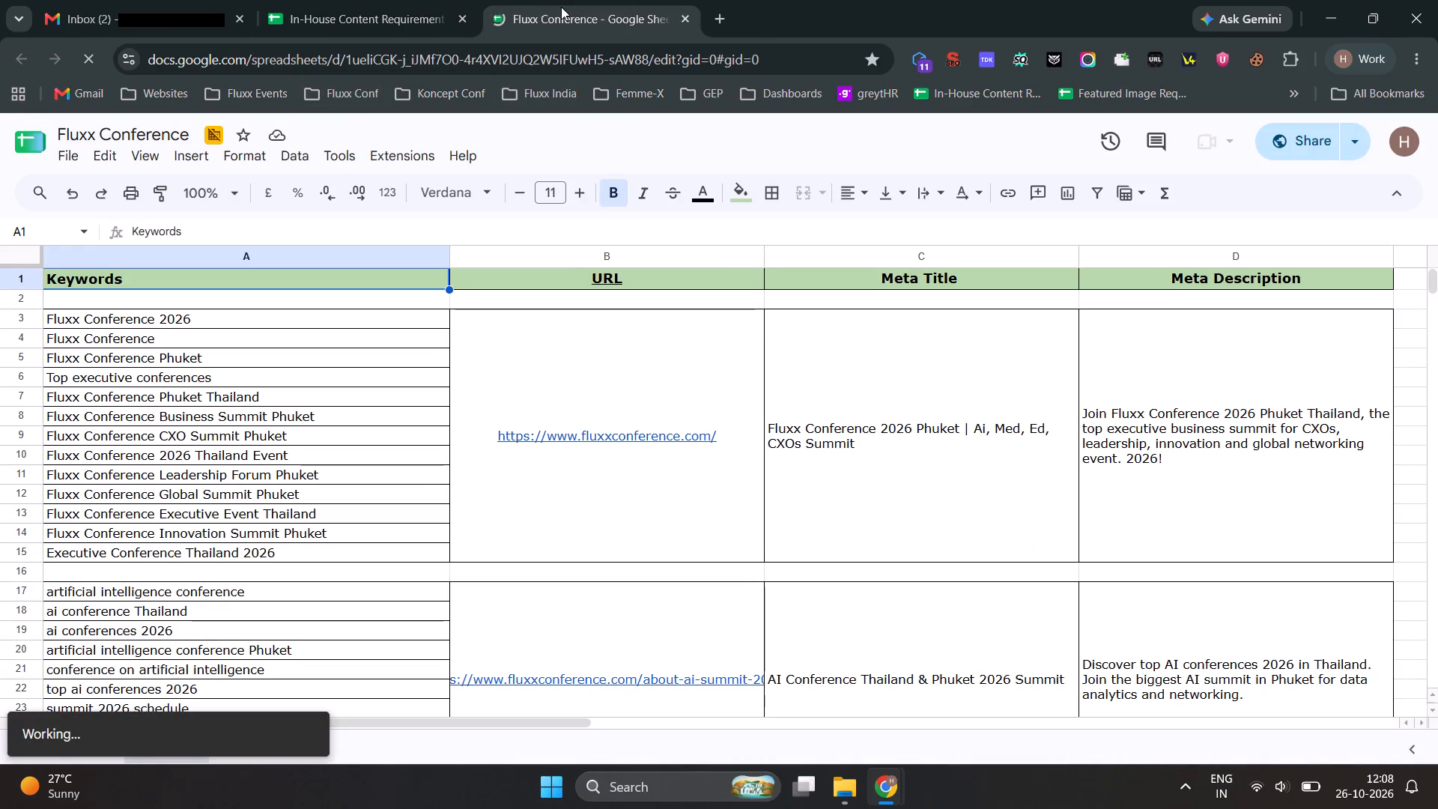
key(ctrl+f)
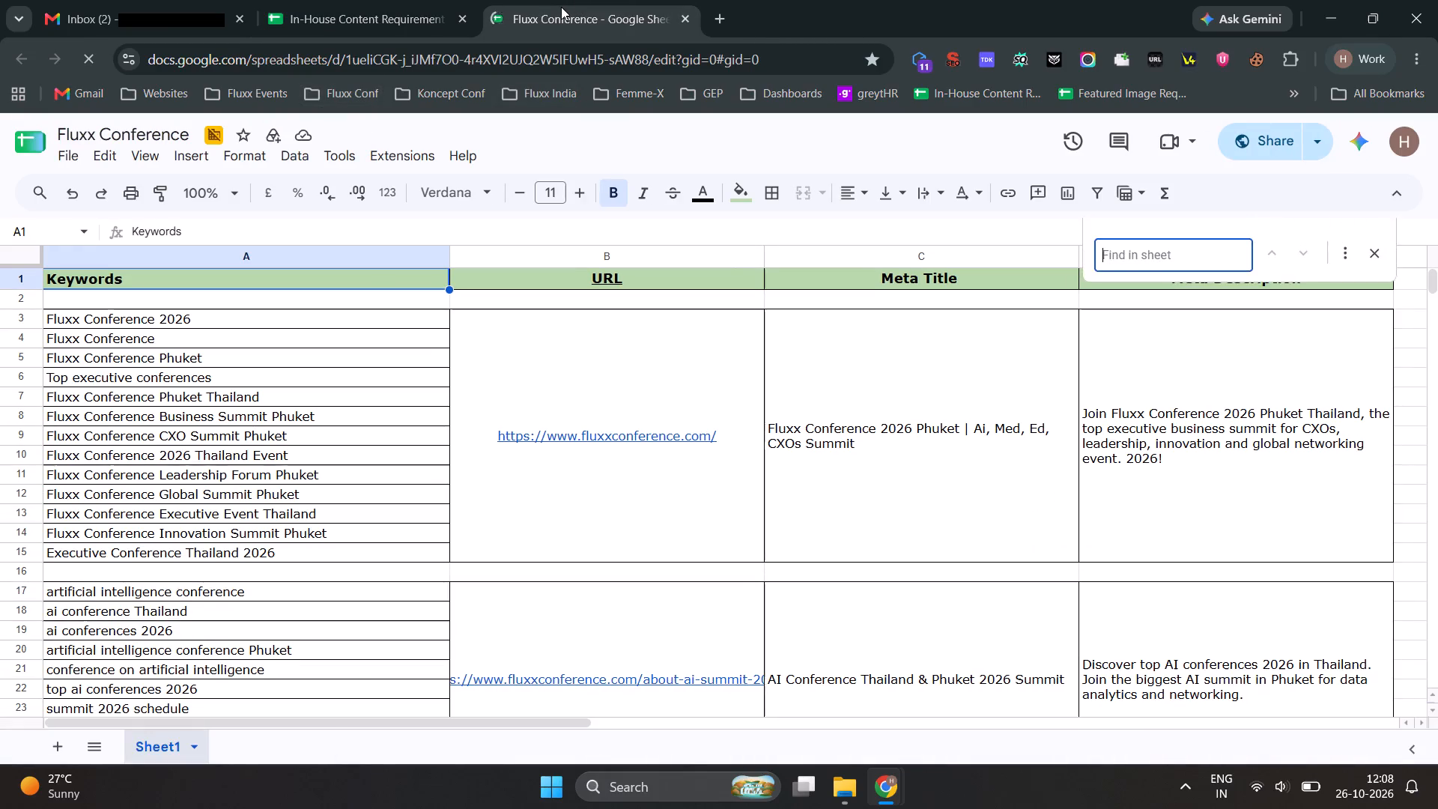
text(education and)
key(space)
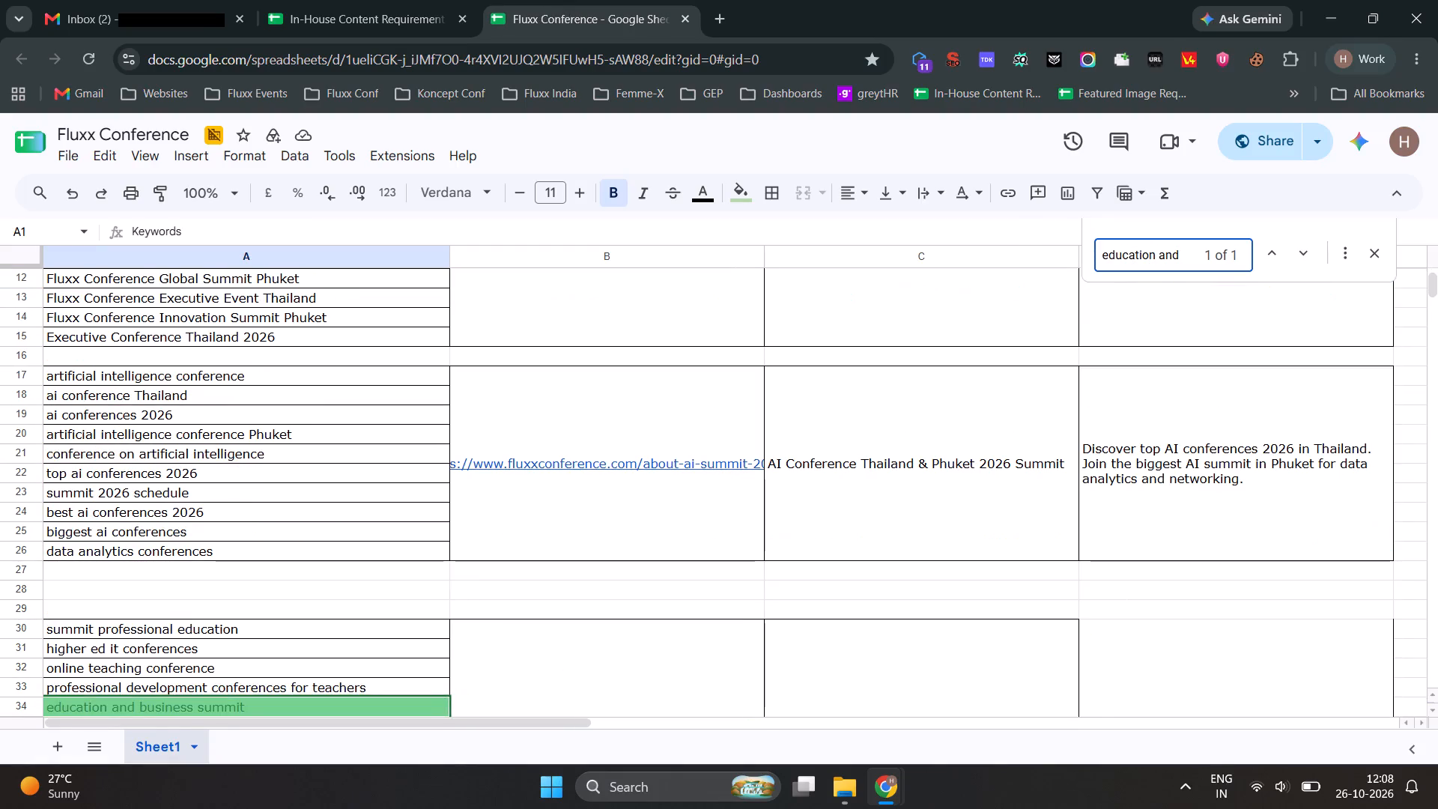
Copy the about-ed-x-summit URL of the "education and business summit" keyword group into the second FLUXX Conference blog's URL cell in the content requirement sheet.
scroll(795, 484, down, 2)
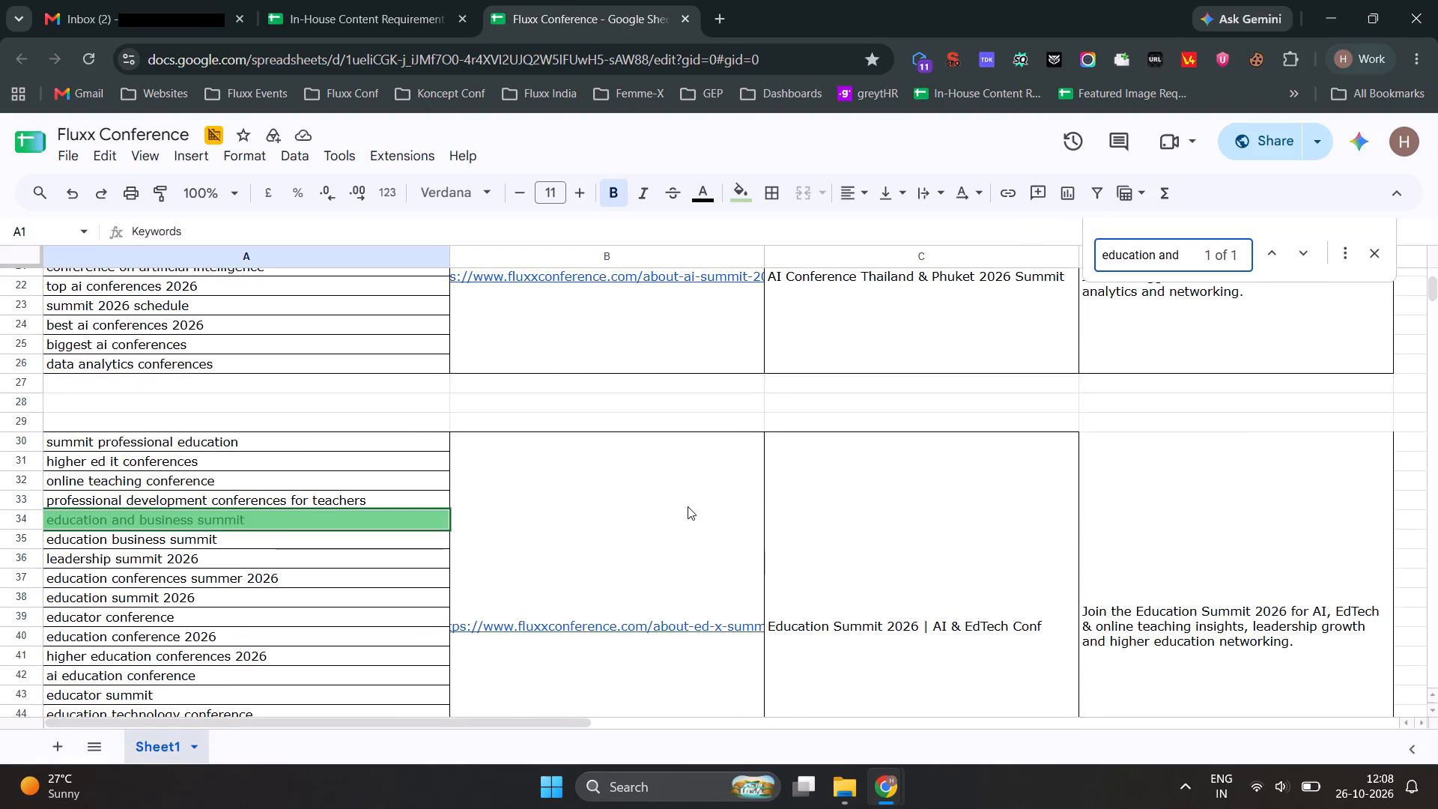
click(688, 506)
key(ctrl+c)
key(ctrl+c)
click(347, 0)
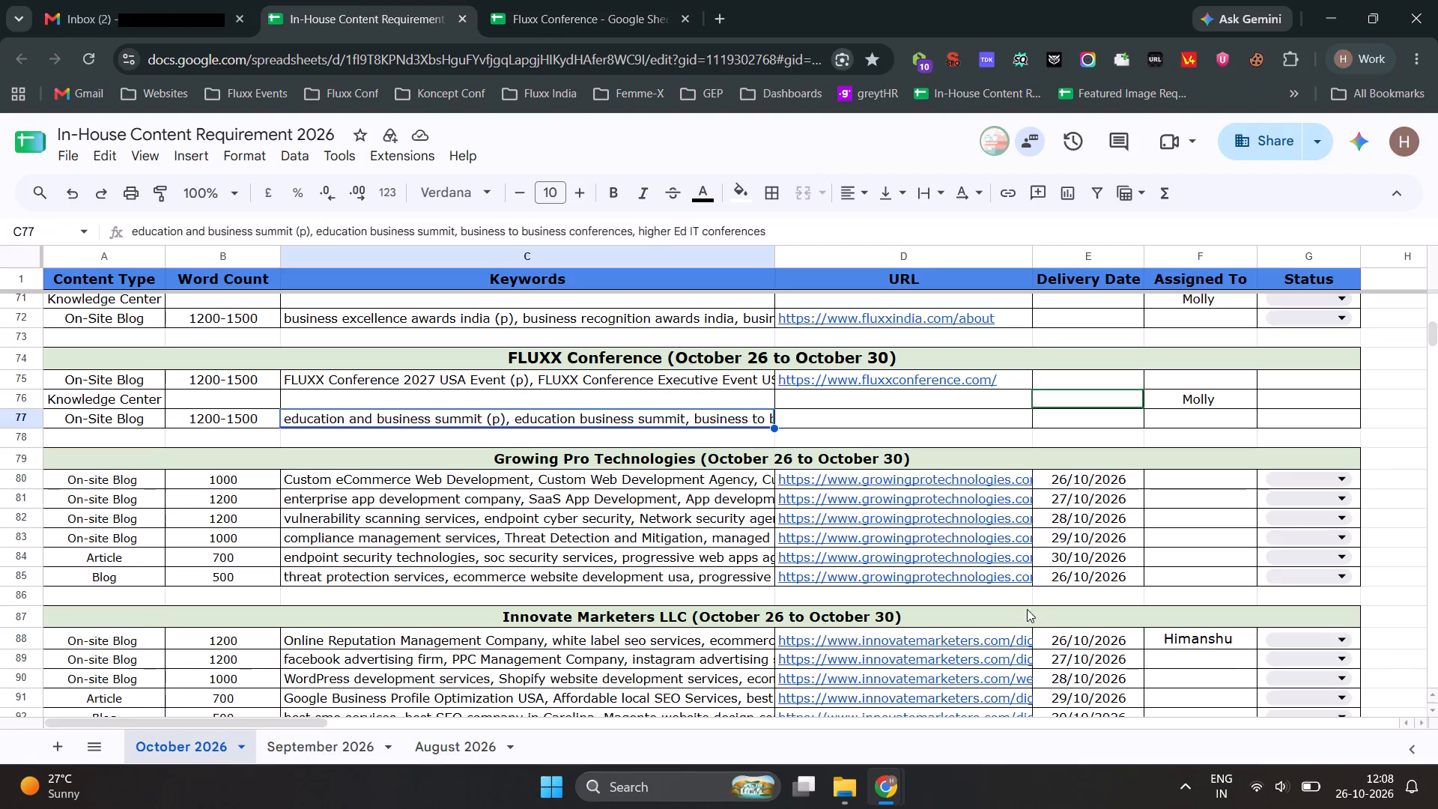
click(956, 418)
key(ctrl+shift+v)
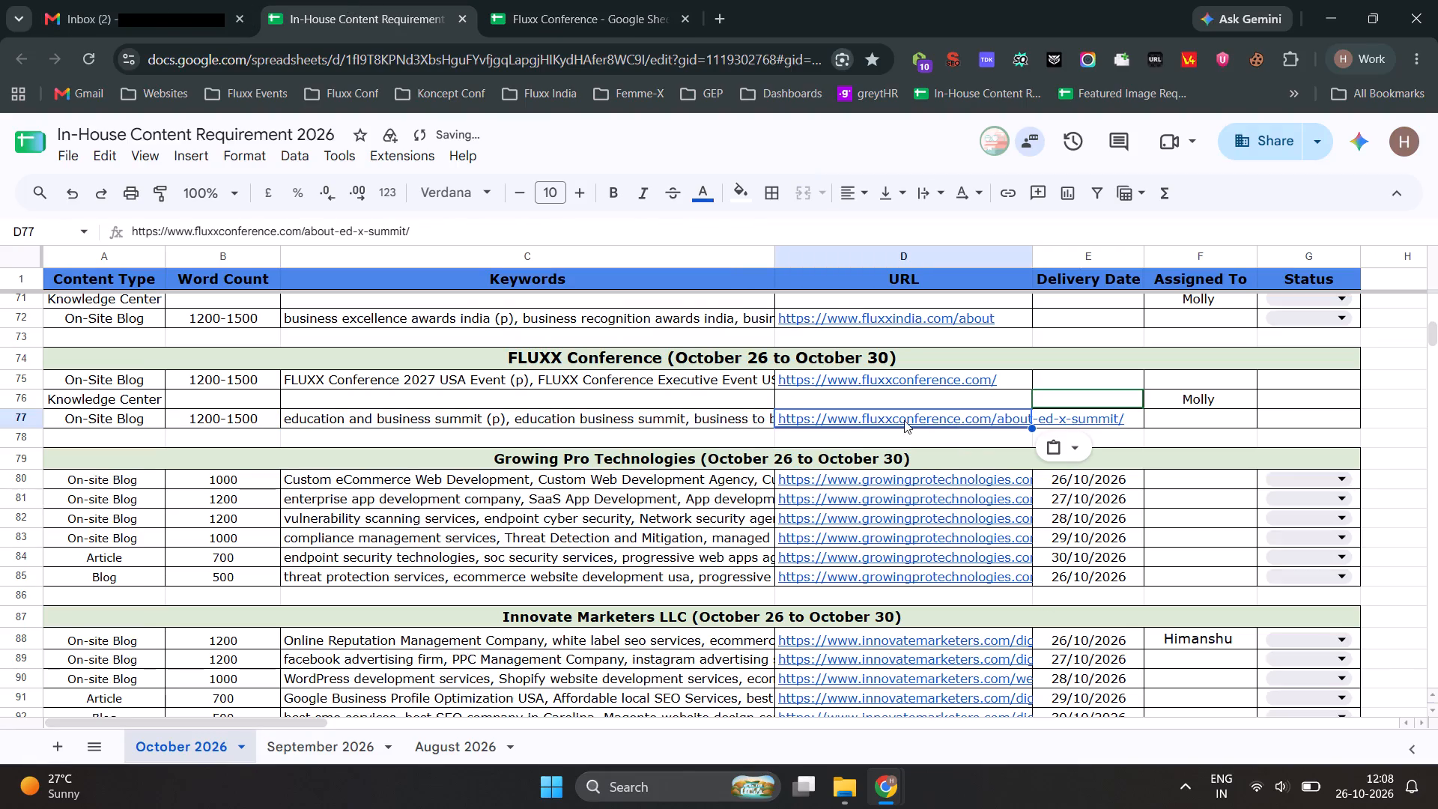
Enter a single space in the delivery date cell beside the new URL so the link text stops overflowing.
click(1138, 420)
key(space)
click(1213, 429)
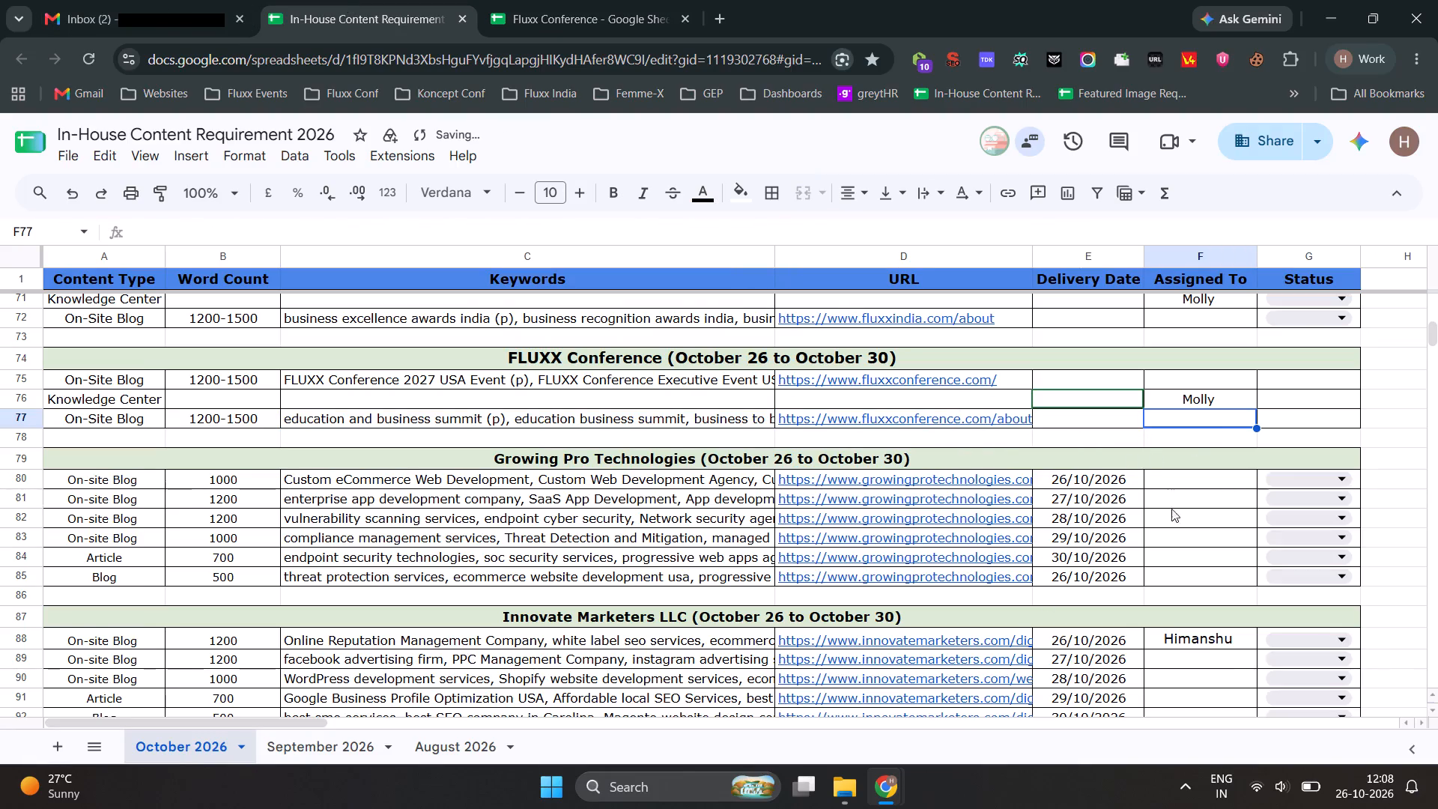
Copy the October 19 to 23 FLUXX India delivery dates (19, 21 and 23/10/2026) into the October 26 to 30 FLUXX India rows.
scroll(486, 475, down, 1)
scroll(621, 506, up, 3)
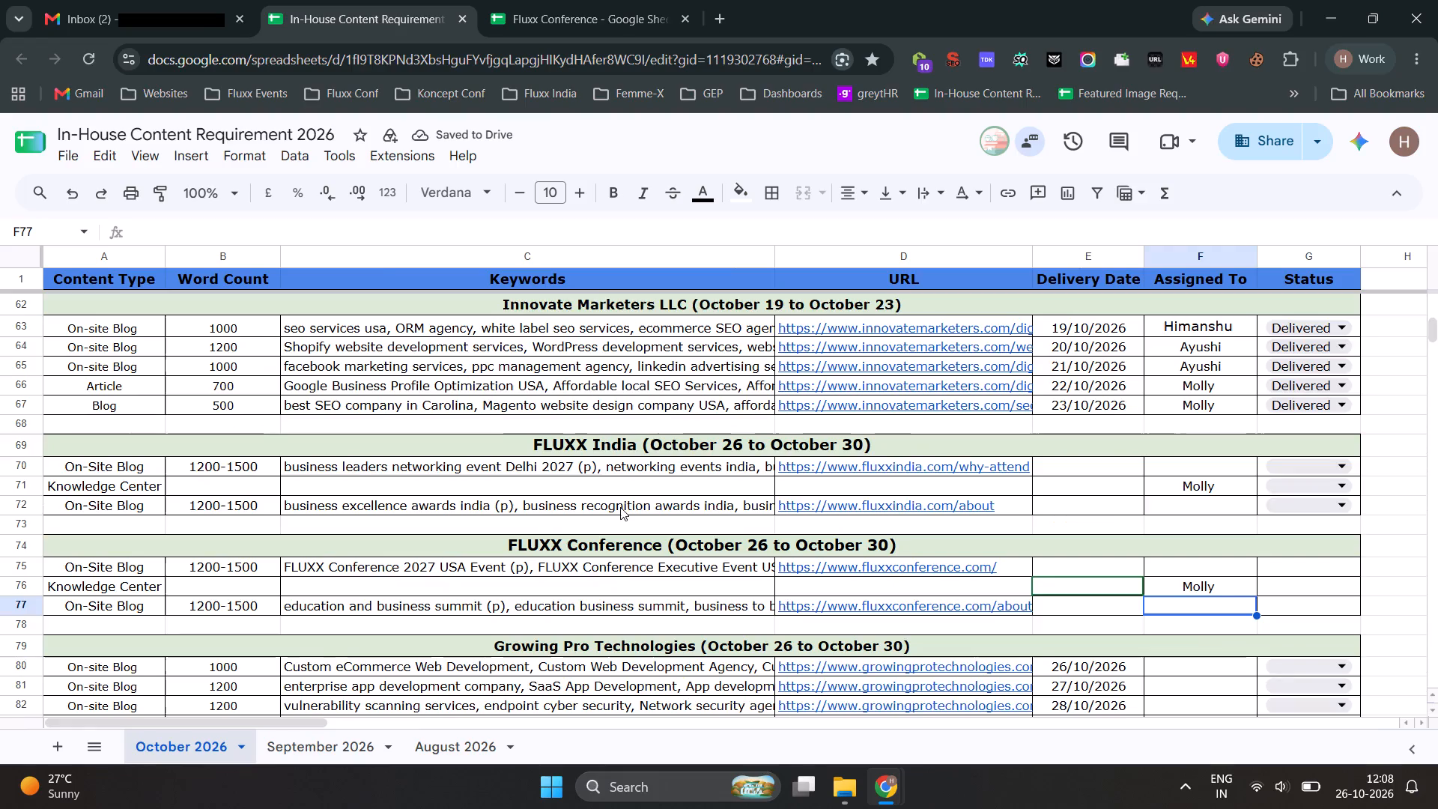
click(1096, 411)
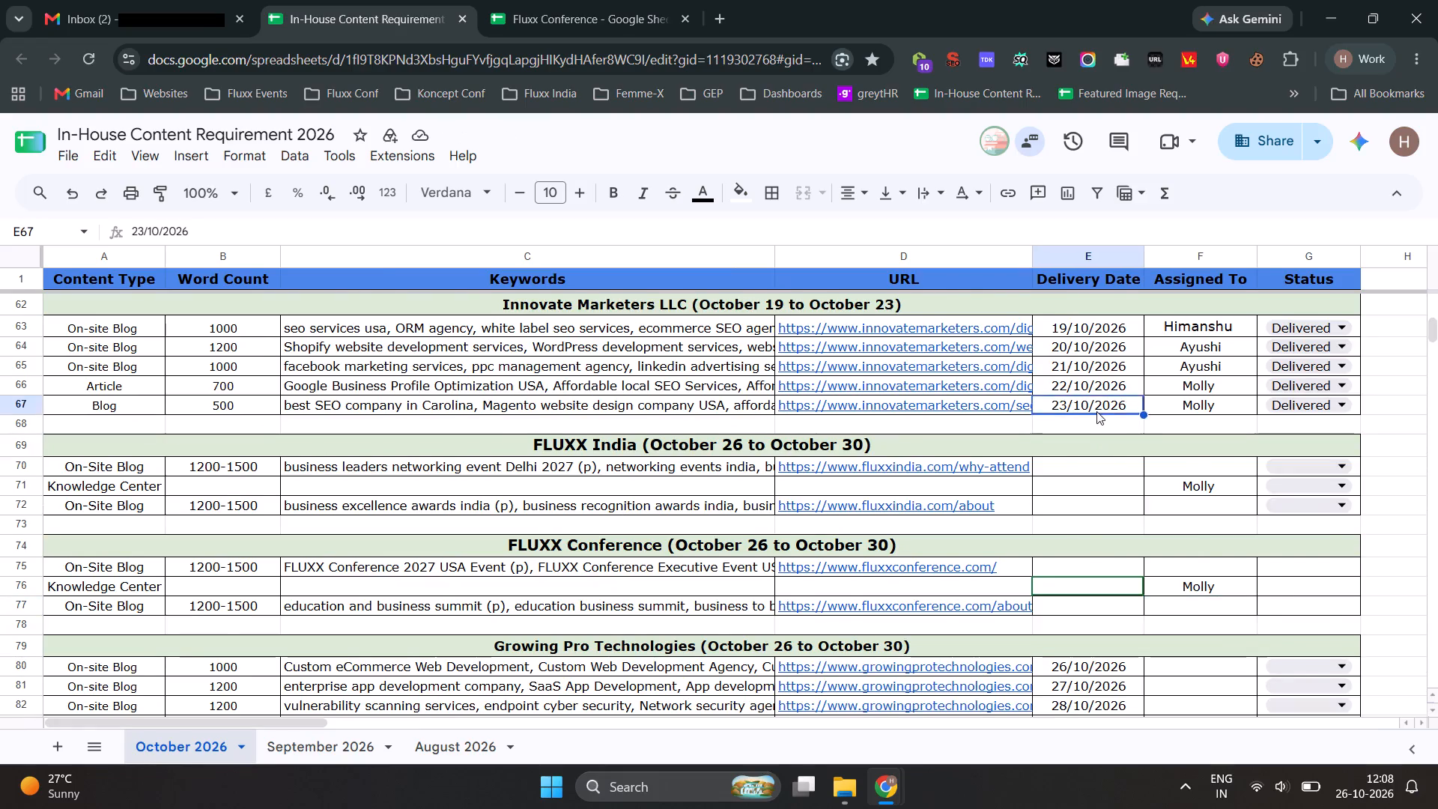
scroll(1028, 500, up, 4)
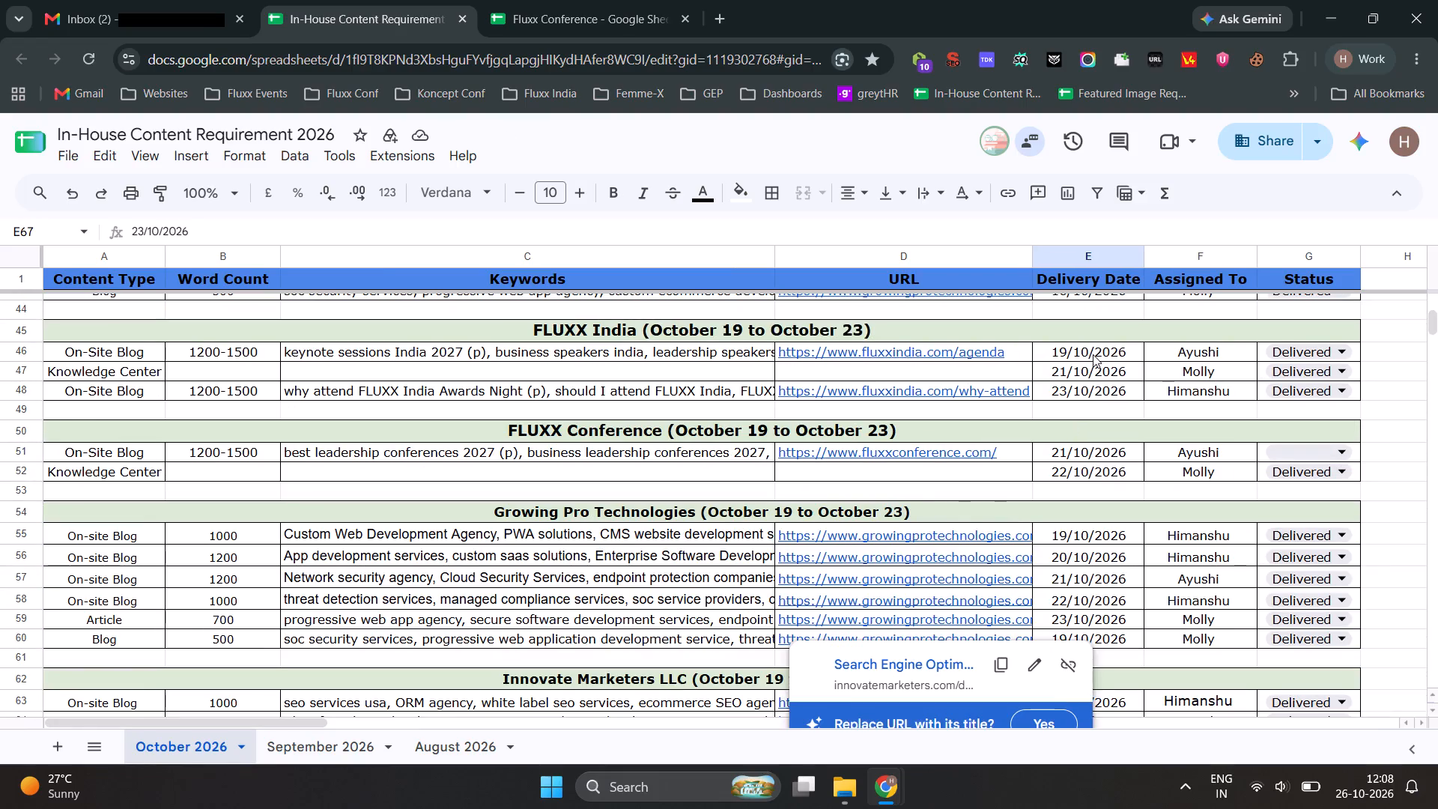
drag(1093, 354, 1100, 389)
key(ctrl+c)
scroll(1014, 473, down, 3)
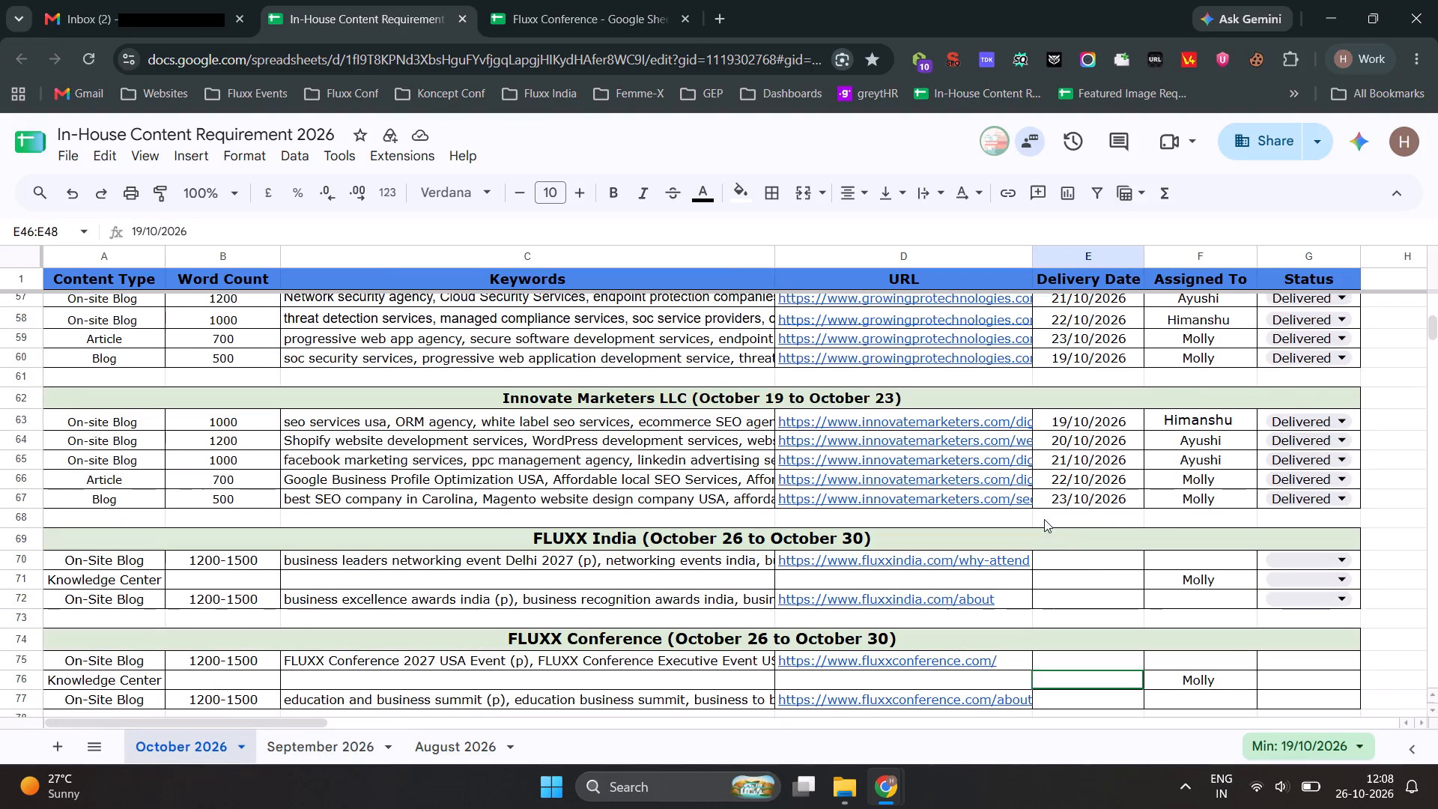
click(1082, 564)
key(ctrl+v)
Copy the October 19 to 23 FLUXX Conference delivery dates (21 and 22/10/2026) into the first two October 26 to 30 FLUXX Conference rows.
scroll(984, 512, down, 2)
scroll(980, 522, up, 4)
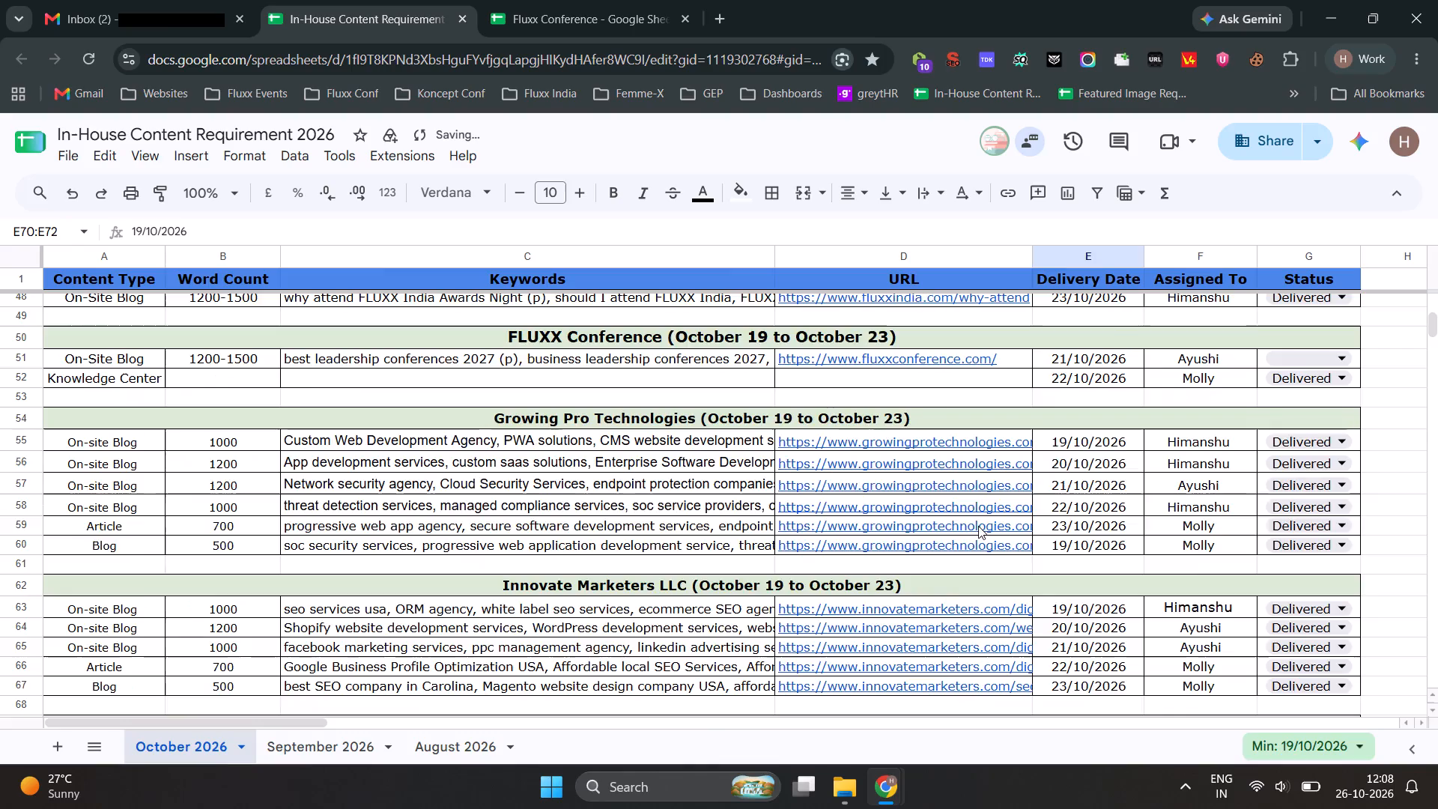
scroll(1003, 520, up, 2)
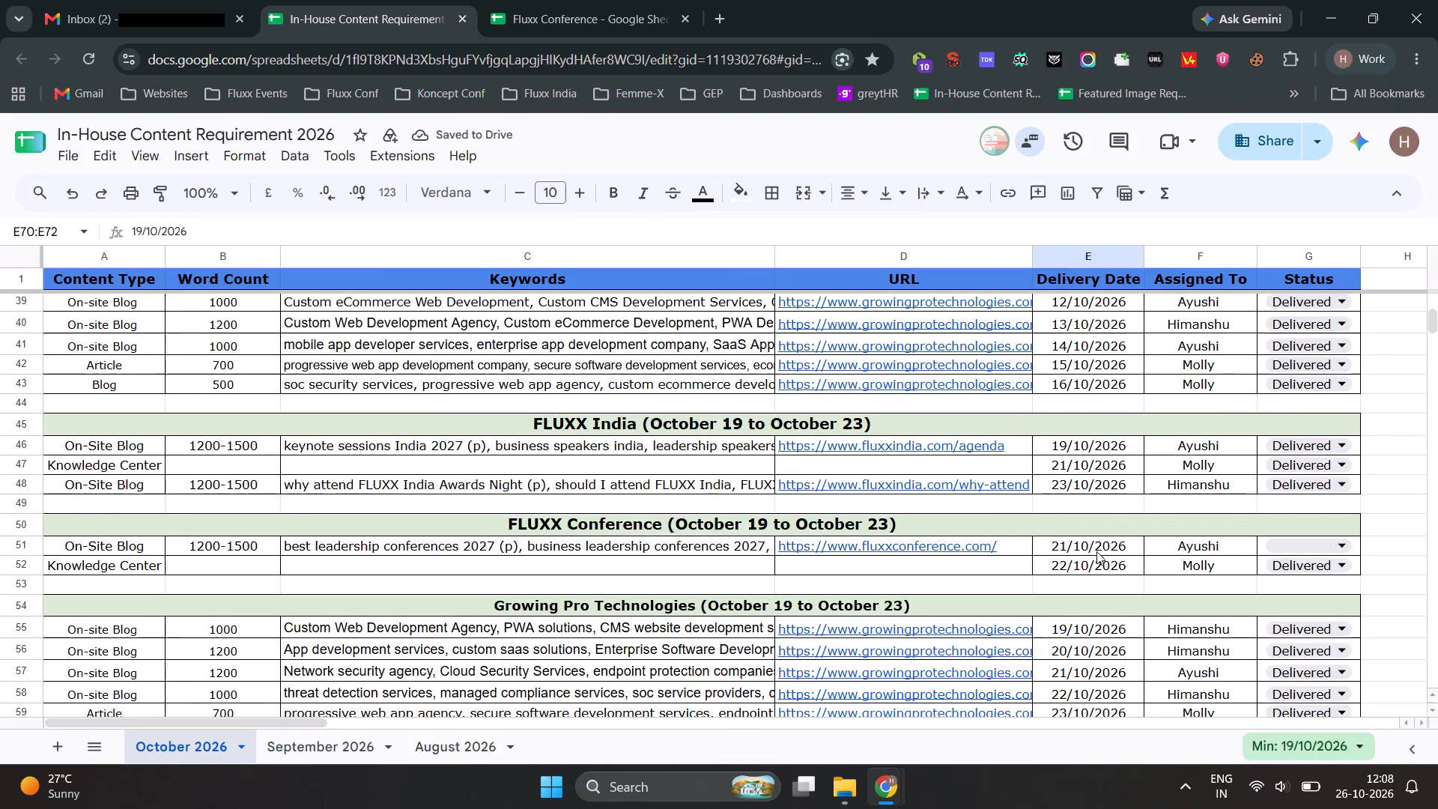
drag(1098, 549, 1100, 566)
key(ctrl+c)
scroll(992, 536, down, 5)
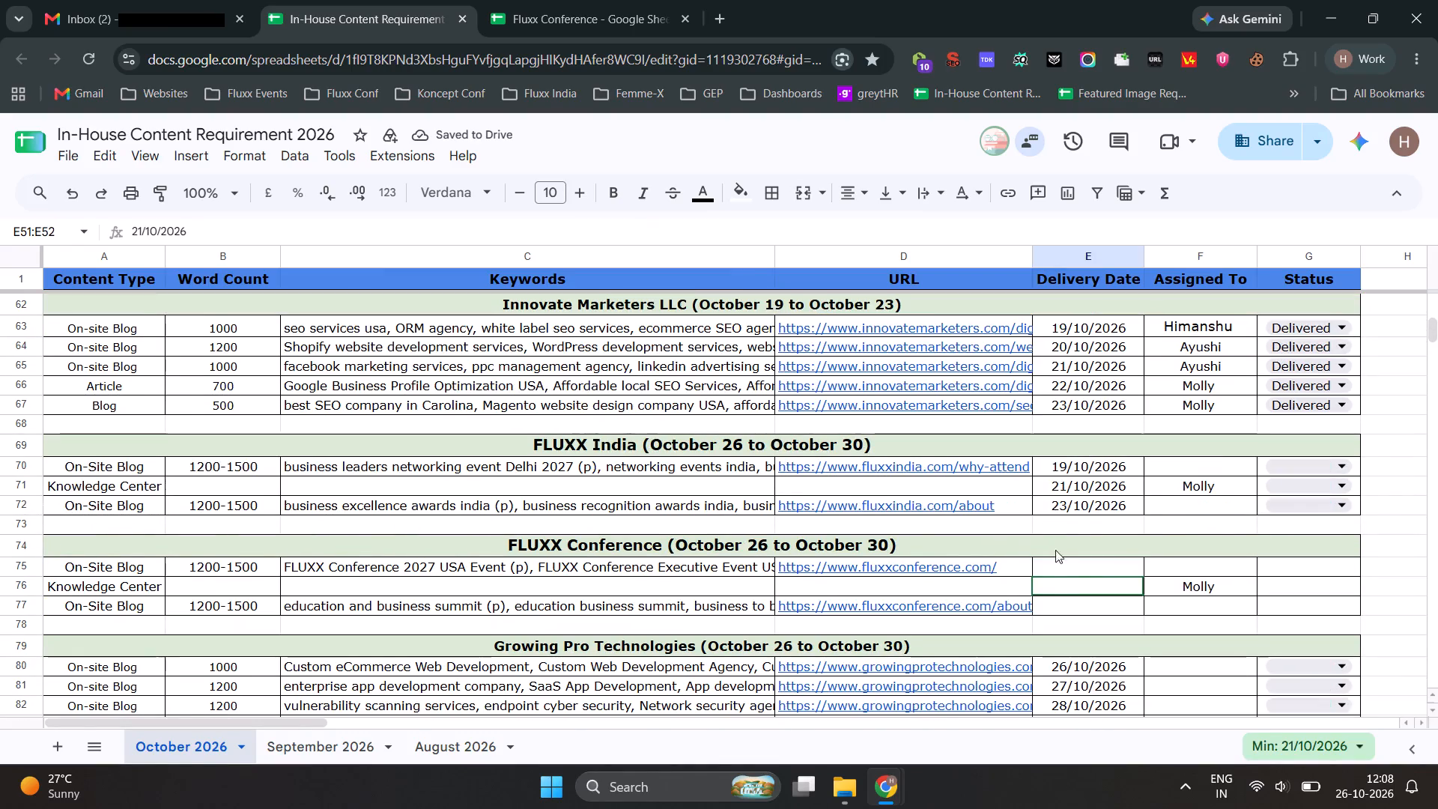
click(1082, 569)
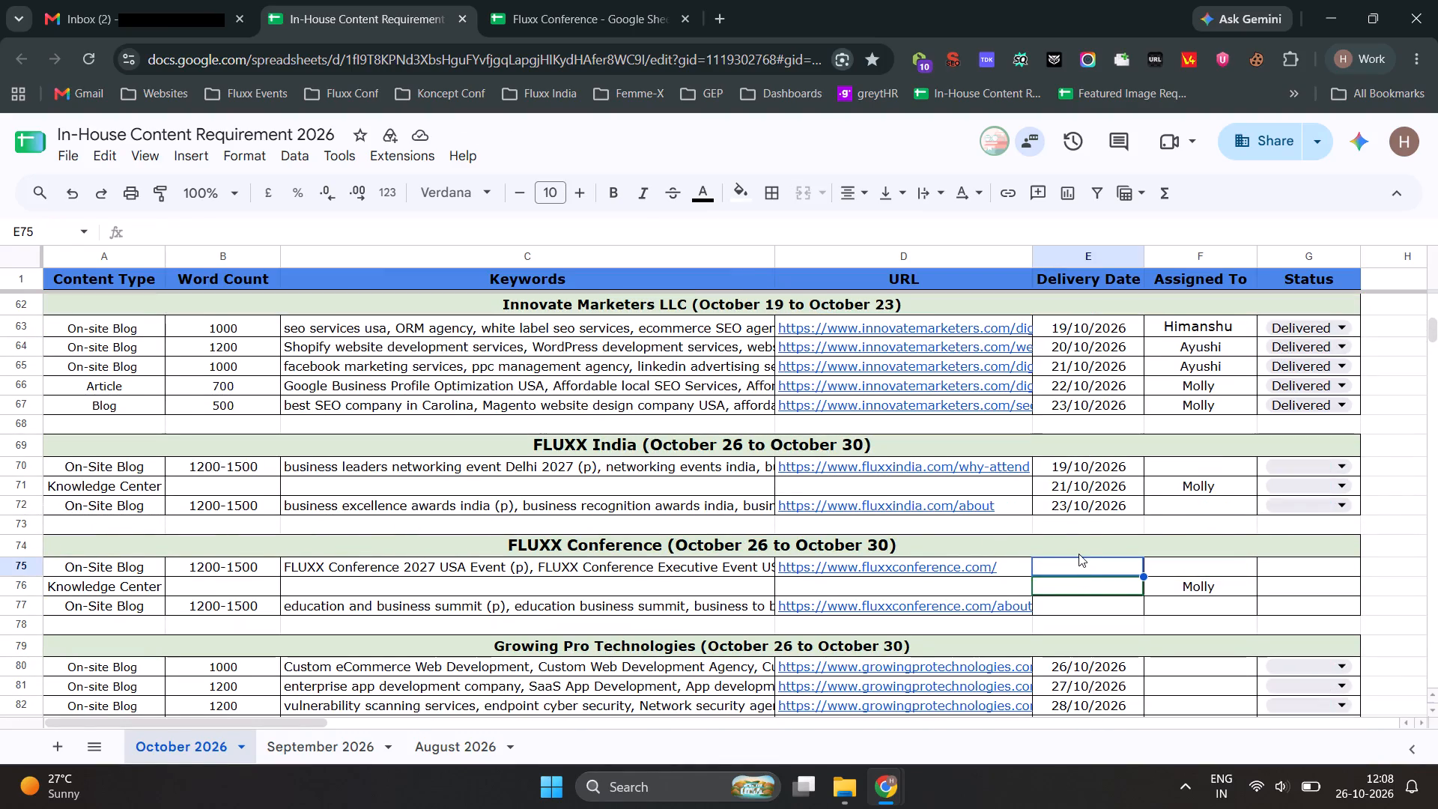
key(ctrl+v)
Set the three October 26 to 30 FLUXX India delivery dates to 26/10/2026, 28/10/2026 and 30/10/2026, in row order.
double_click(1079, 468)
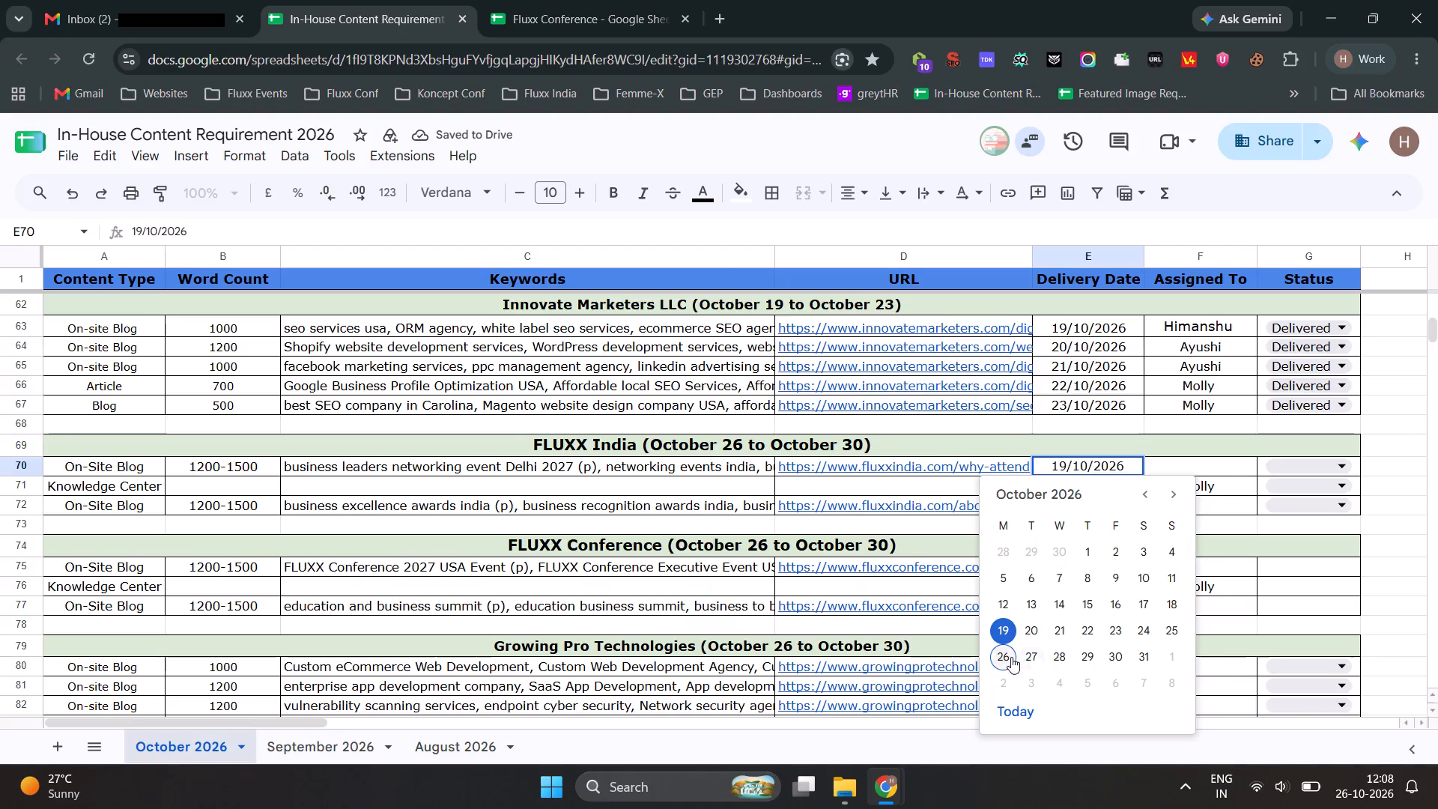
click(1010, 657)
double_click(1078, 488)
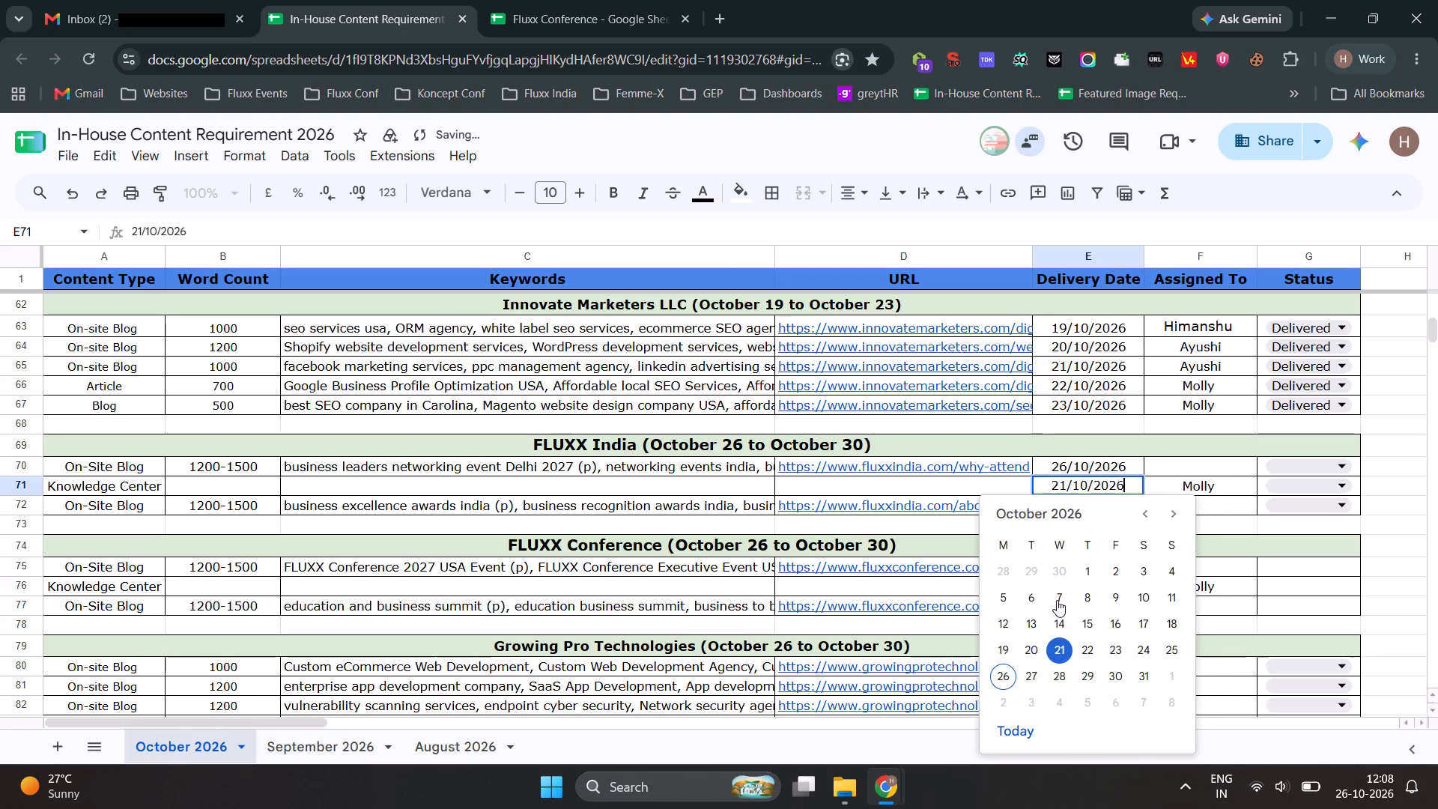
click(1064, 676)
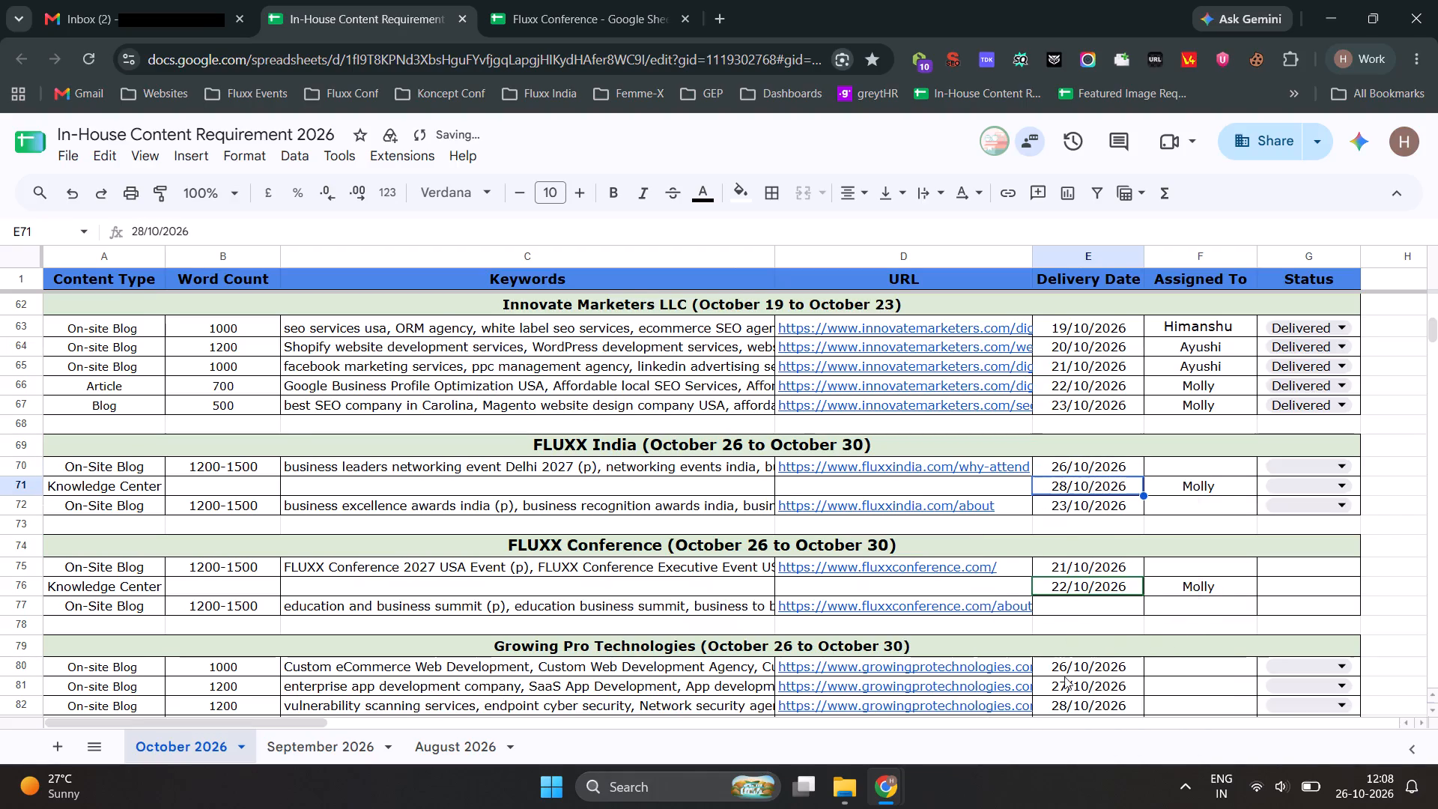
double_click(1078, 503)
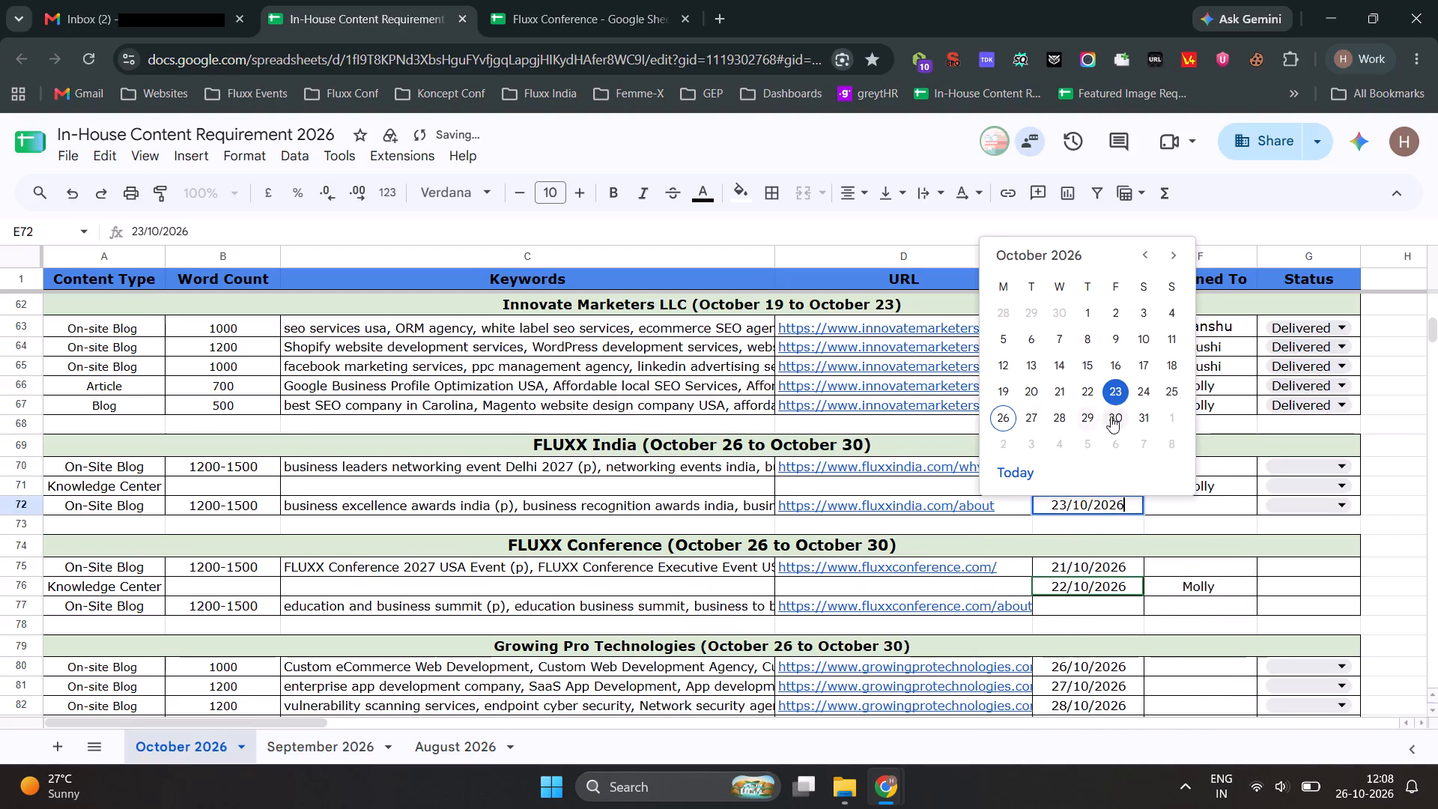
click(1112, 416)
Set the delivery dates of the first FLUXX Conference blog and the Knowledge Center entry to 28/10/2026 and 29/10/2026.
double_click(1087, 573)
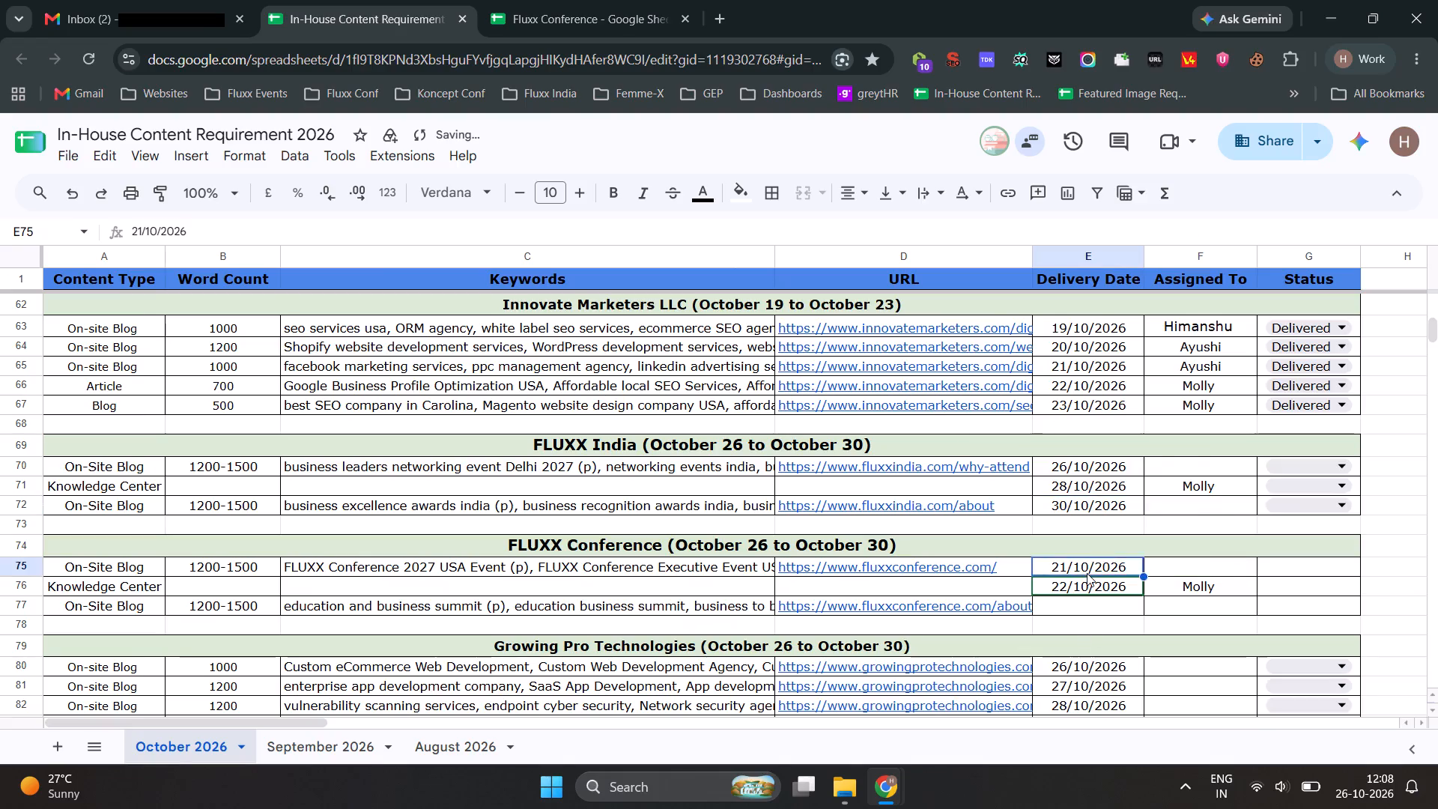
click(1060, 475)
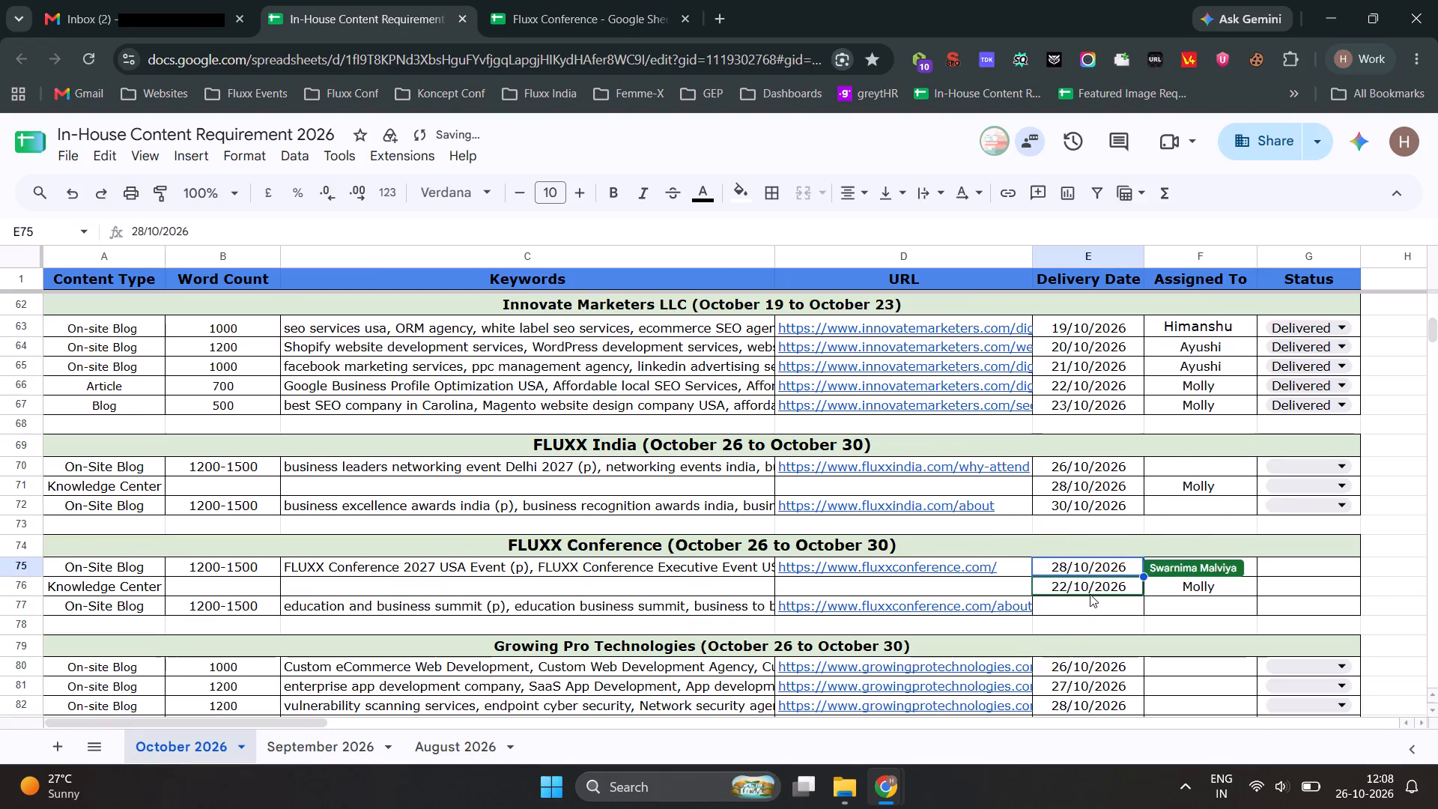
double_click(1090, 593)
click(1083, 501)
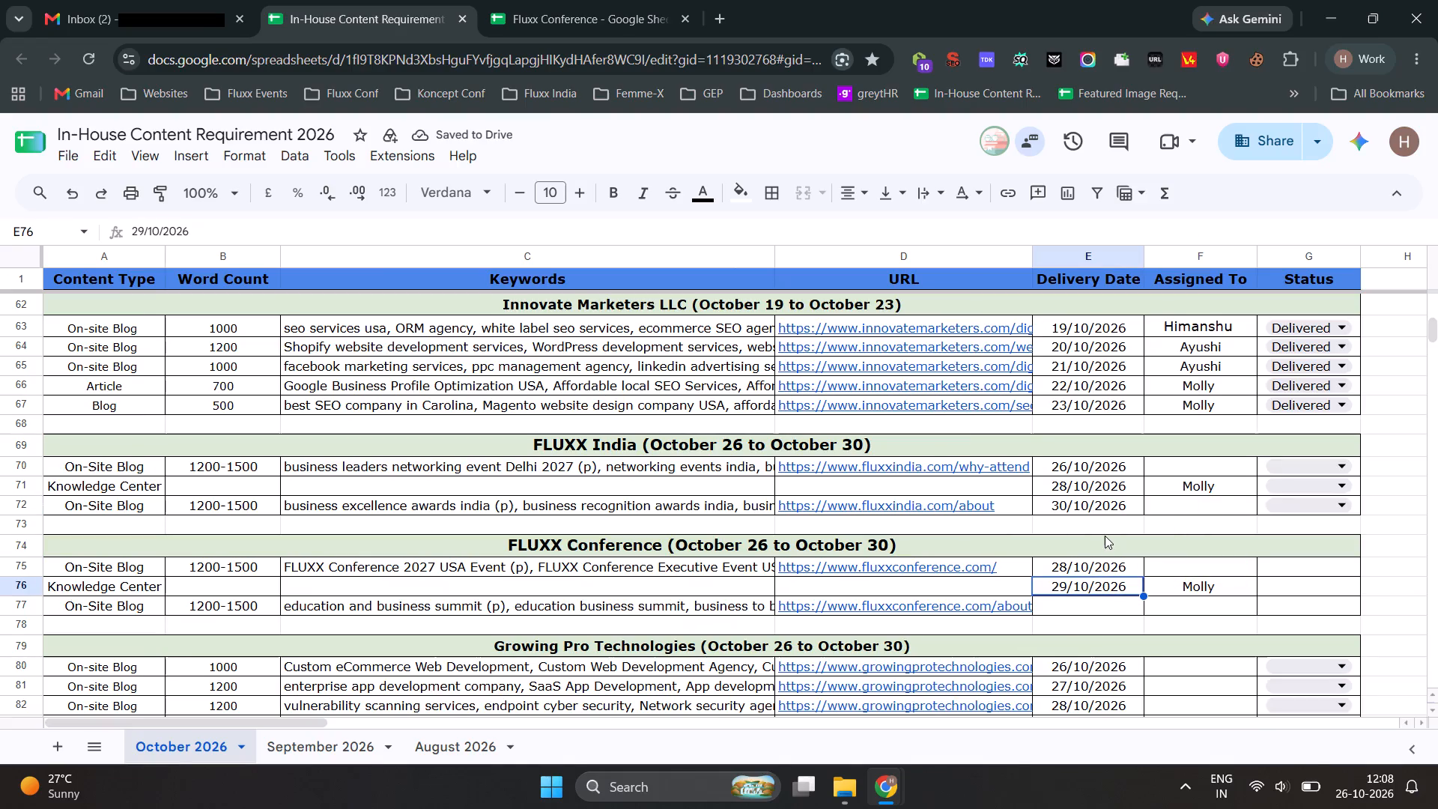
Set the delivery date of the last October 26 to 30 FLUXX Conference on-site blog to 27/10/2026.
key(ctrl+c)
click(1096, 602)
key(ctrl+v)
double_click(1096, 610)
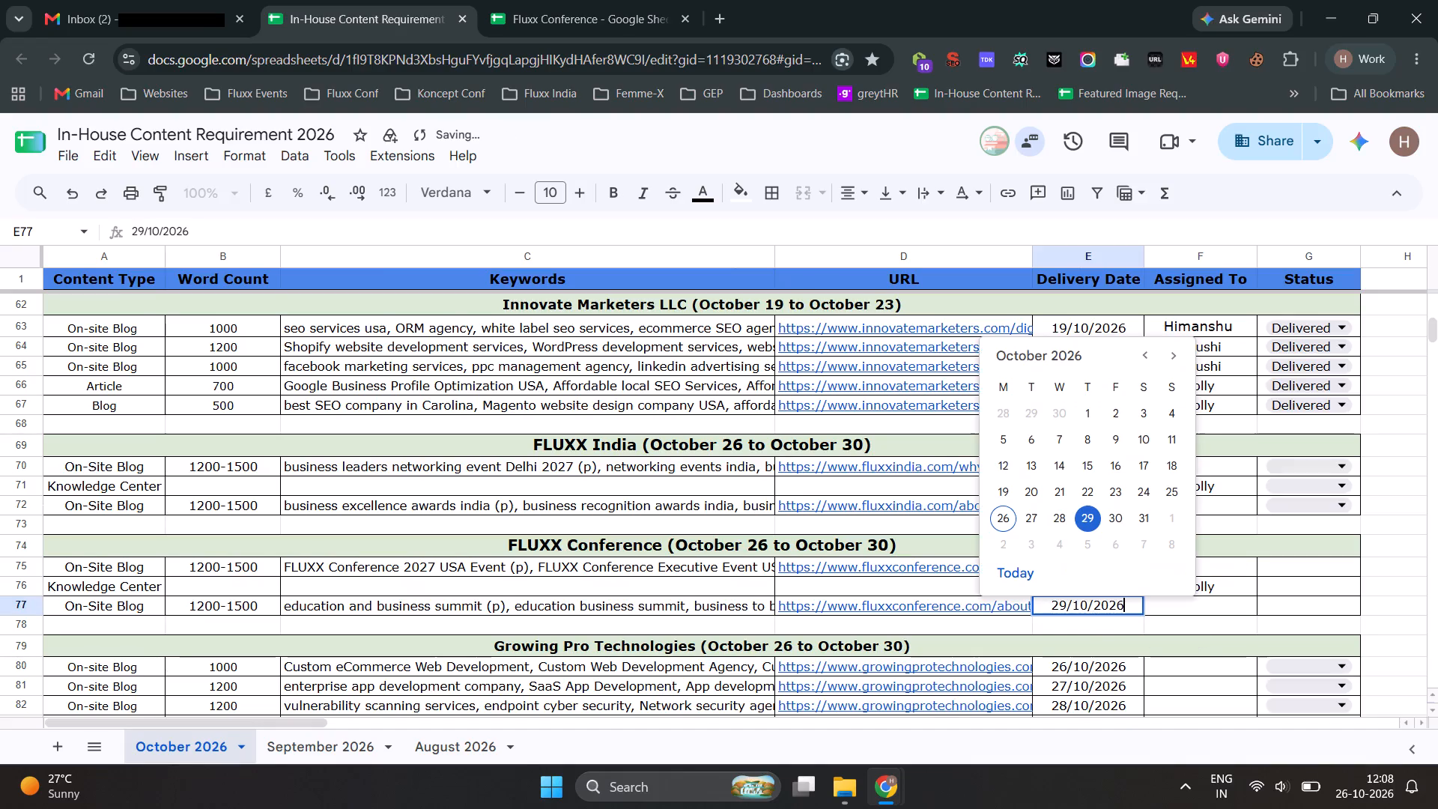
click(1031, 518)
click(1007, 584)
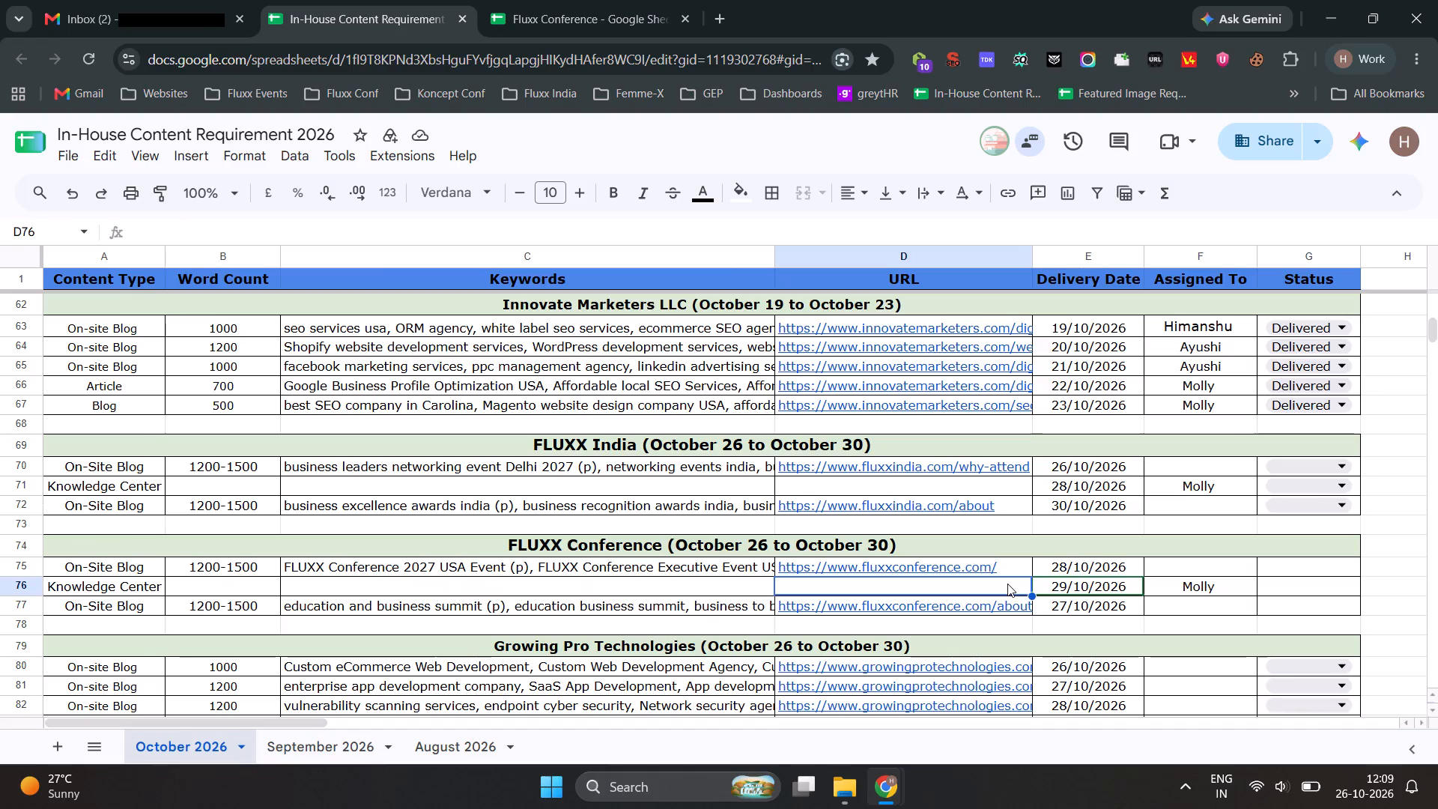
drag(1356, 461, 1362, 502)
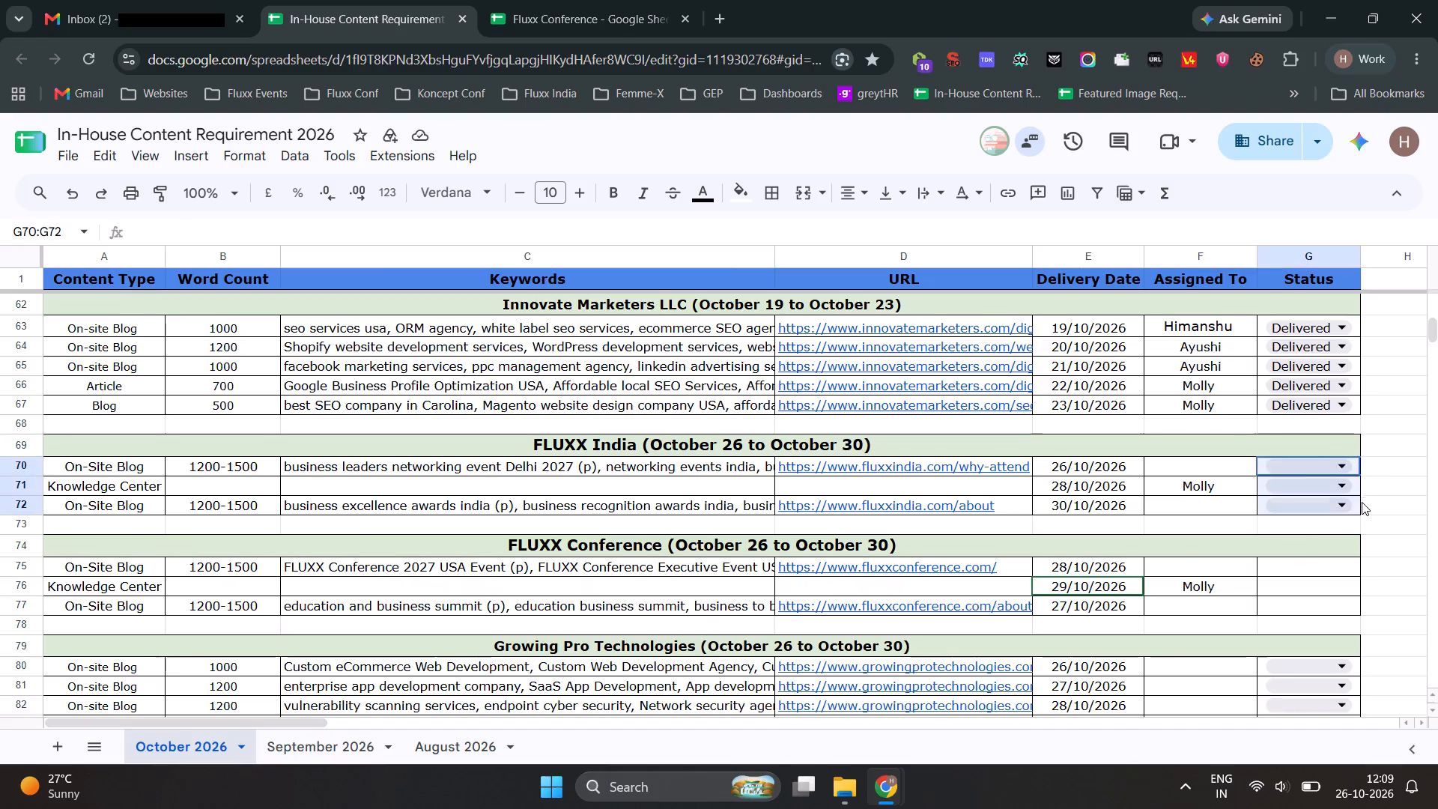
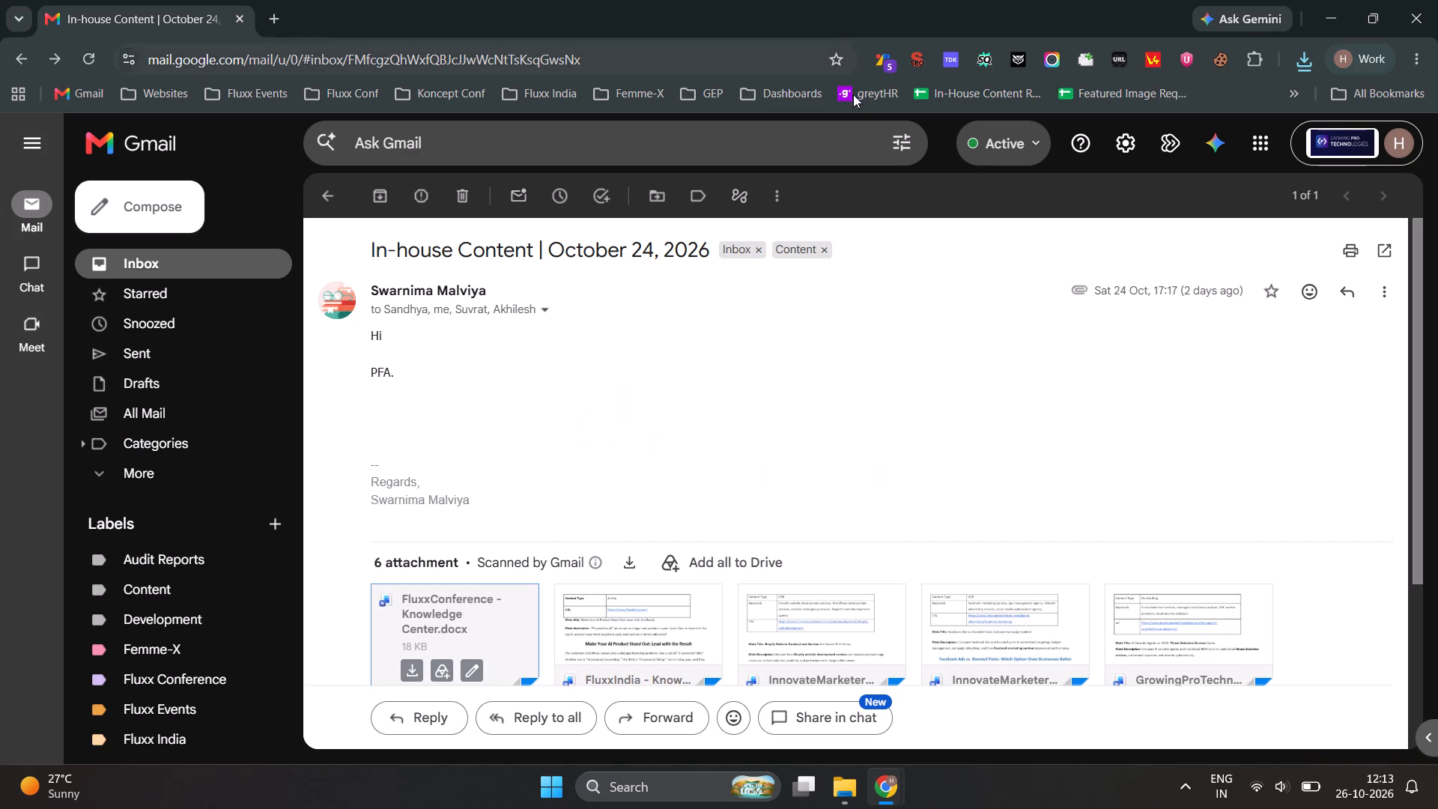
middle_click(989, 90)
click(380, 0)
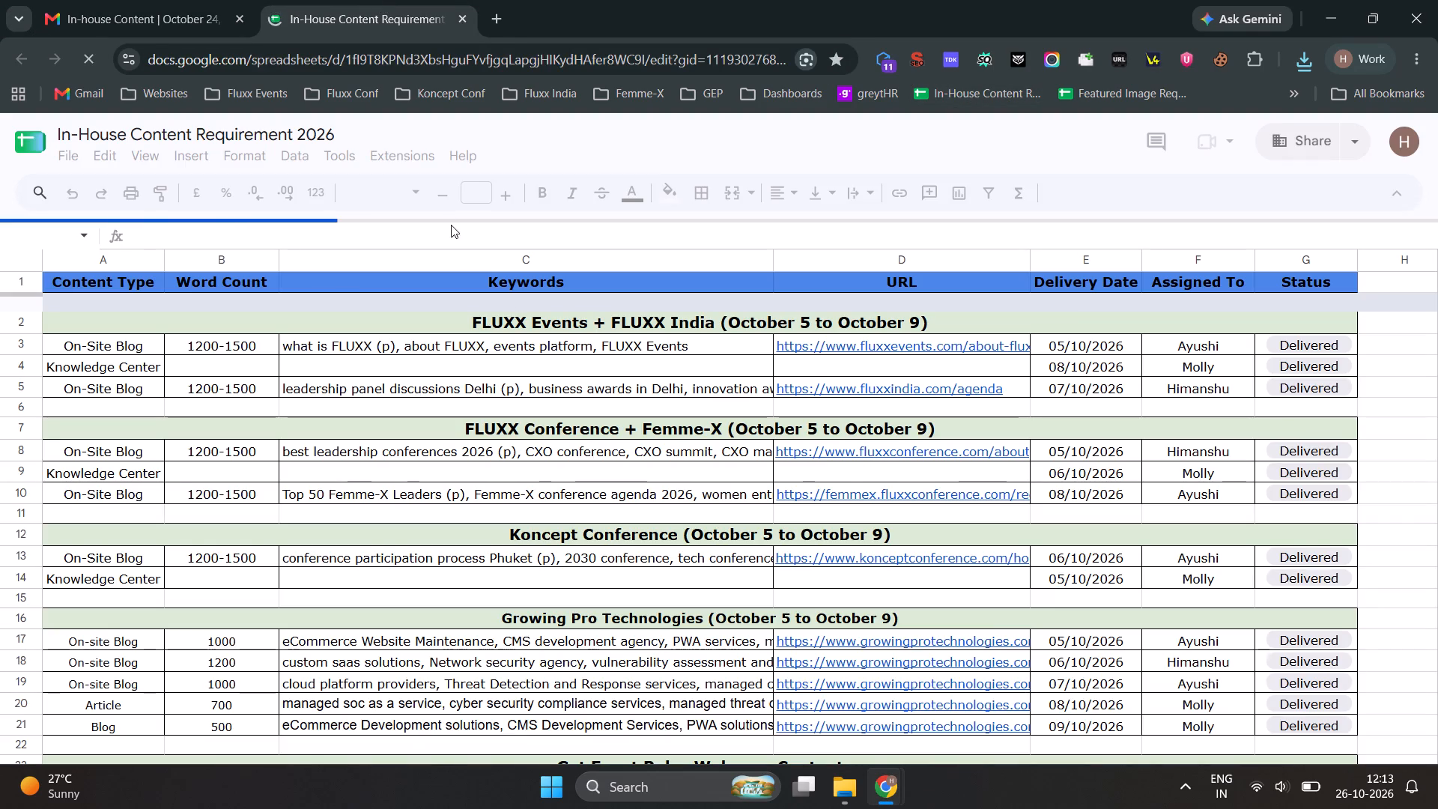
scroll(876, 507, down, 5)
scroll(786, 519, down, 4)
scroll(719, 503, down, 5)
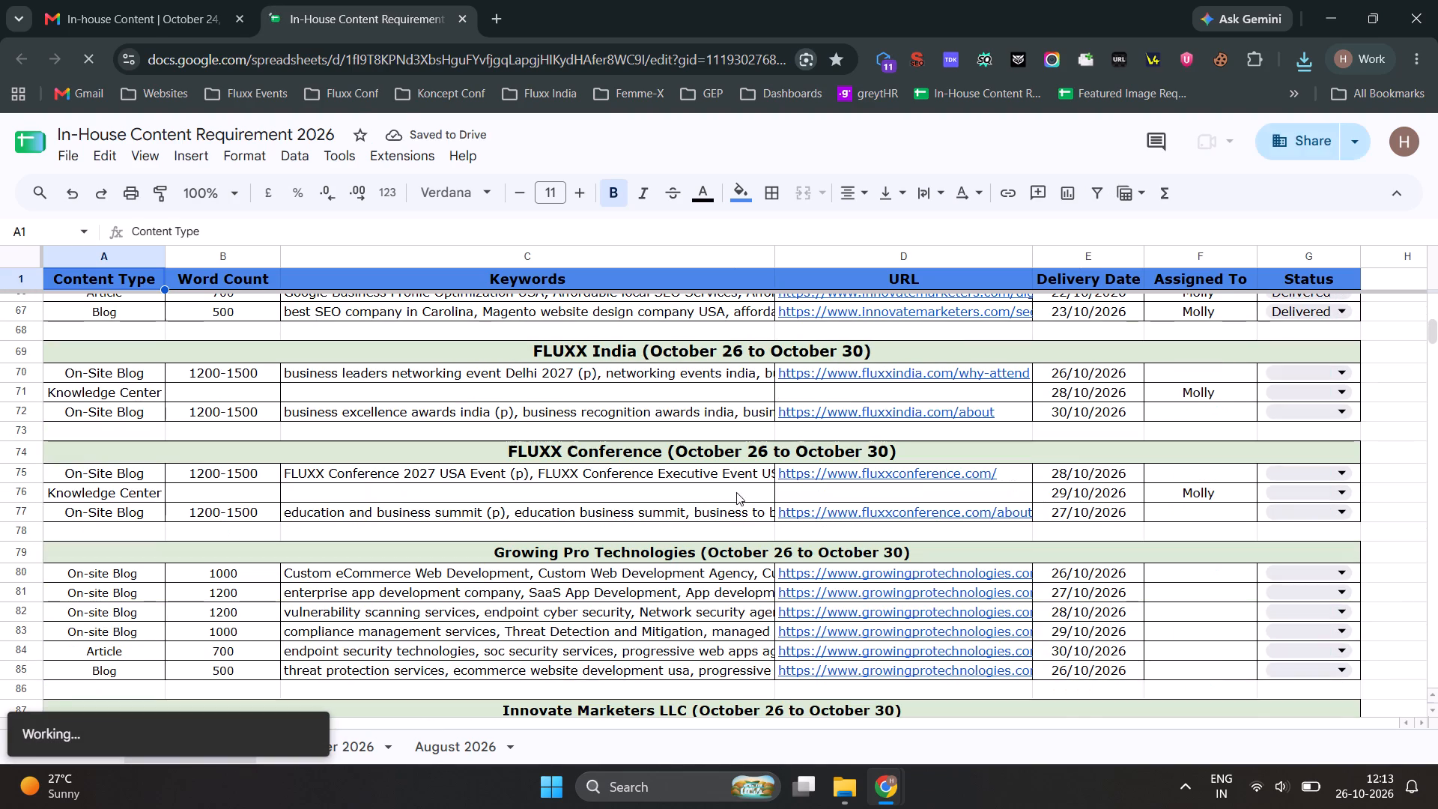
scroll(736, 518, up, 6)
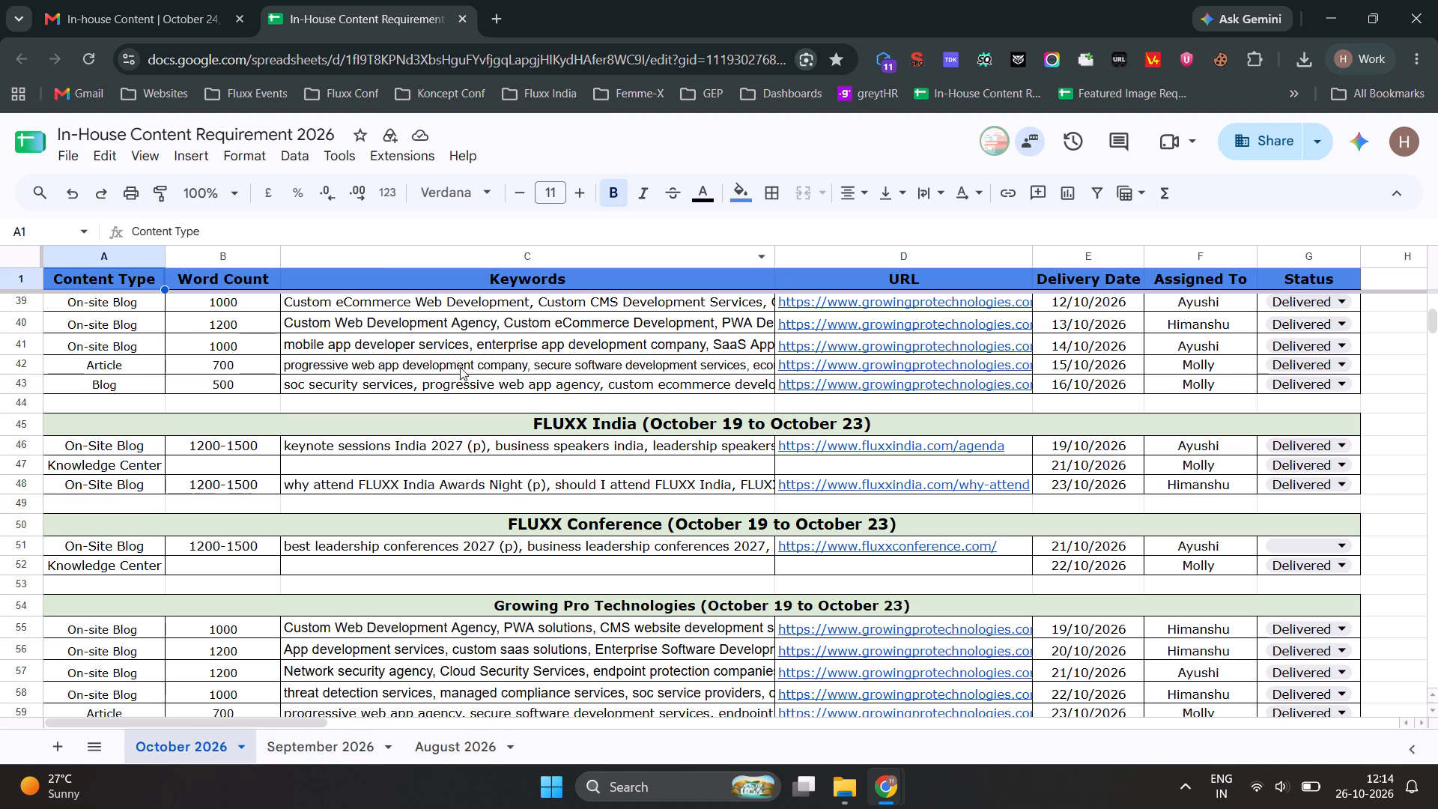
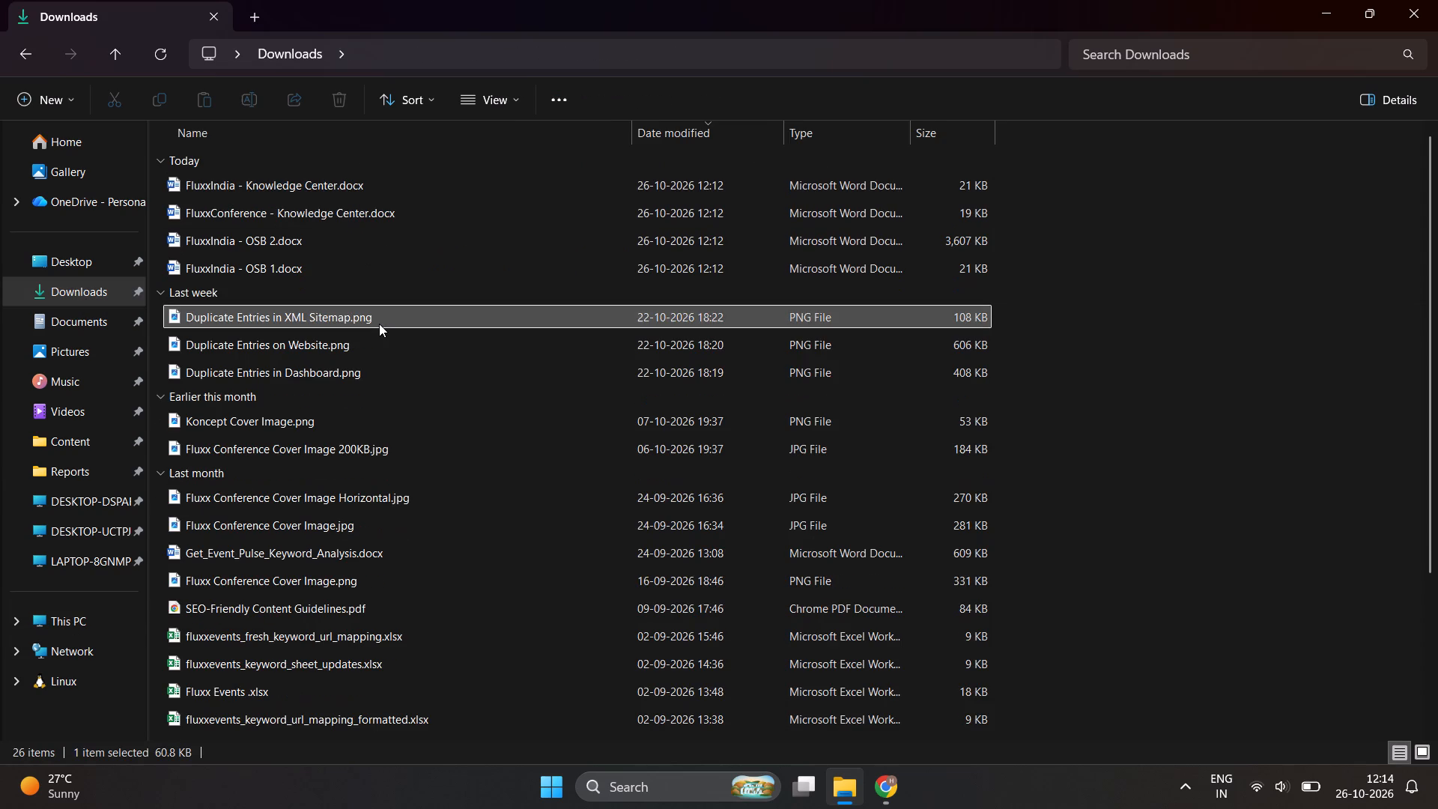
click(379, 324)
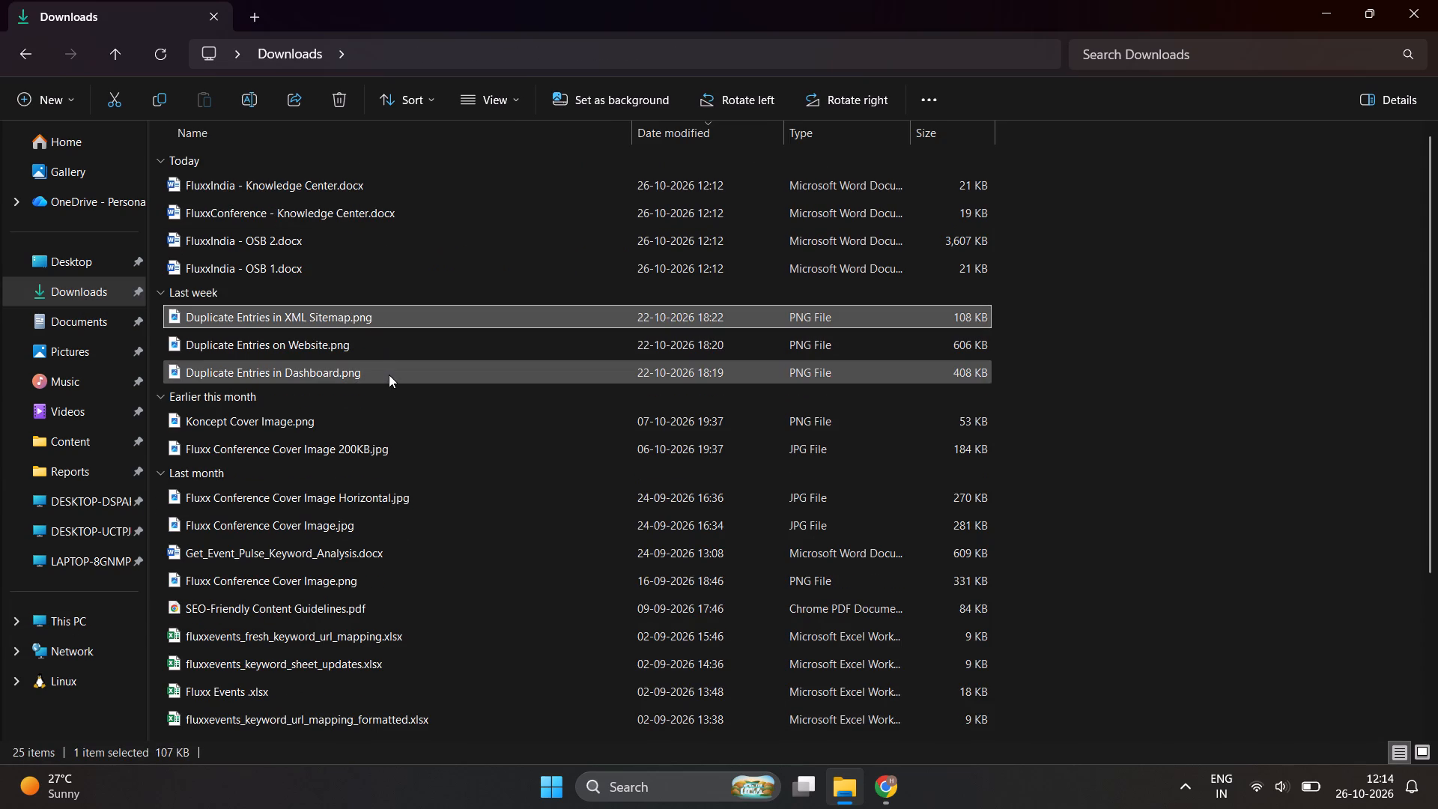
shift+click(389, 375)
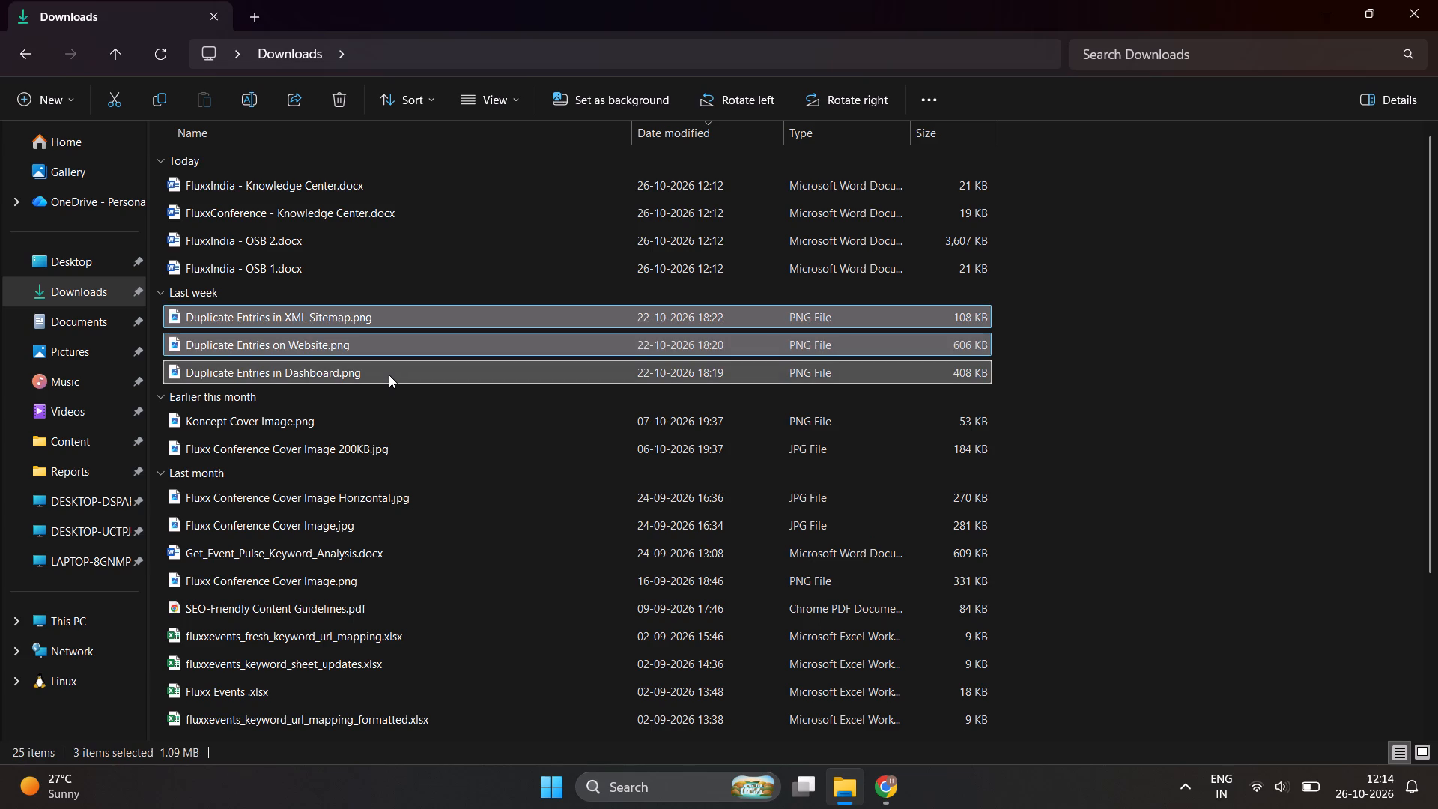
key(Delete)
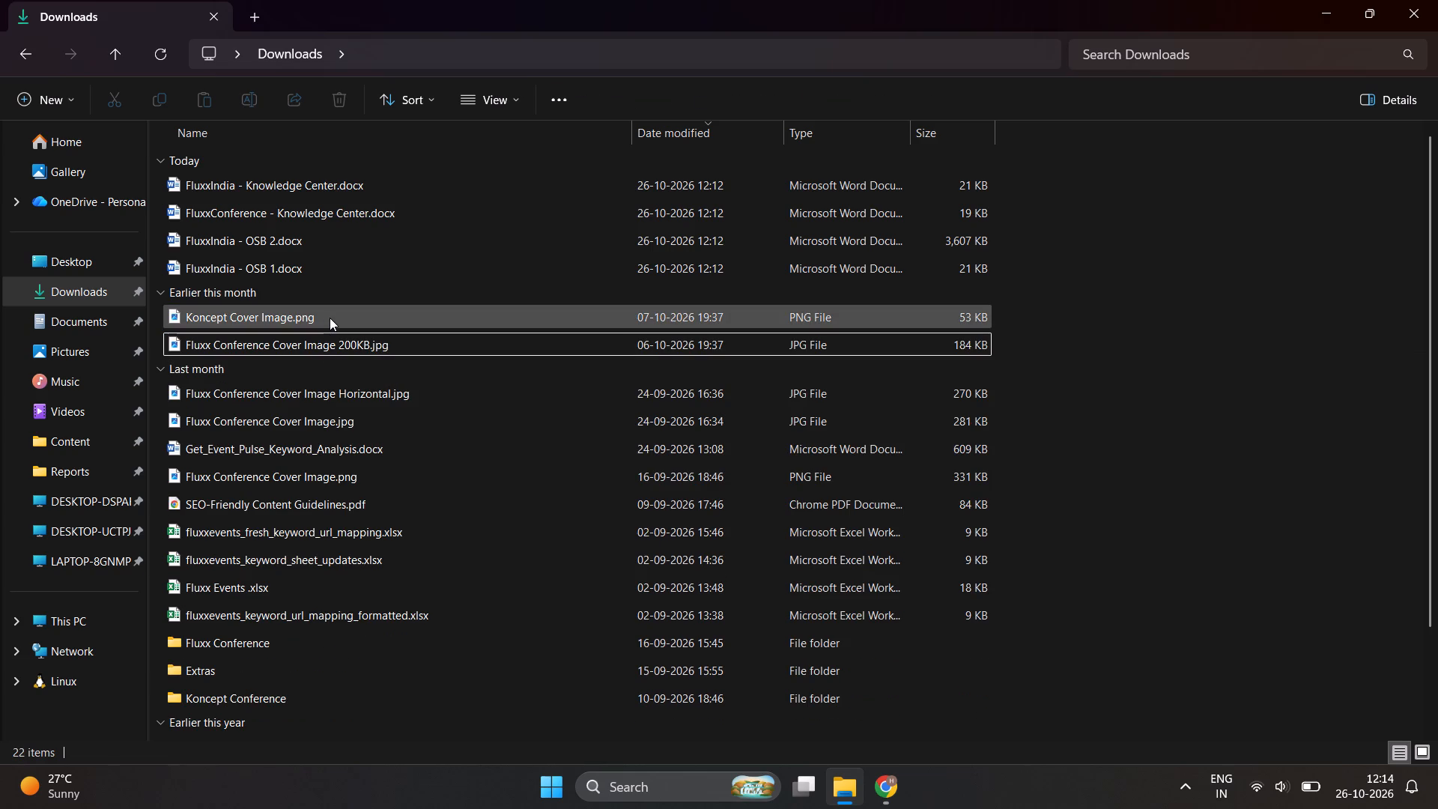
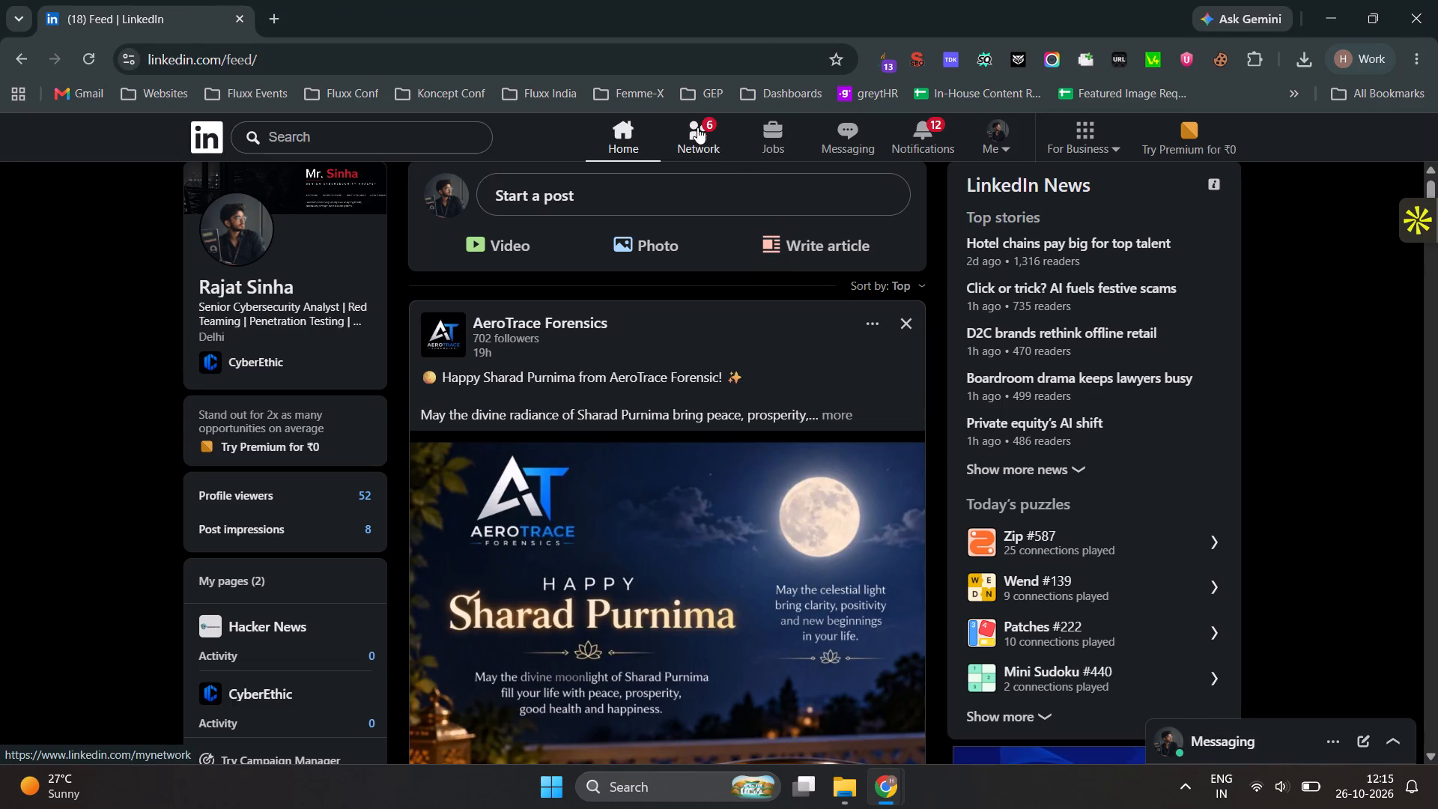
Open the LinkedIn network page to view the pending connection invitations.
click(705, 133)
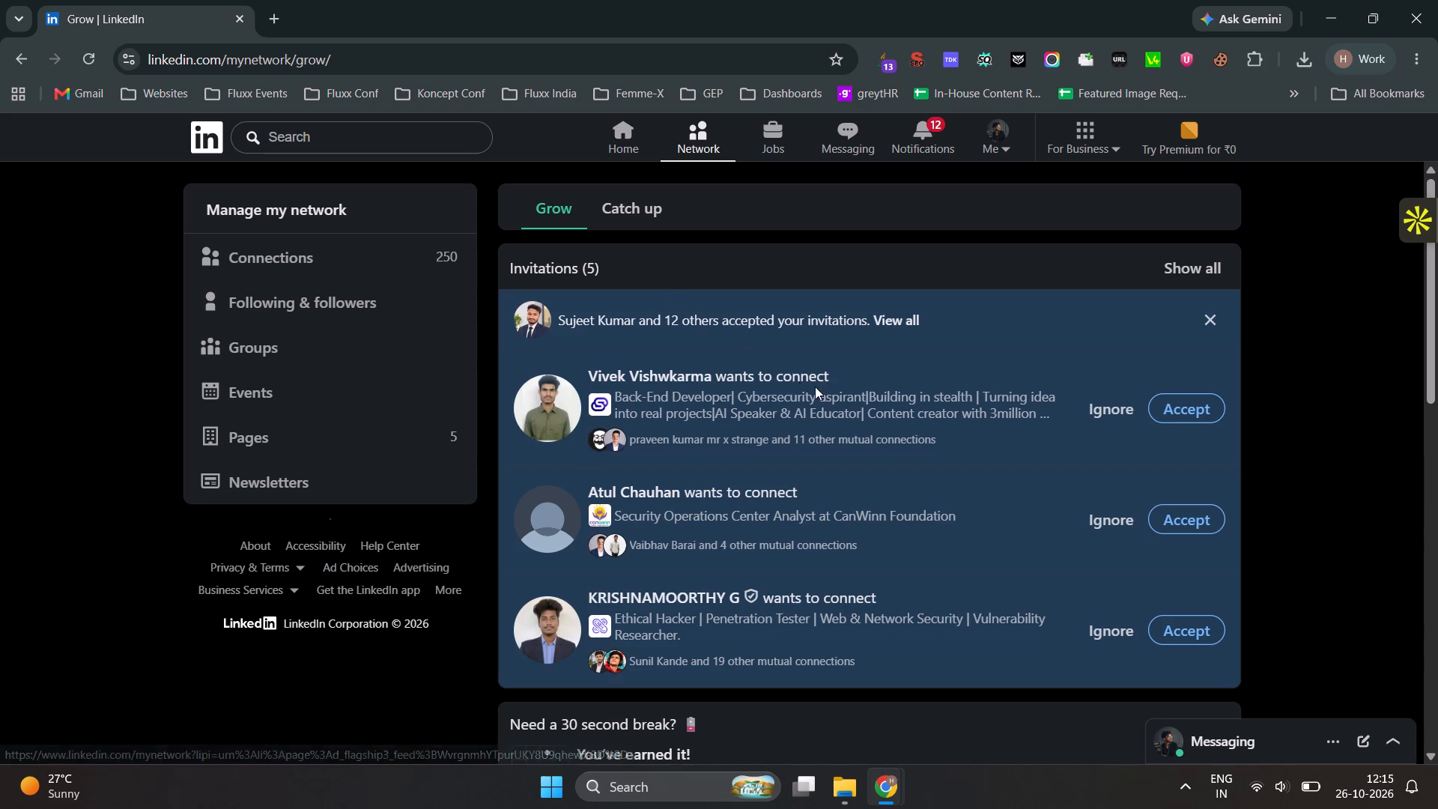
On LinkedIn, review the full list of accepted page-follow invitations, and close it.
click(903, 319)
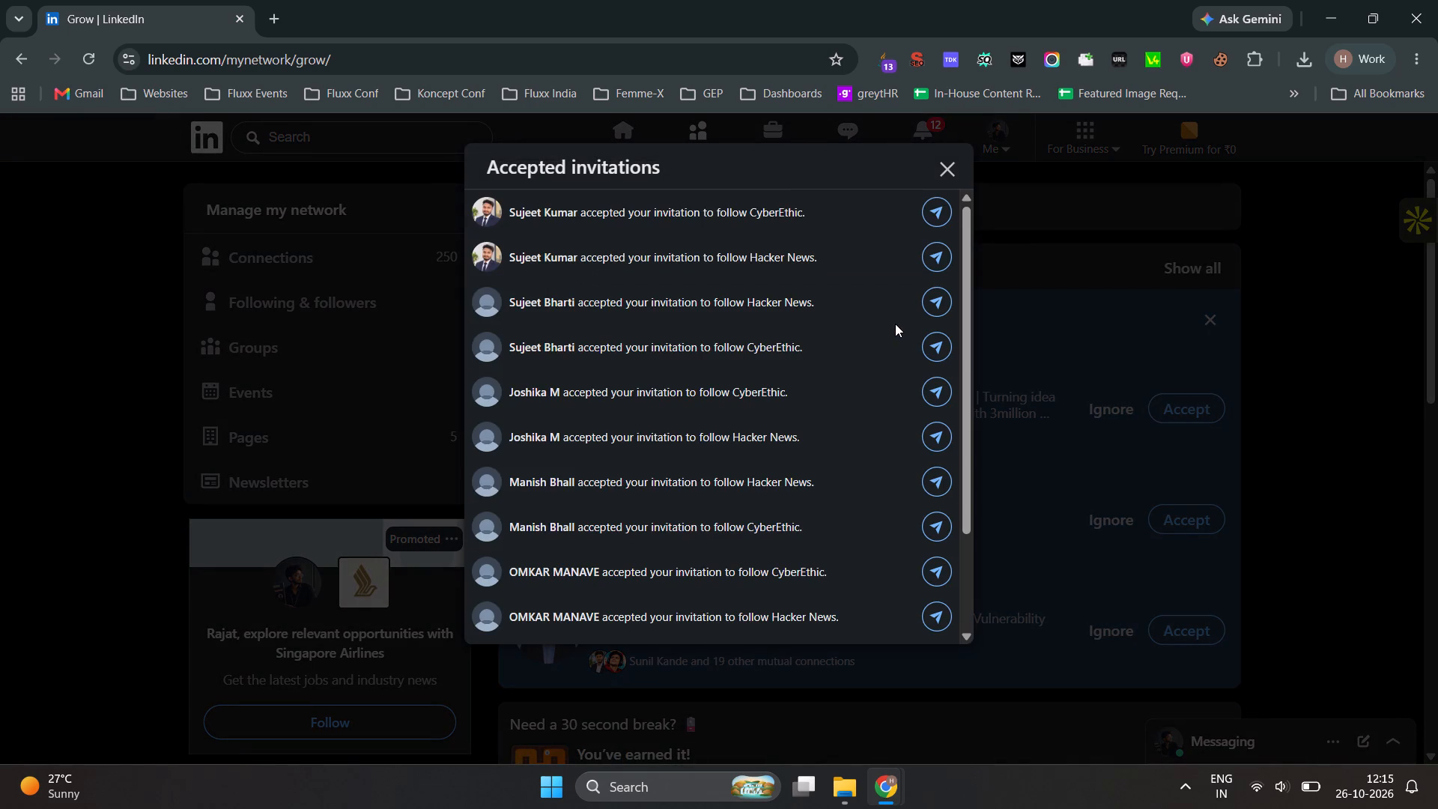
scroll(758, 341, down, 6)
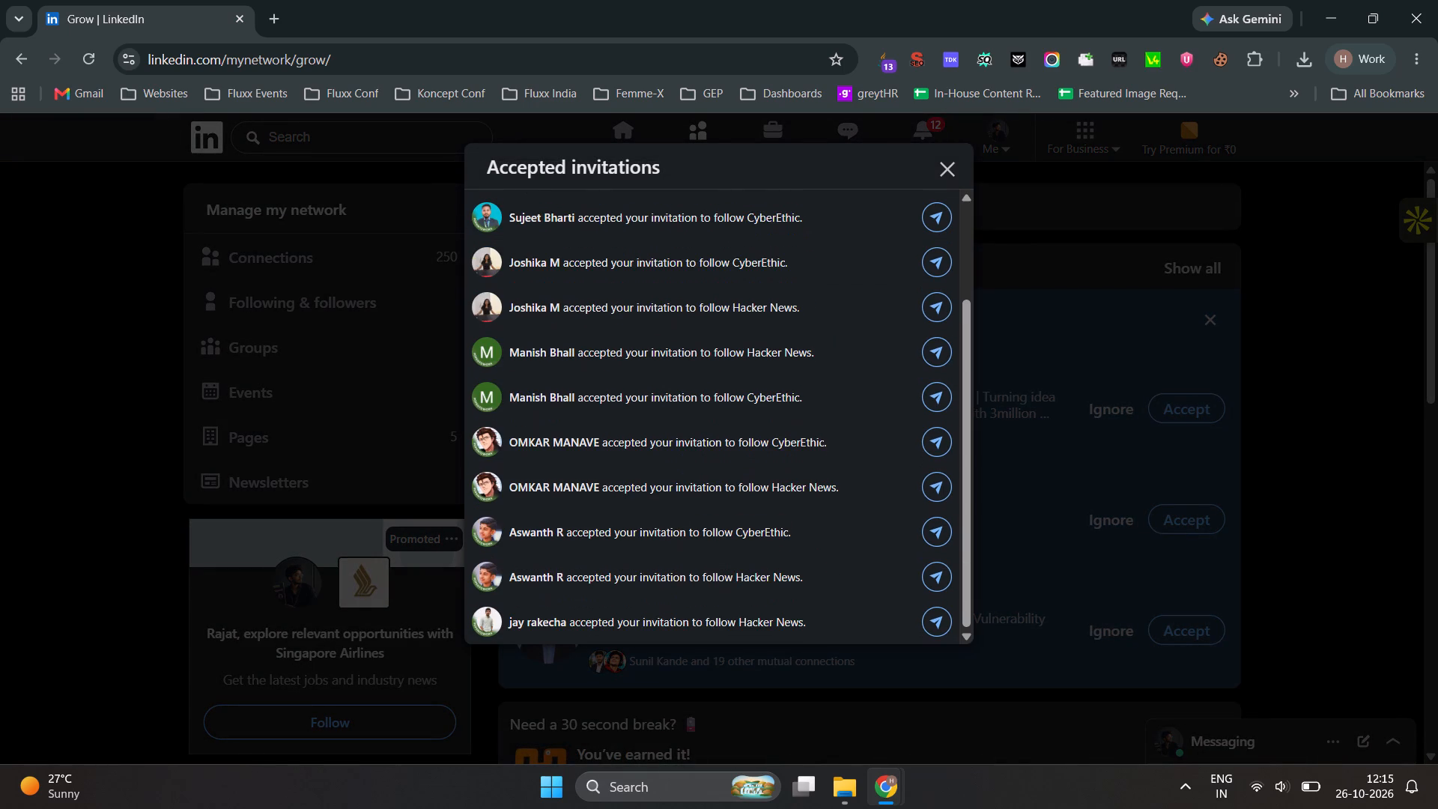
click(944, 173)
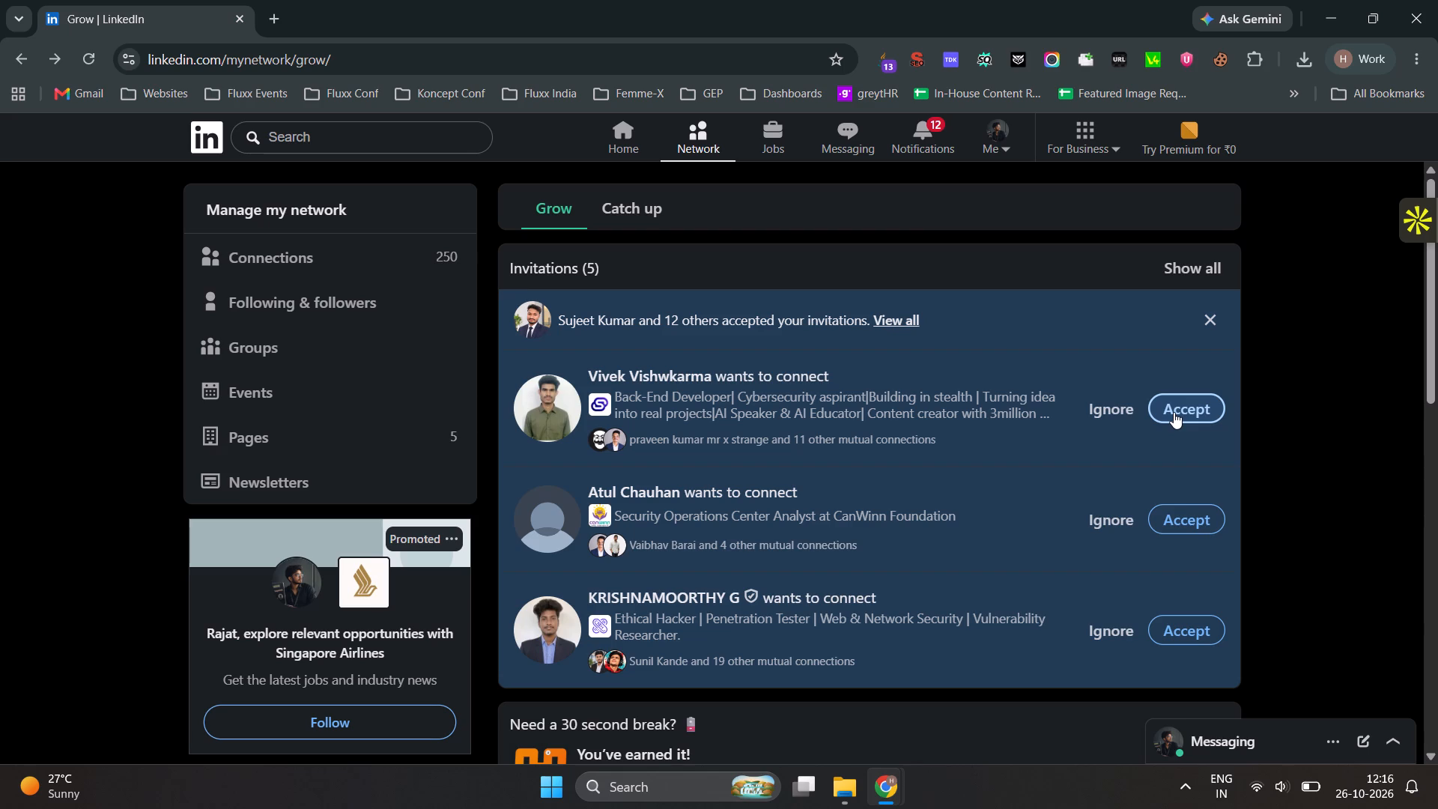
Accept all five pending connection invitations on the network page.
click(1174, 412)
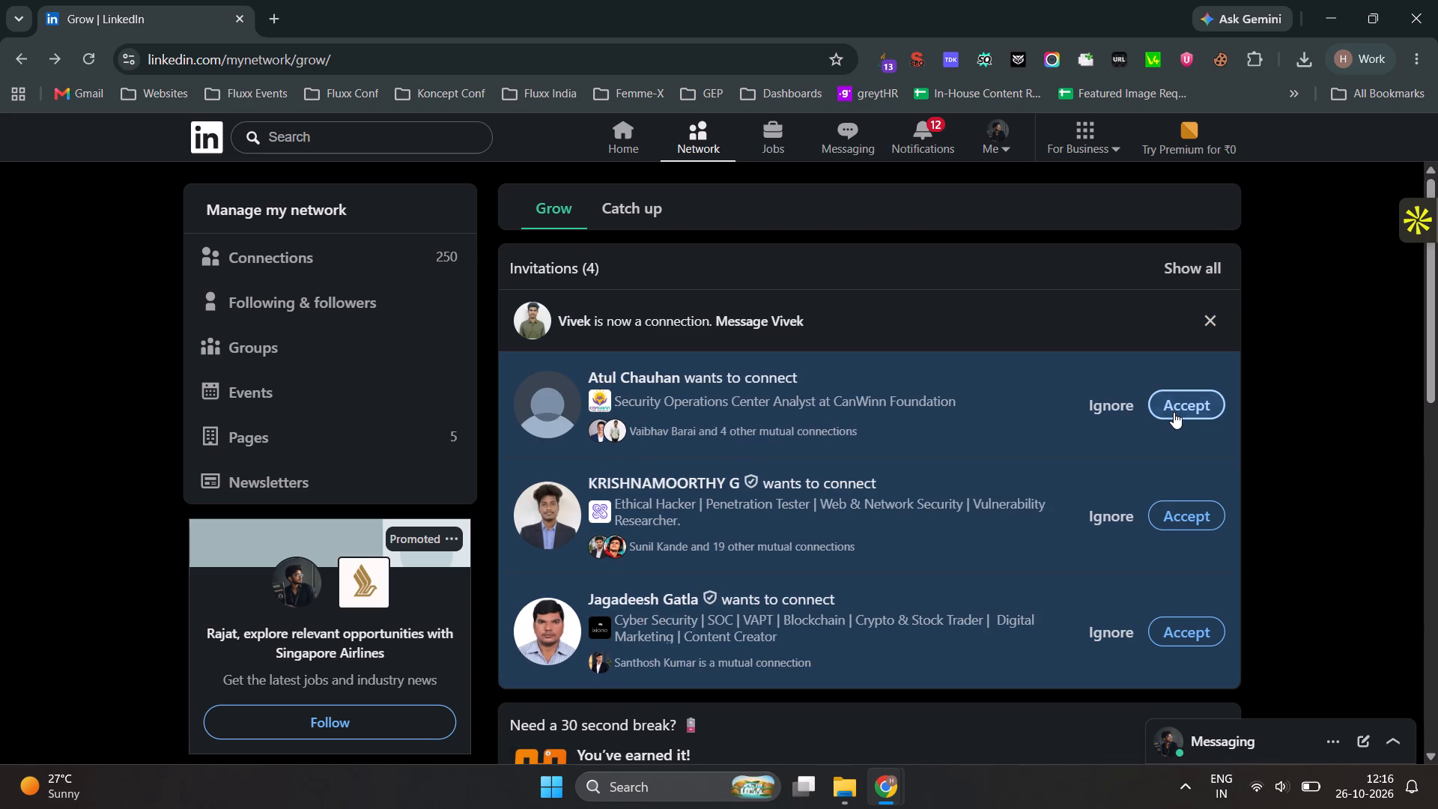
click(1174, 412)
click(1174, 409)
click(1174, 409)
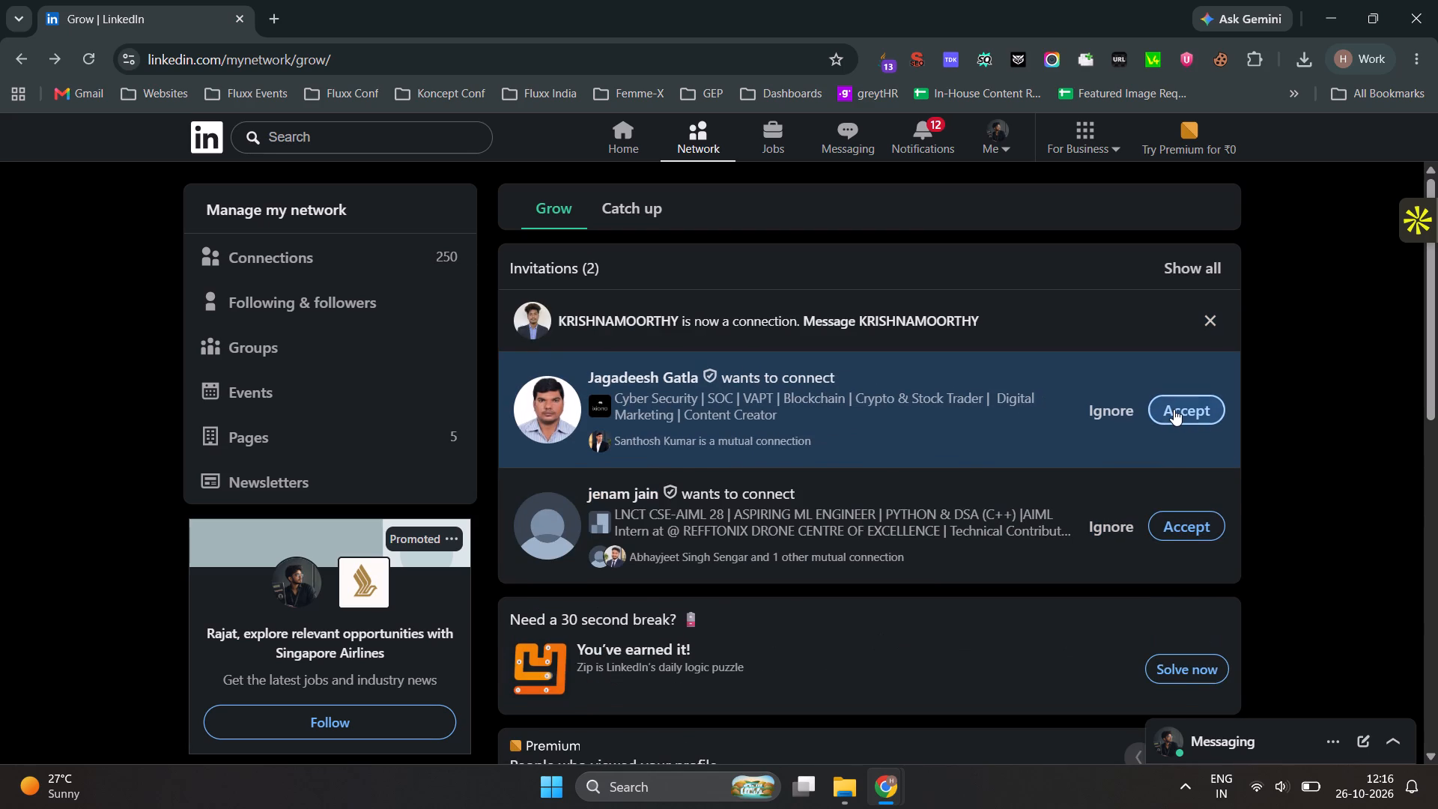
click(1174, 409)
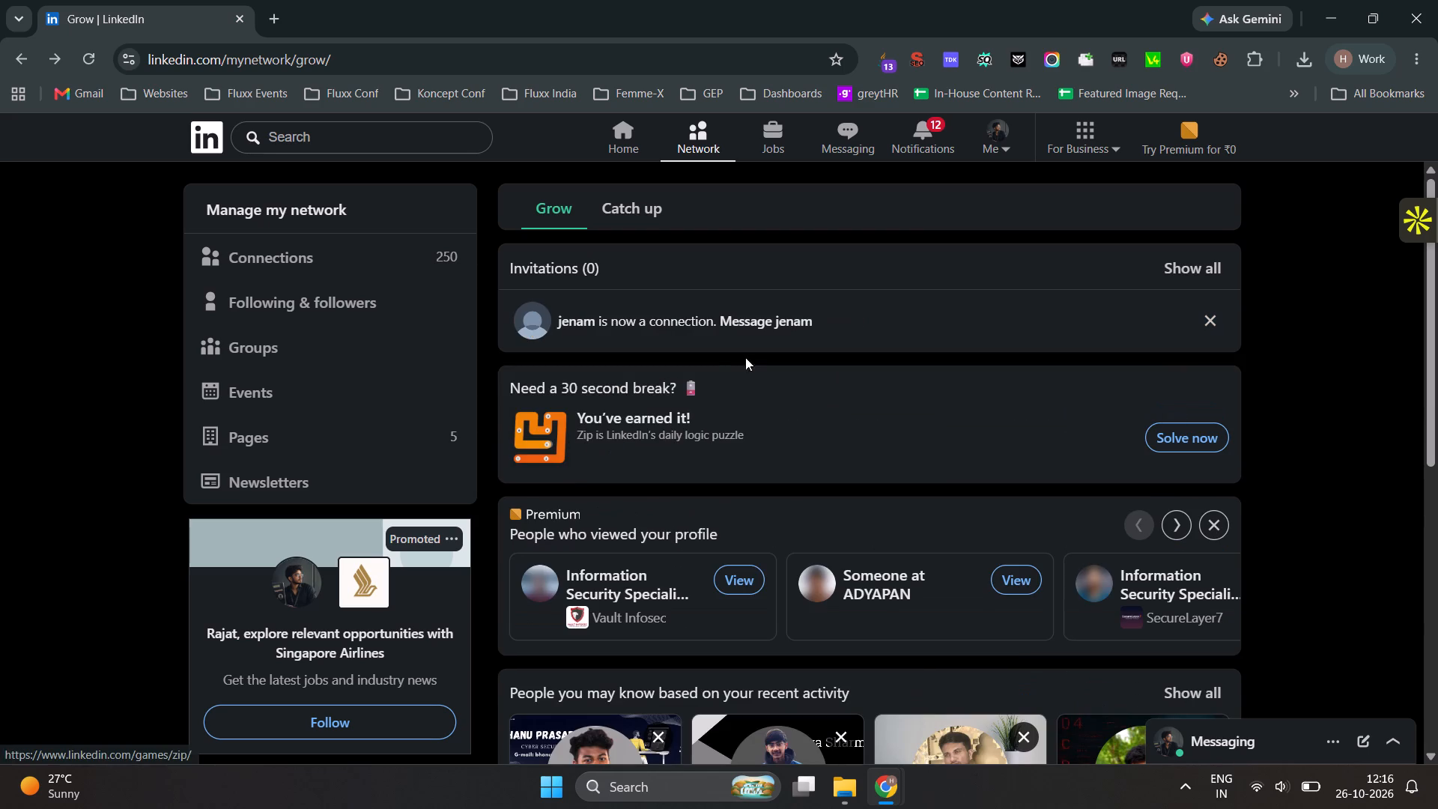
Look through the recent notifications for network activity, page performance and profile views.
click(933, 131)
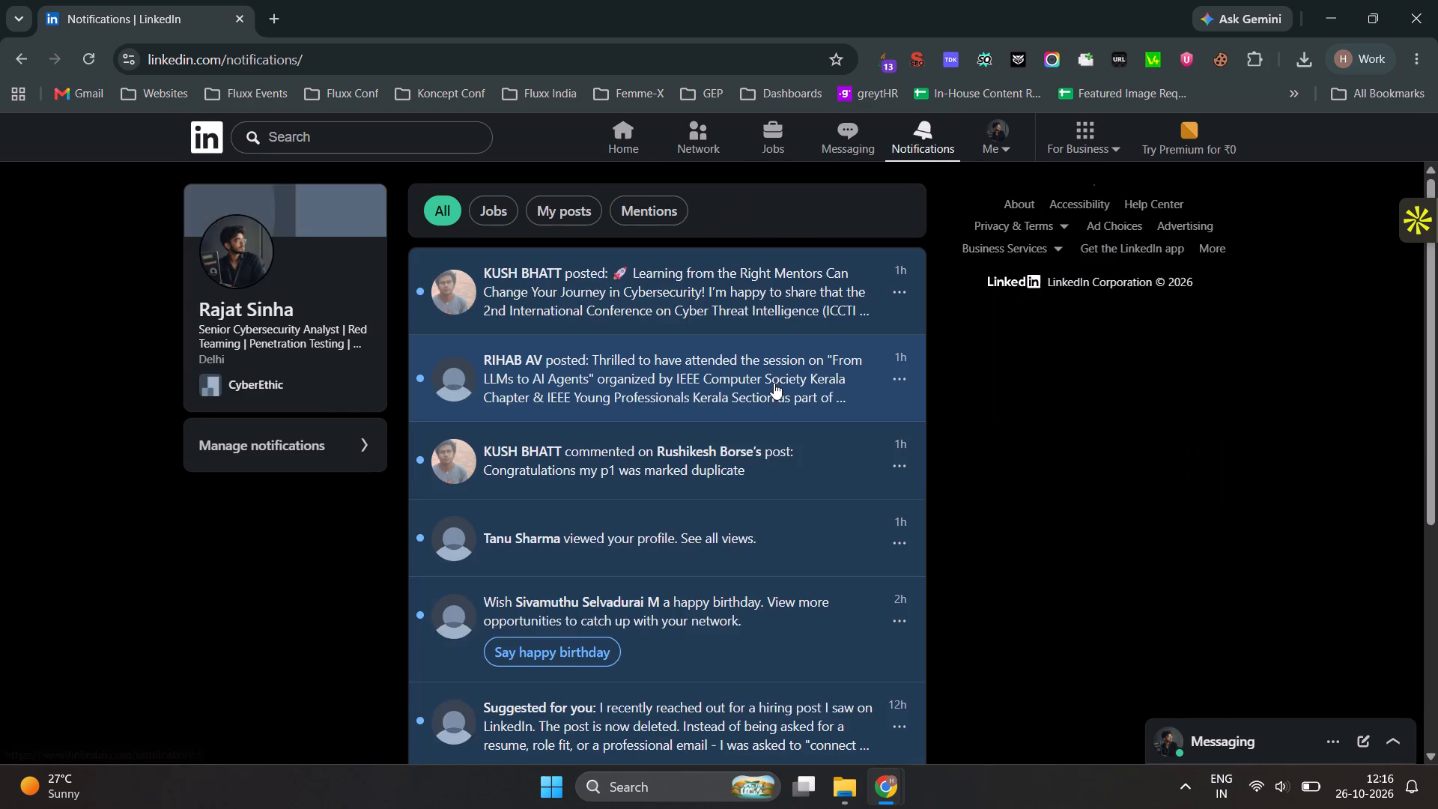
scroll(732, 437, down, 6)
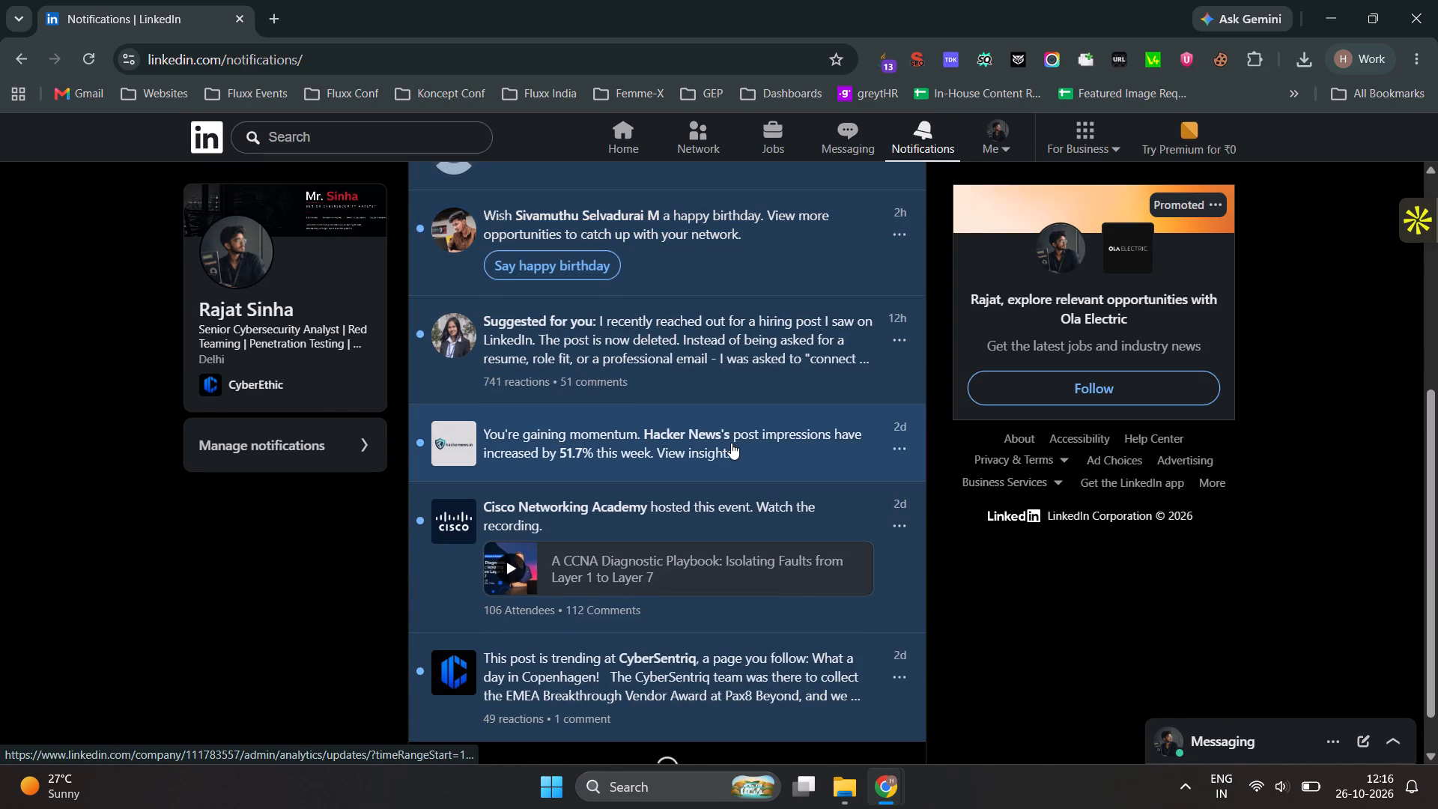
scroll(731, 443, down, 8)
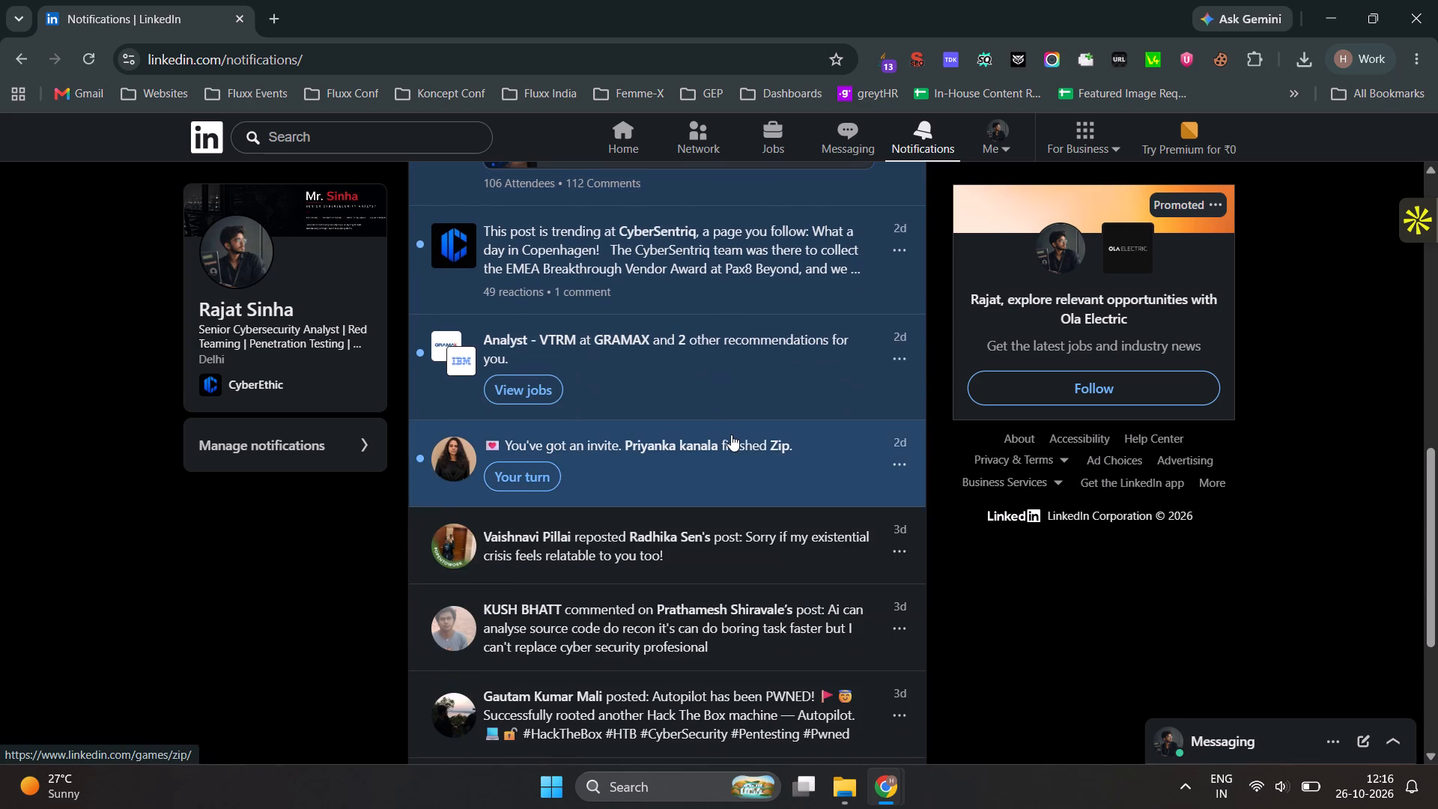
scroll(731, 434, up, 4)
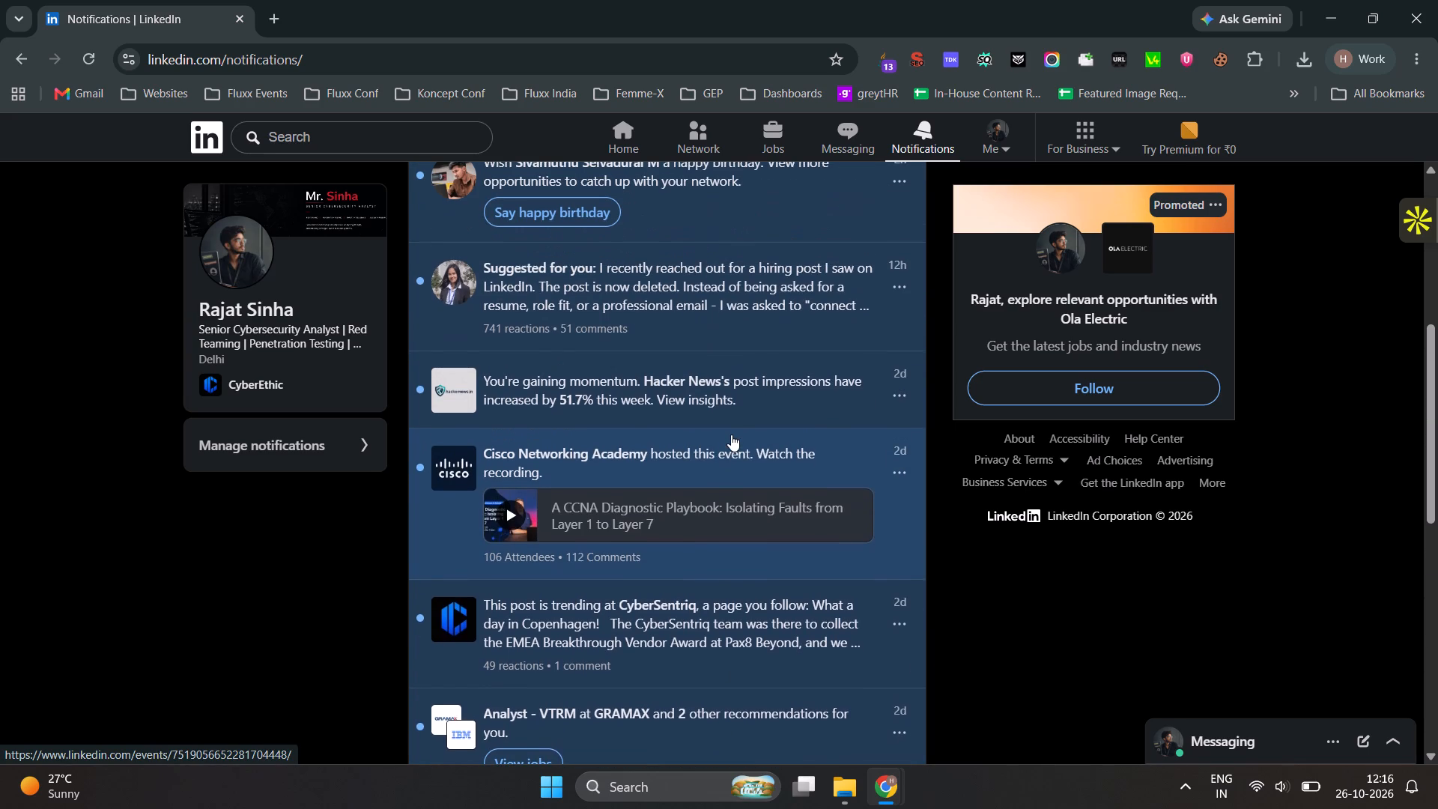
scroll(731, 434, up, 1)
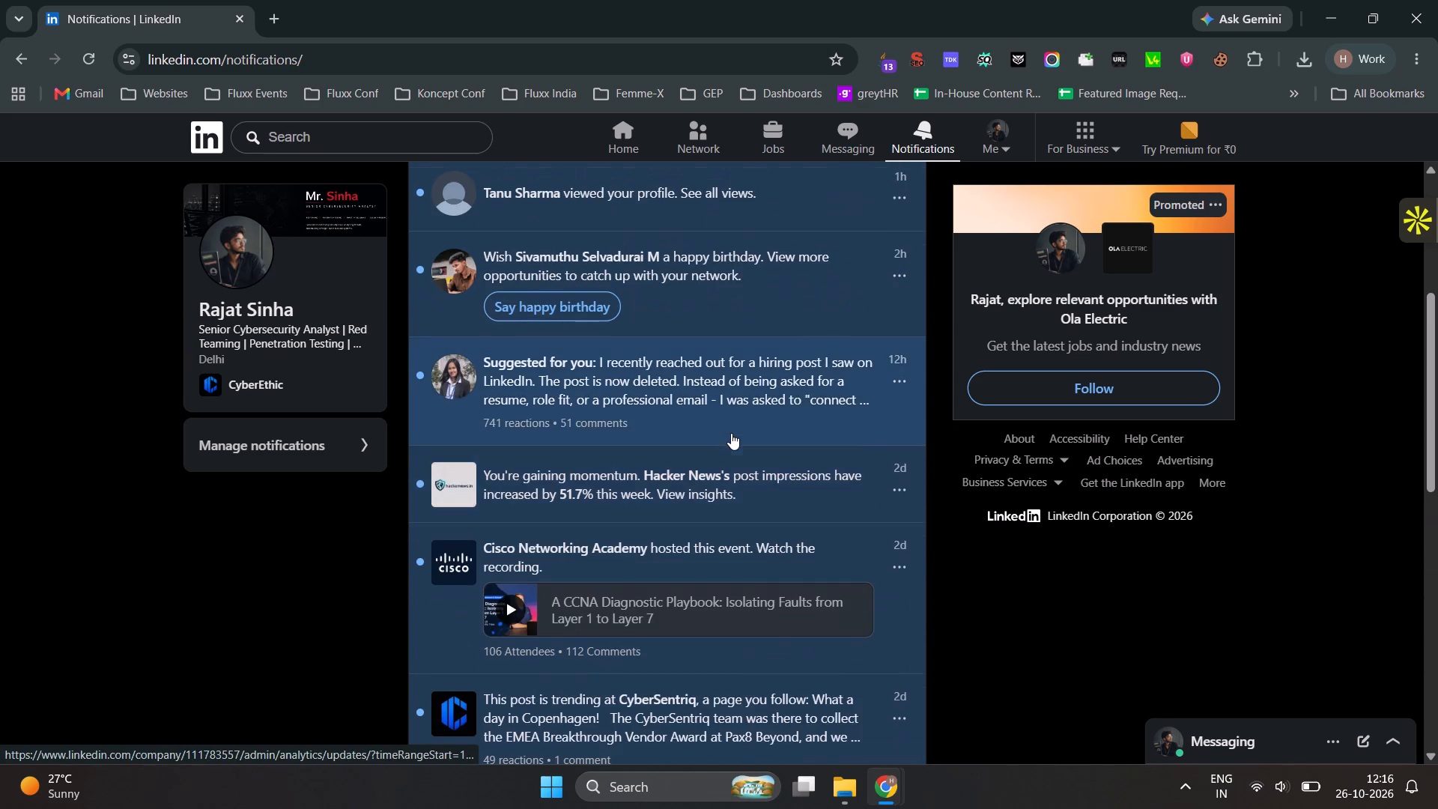
scroll(731, 433, up, 2)
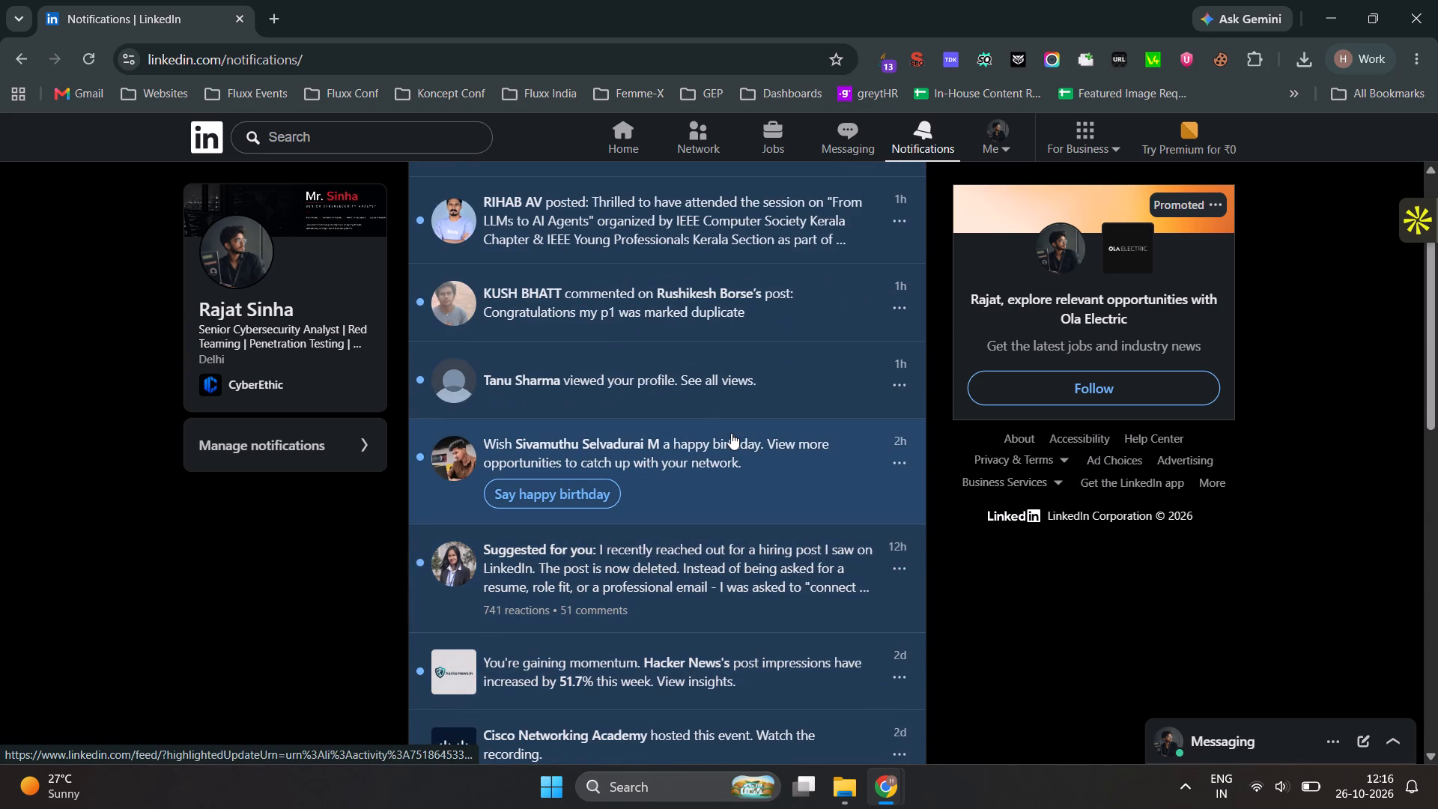
scroll(713, 395, up, 2)
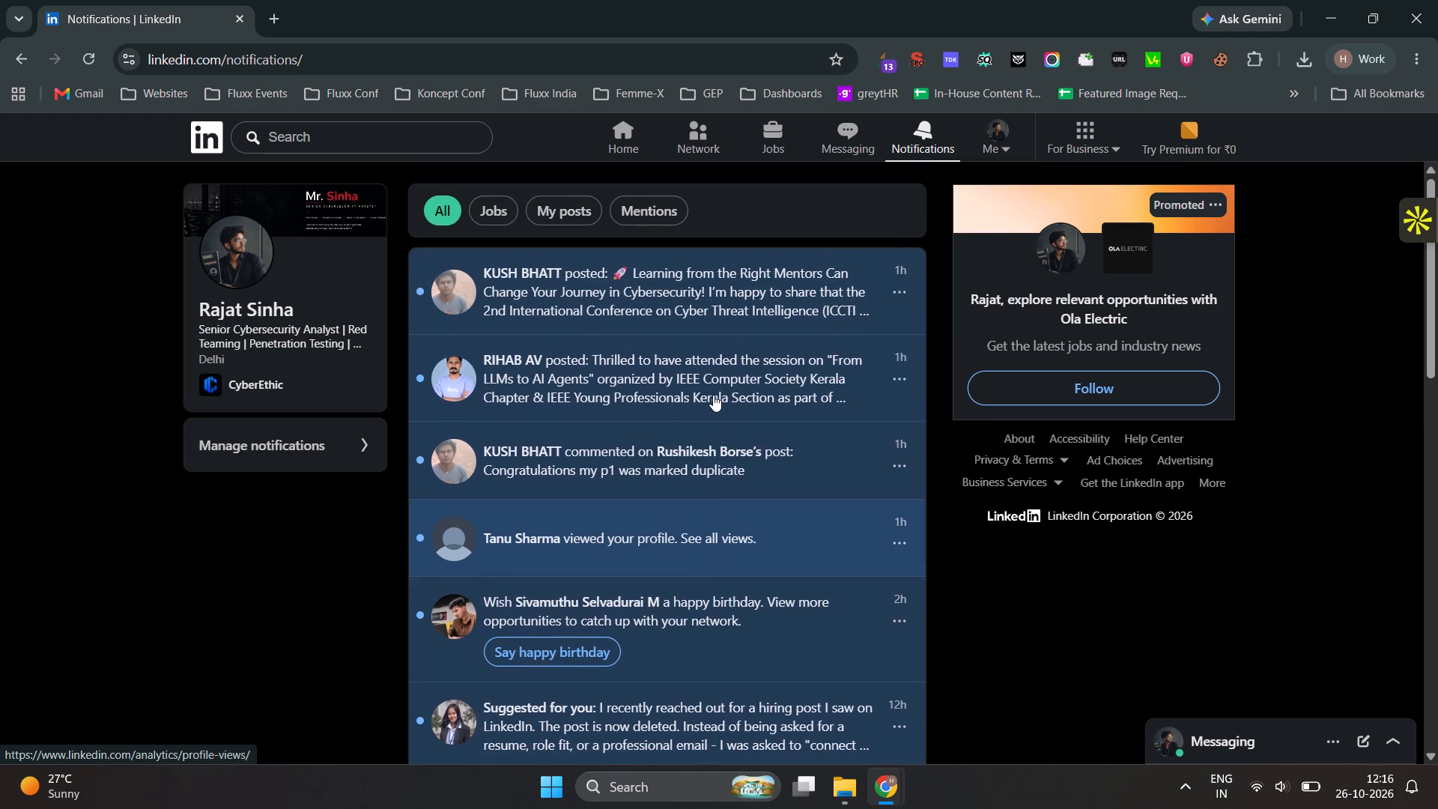
Open the full list of profile viewers from the profile-view notification.
click(756, 542)
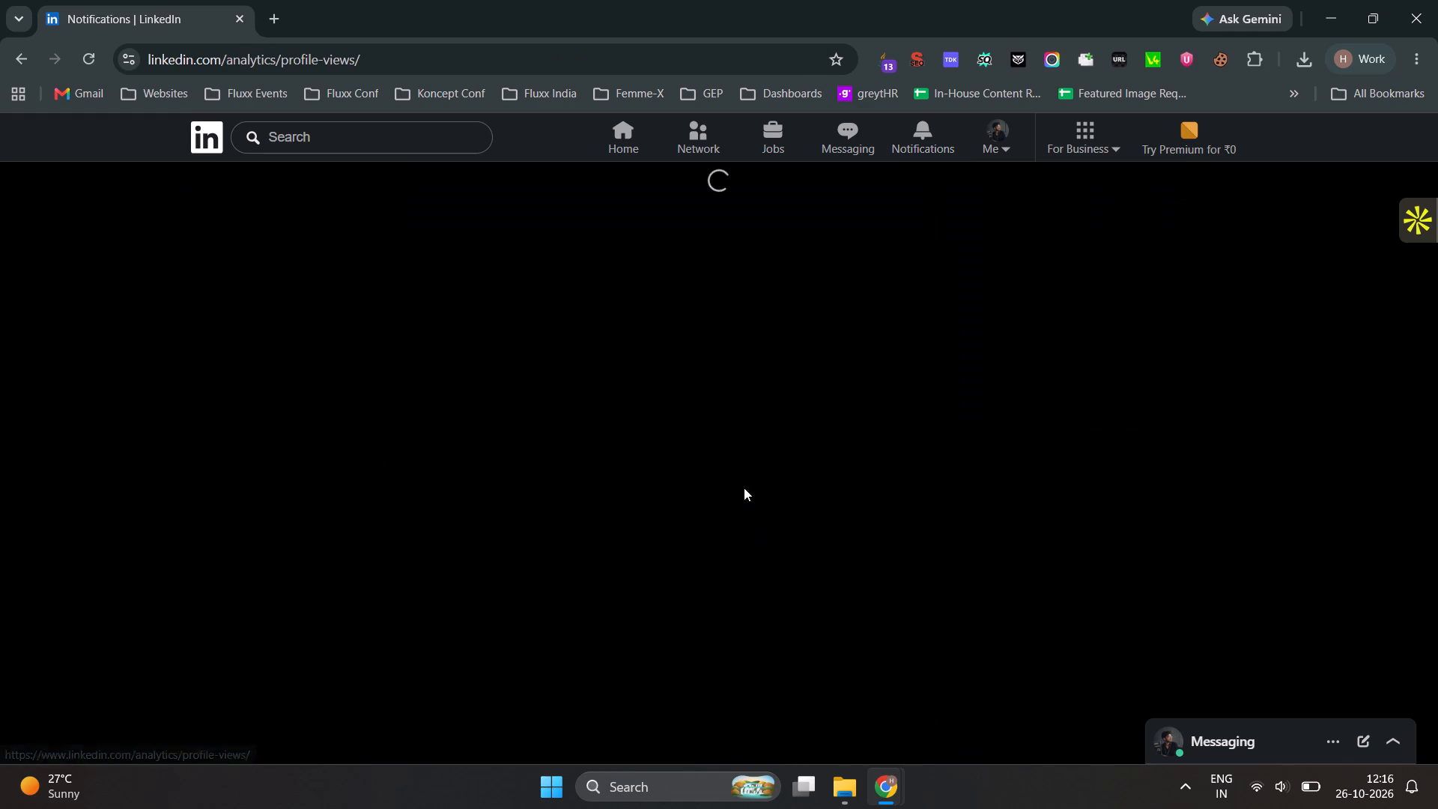